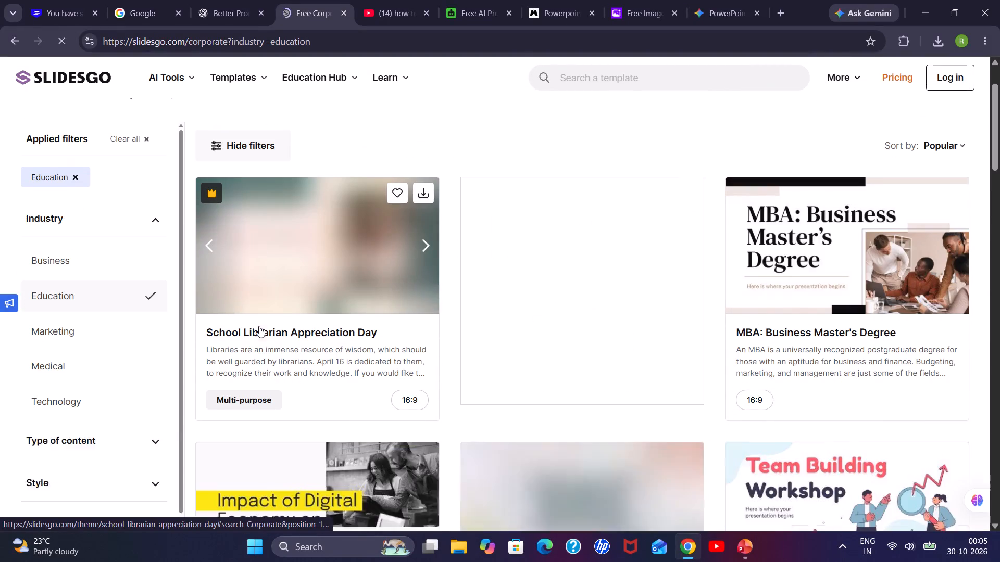
{"action": "scroll", "coordinate": [259, 326], "scroll_direction": "down", "scroll_amount": 6}
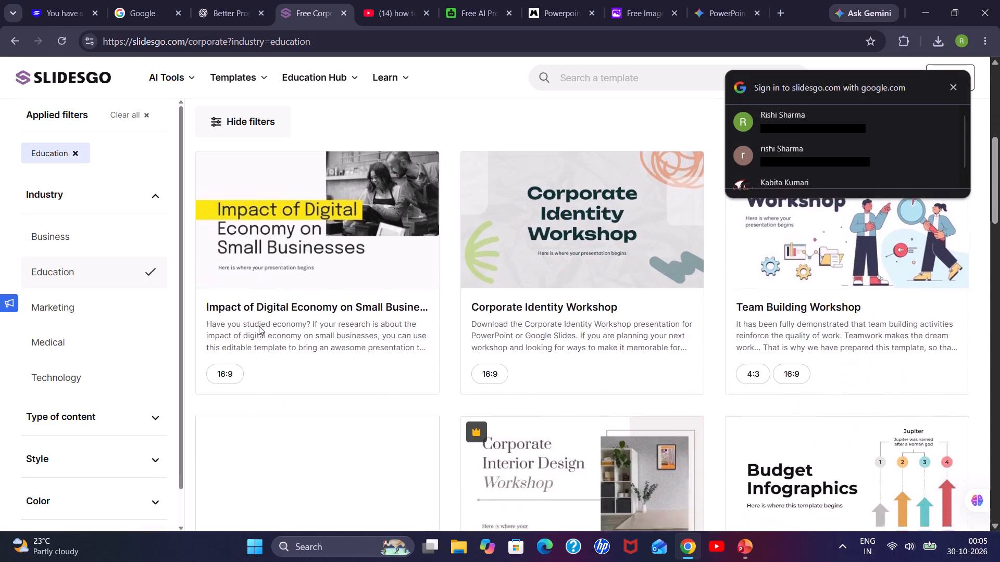
{"action": "scroll", "coordinate": [259, 326], "scroll_direction": "down", "scroll_amount": 3}
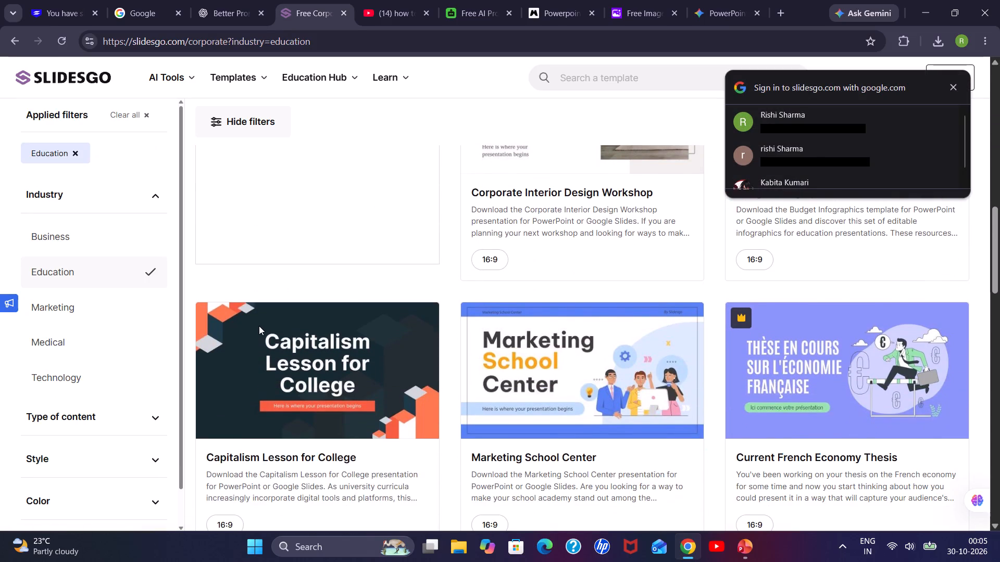
{"action": "scroll", "coordinate": [259, 326], "scroll_direction": "down", "scroll_amount": 2}
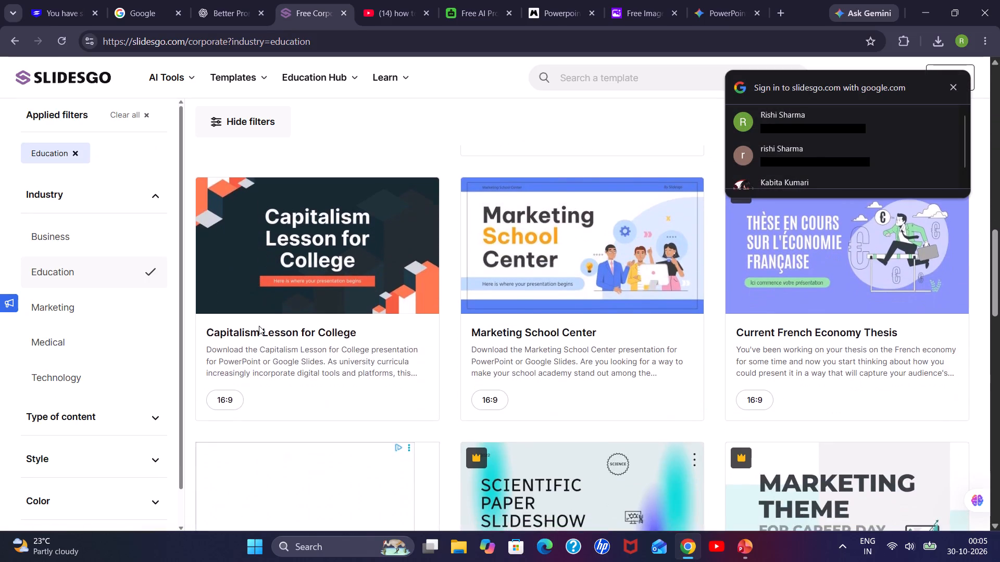
{"action": "scroll", "coordinate": [259, 326], "scroll_direction": "down", "scroll_amount": 2}
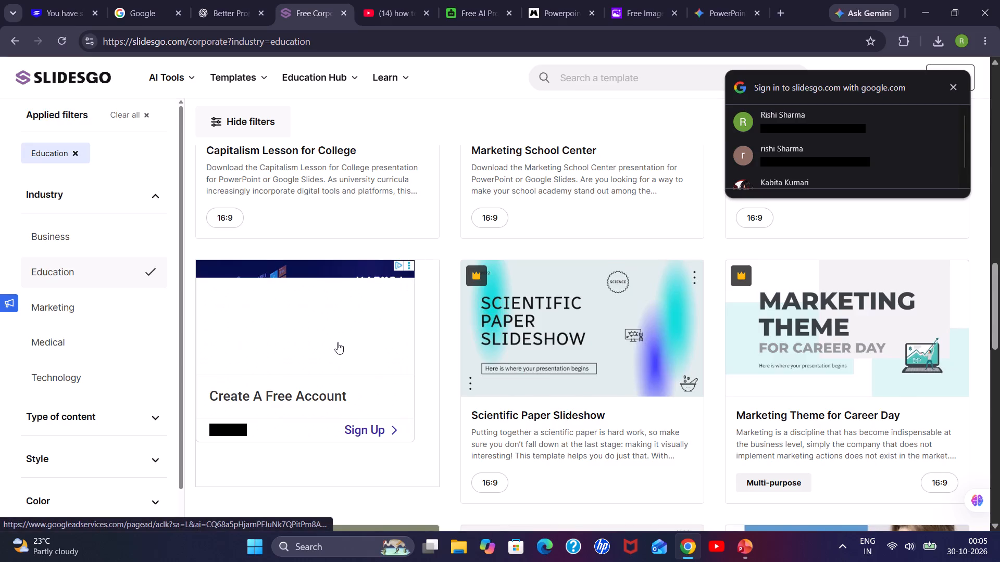
{"action": "scroll", "coordinate": [337, 342], "scroll_direction": "down", "scroll_amount": 5}
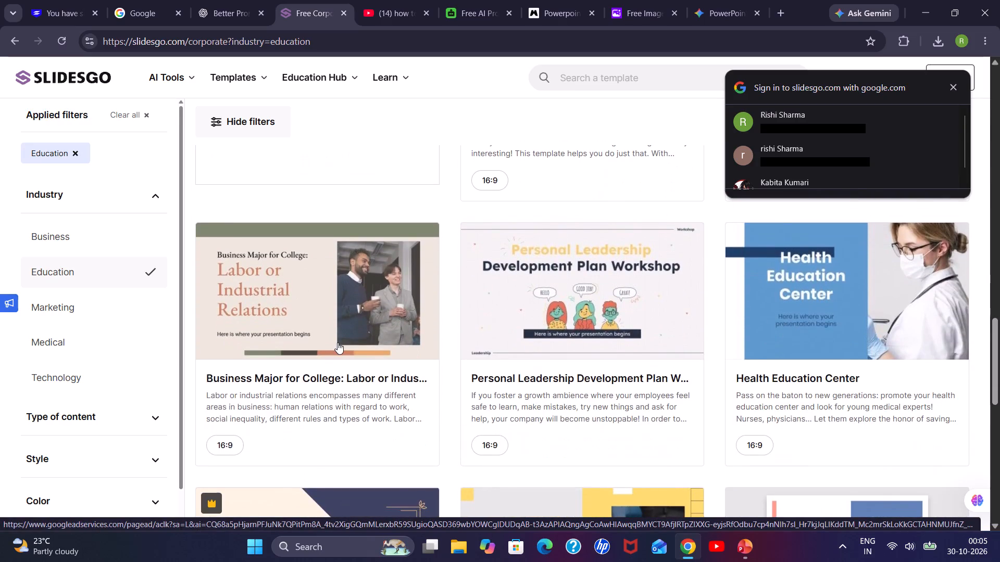
{"action": "scroll", "coordinate": [337, 342], "scroll_direction": "down", "scroll_amount": 6}
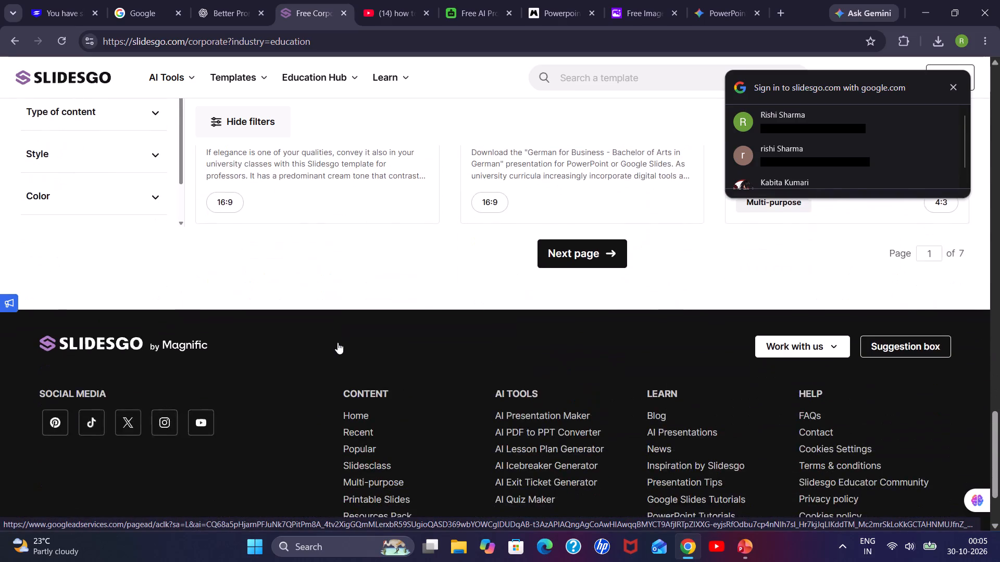
{"action": "scroll", "coordinate": [337, 342], "scroll_direction": "up", "scroll_amount": 9}
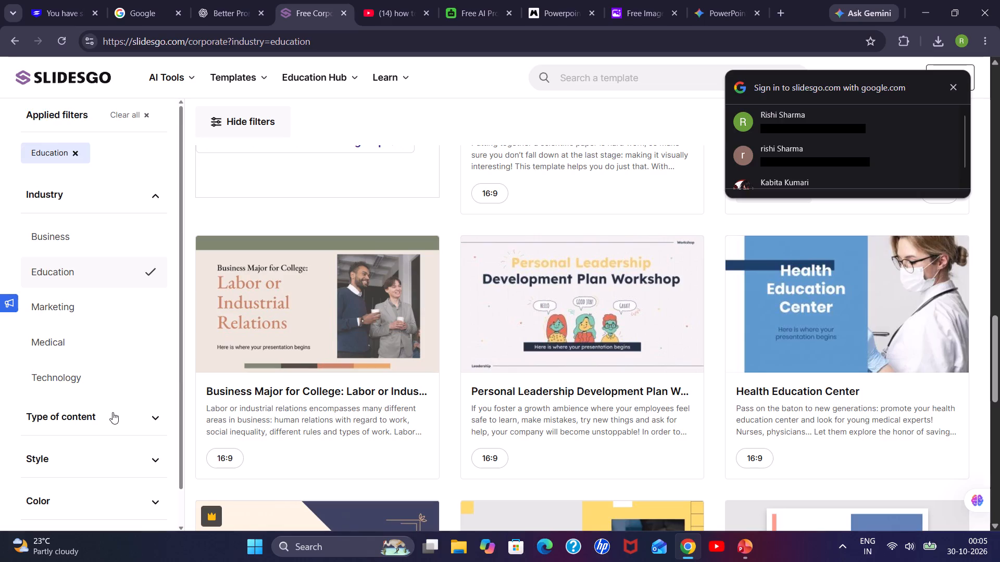
Review the available style filters and narrow the Education templates to the Minimalist style.
{"action": "left_click", "coordinate": [146, 466]}
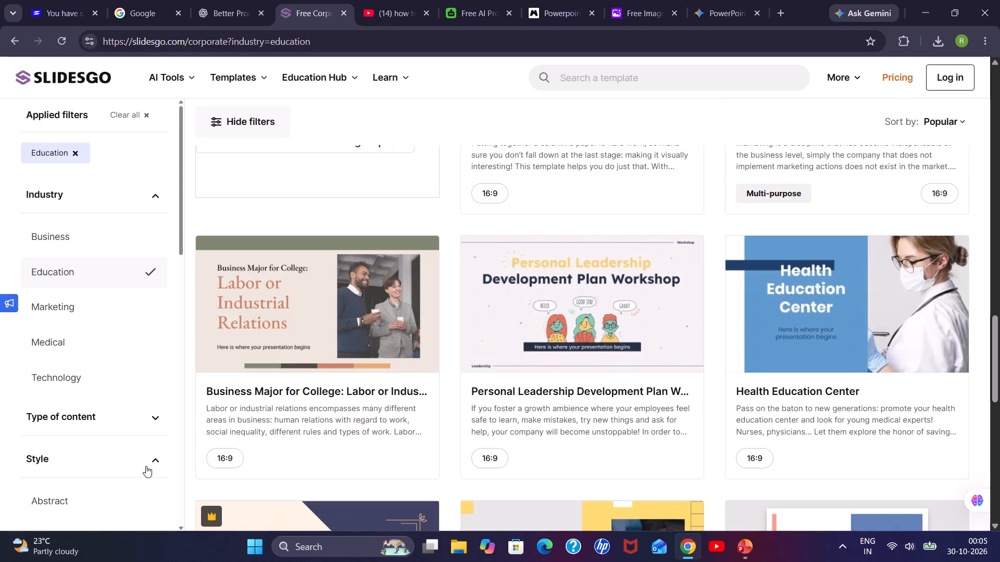
{"action": "scroll", "coordinate": [146, 466], "scroll_direction": "down", "scroll_amount": 3}
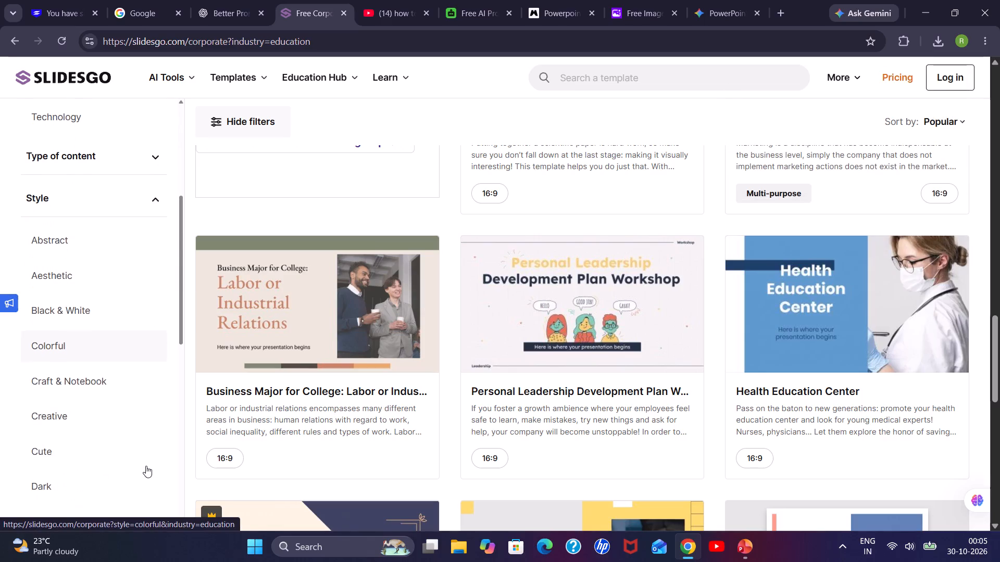
{"action": "scroll", "coordinate": [146, 466], "scroll_direction": "down", "scroll_amount": 2}
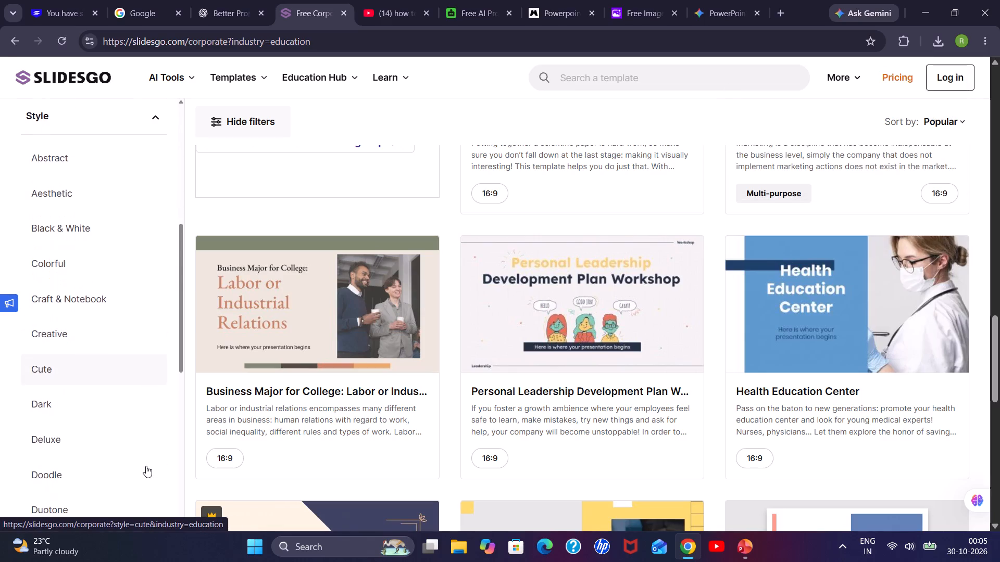
{"action": "scroll", "coordinate": [146, 466], "scroll_direction": "down", "scroll_amount": 6}
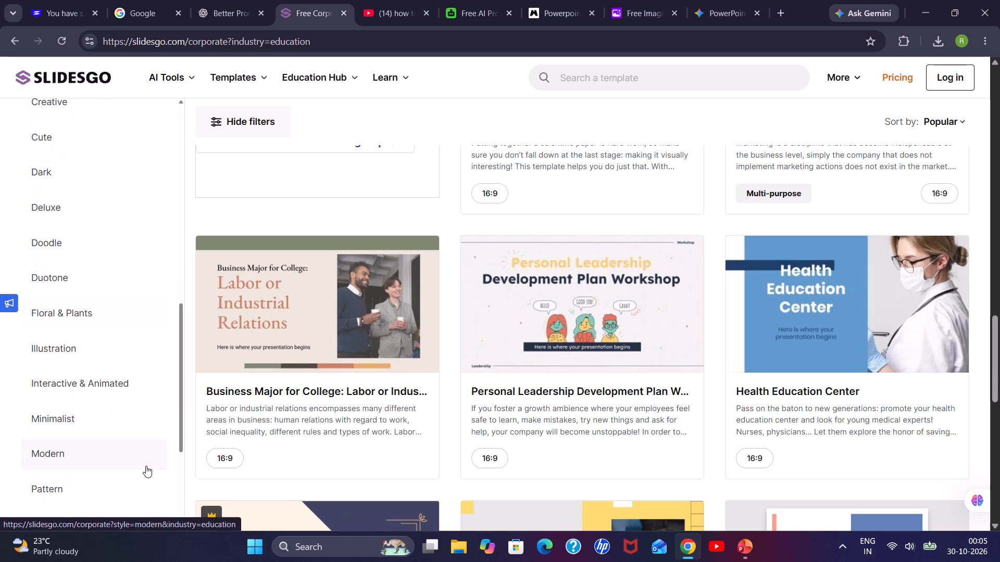
{"action": "scroll", "coordinate": [146, 466], "scroll_direction": "down", "scroll_amount": 1}
{"action": "left_click", "coordinate": [106, 393]}
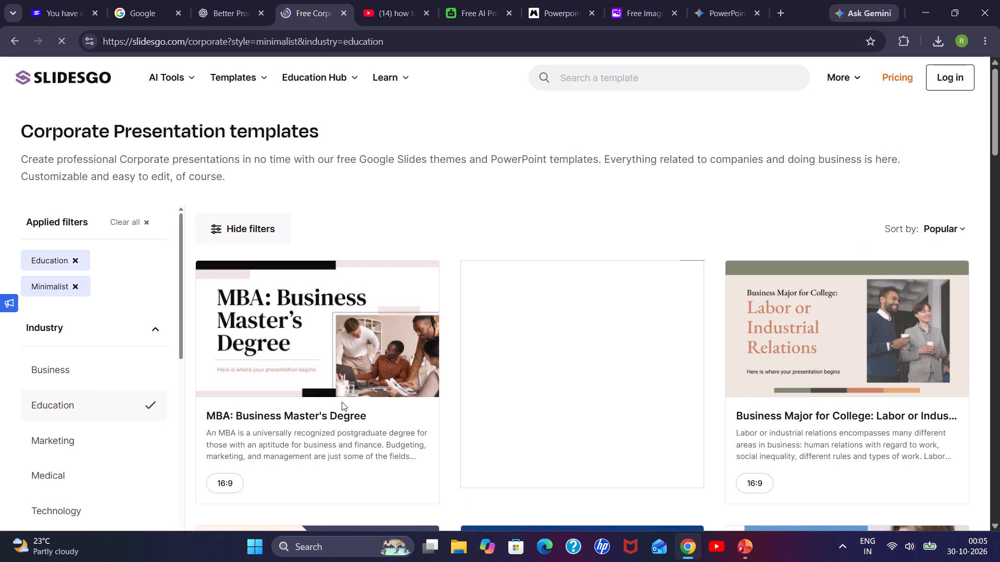
Examine the Minimalist Education template designs on the first page, going through to the end and back to the beginning.
{"action": "scroll", "coordinate": [343, 402], "scroll_direction": "down", "scroll_amount": 6}
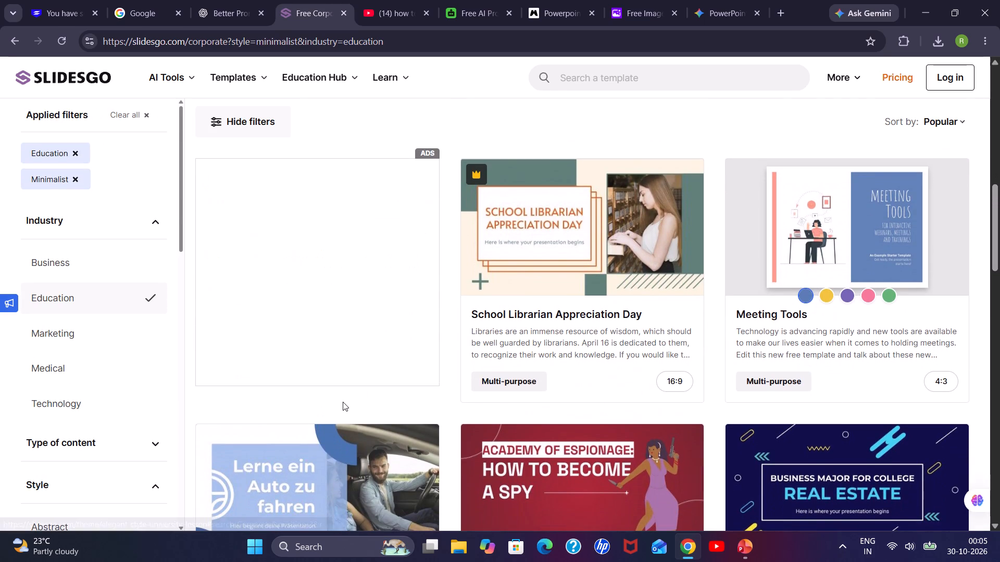
{"action": "scroll", "coordinate": [343, 402], "scroll_direction": "down", "scroll_amount": 3}
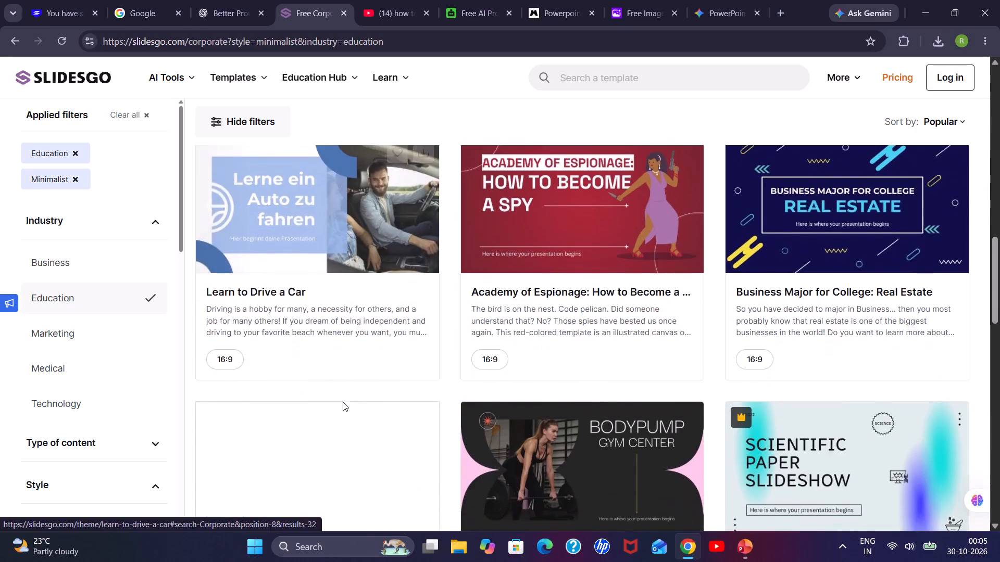
{"action": "scroll", "coordinate": [343, 402], "scroll_direction": "down", "scroll_amount": 4}
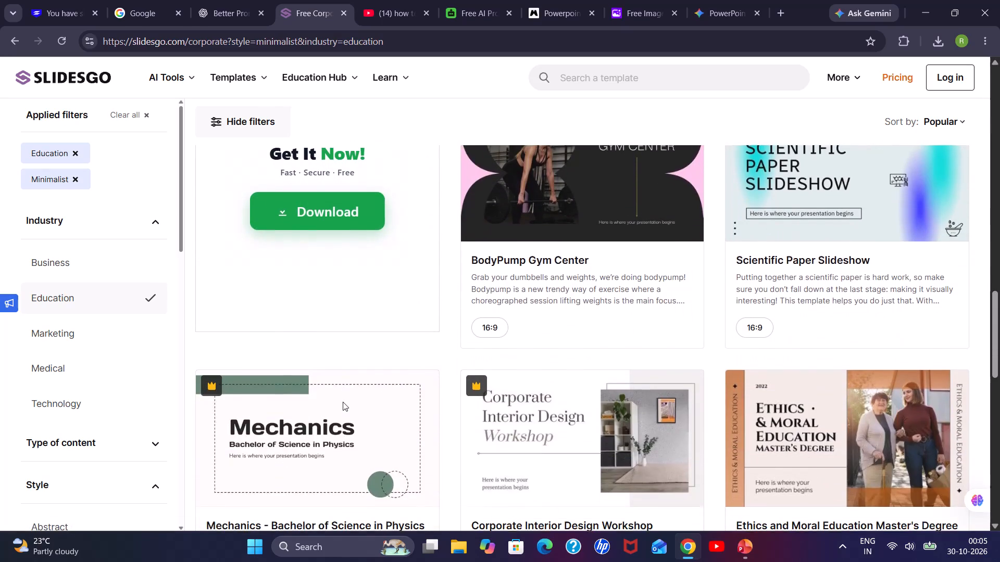
{"action": "scroll", "coordinate": [343, 402], "scroll_direction": "down", "scroll_amount": 4}
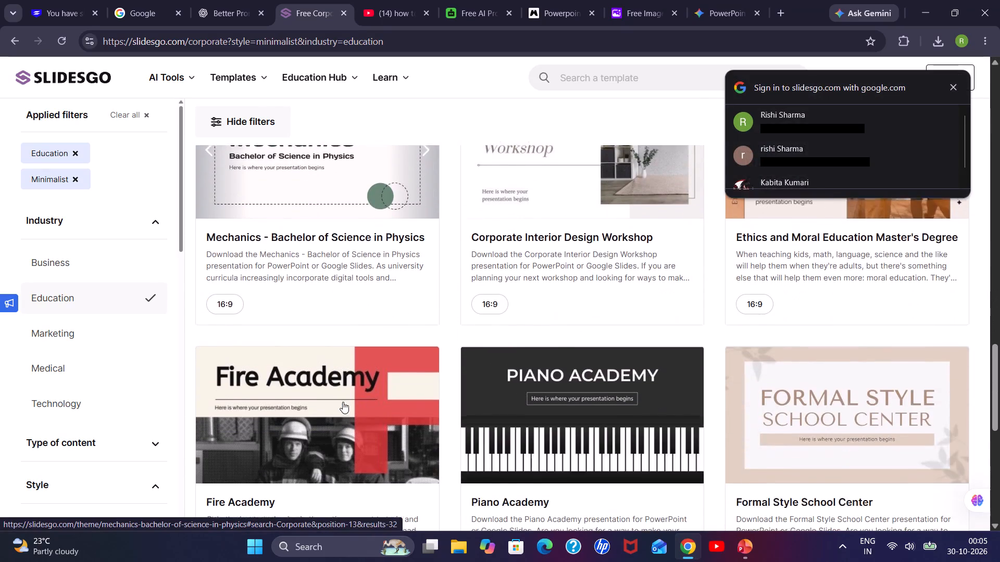
{"action": "scroll", "coordinate": [343, 402], "scroll_direction": "down", "scroll_amount": 3}
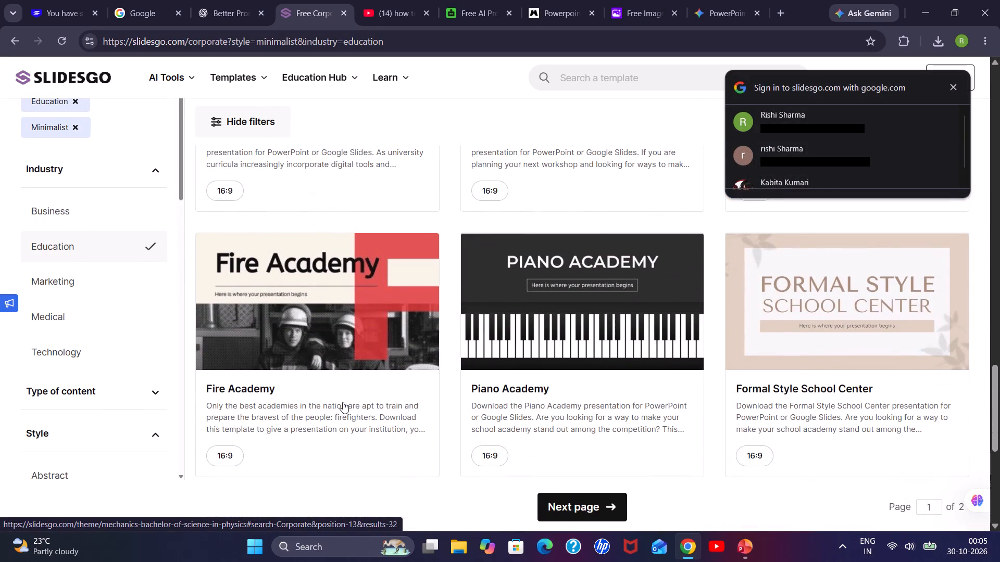
{"action": "scroll", "coordinate": [343, 402], "scroll_direction": "down", "scroll_amount": 3}
{"action": "scroll", "coordinate": [343, 402], "scroll_direction": "up", "scroll_amount": 2}
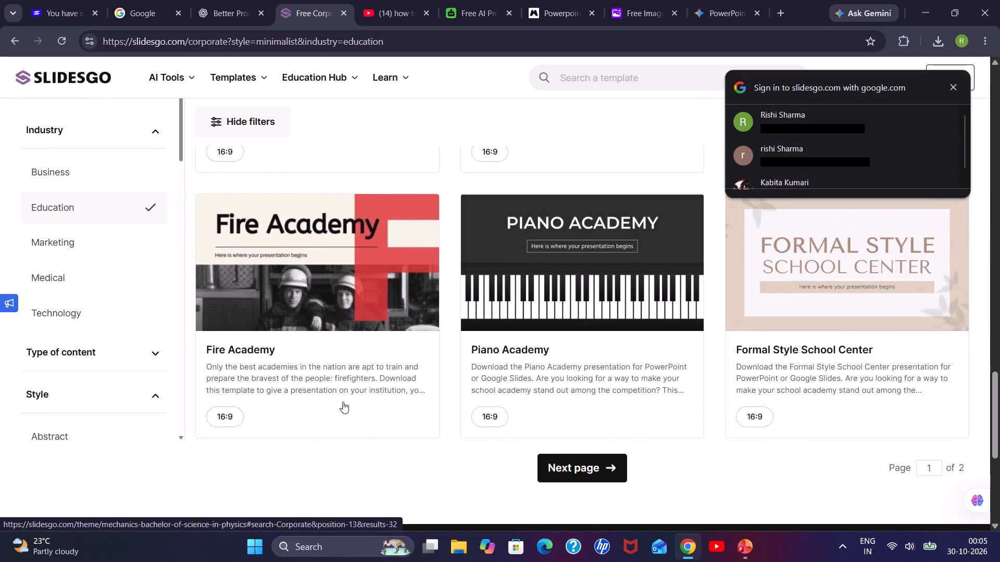
{"action": "scroll", "coordinate": [343, 402], "scroll_direction": "up", "scroll_amount": 4}
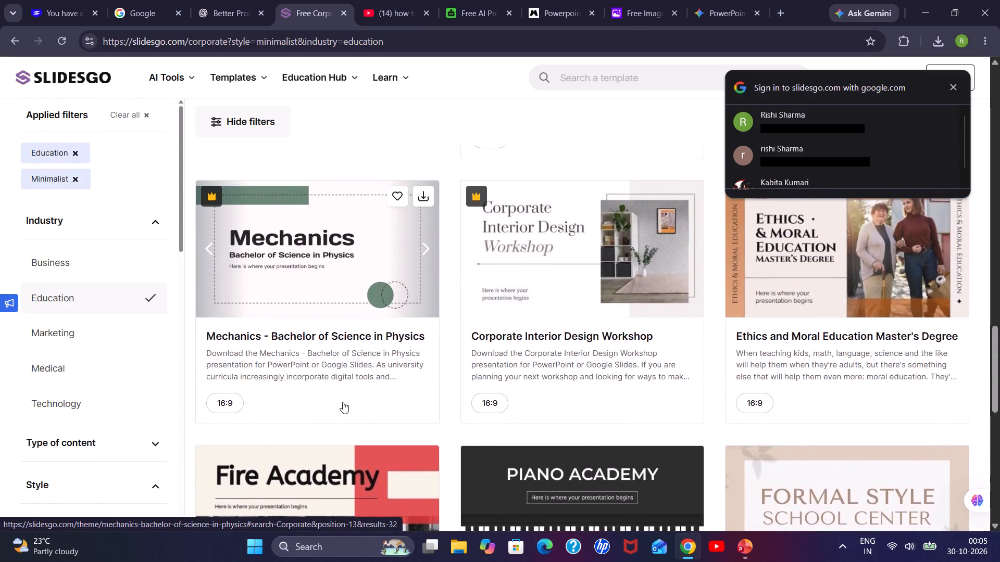
{"action": "scroll", "coordinate": [343, 402], "scroll_direction": "up", "scroll_amount": 4}
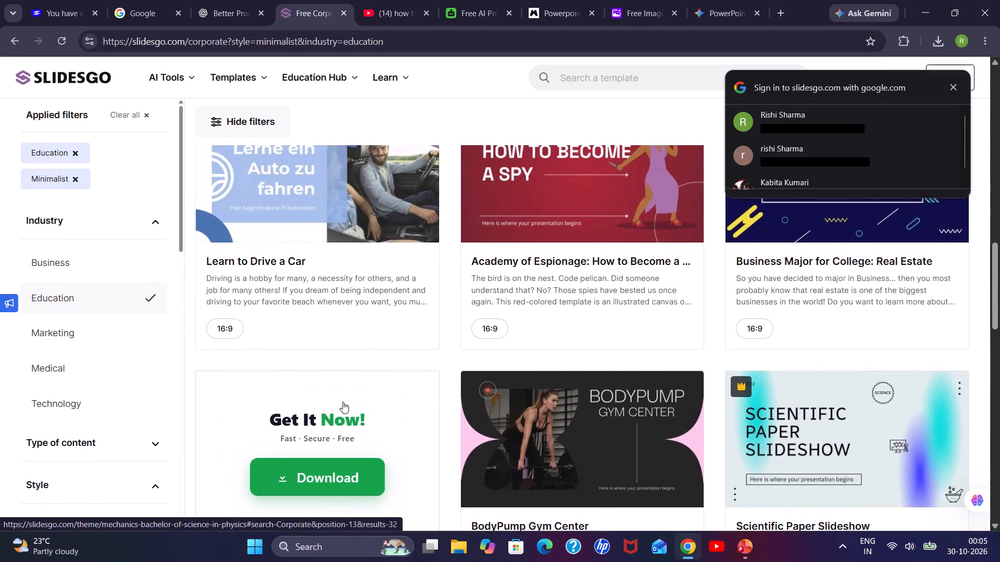
{"action": "scroll", "coordinate": [343, 402], "scroll_direction": "up", "scroll_amount": 5}
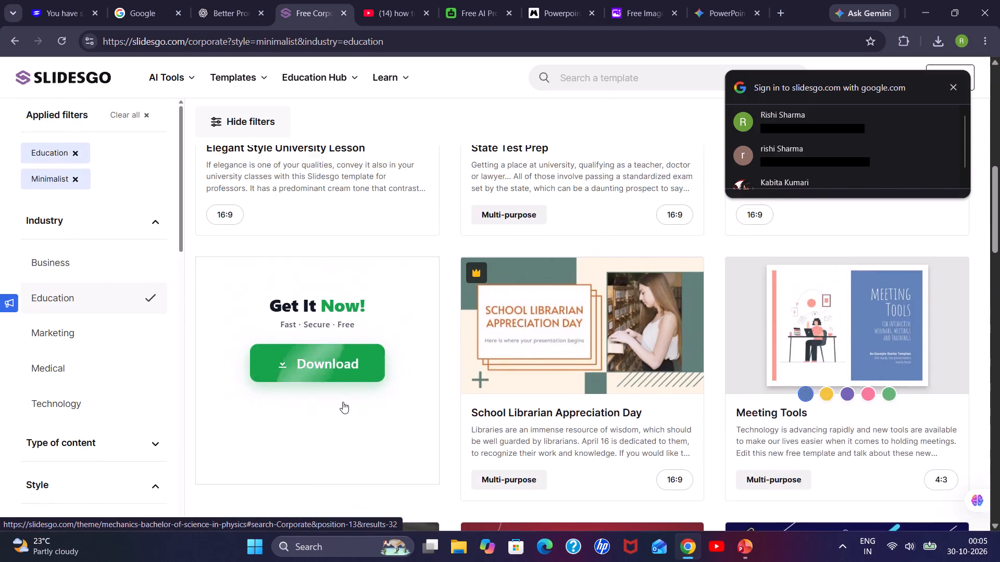
{"action": "scroll", "coordinate": [343, 402], "scroll_direction": "up", "scroll_amount": 4}
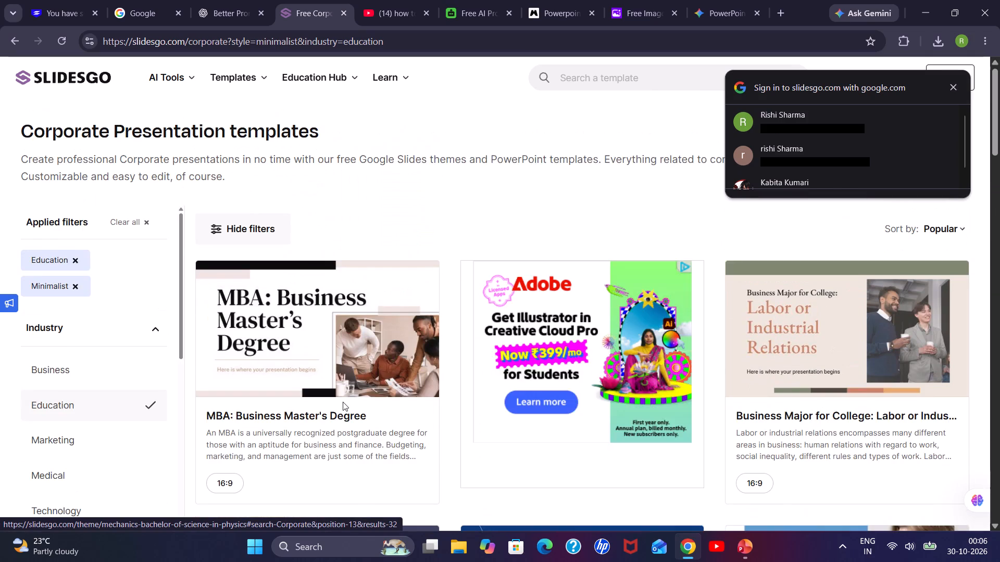
{"action": "left_click", "coordinate": [23, 44]}
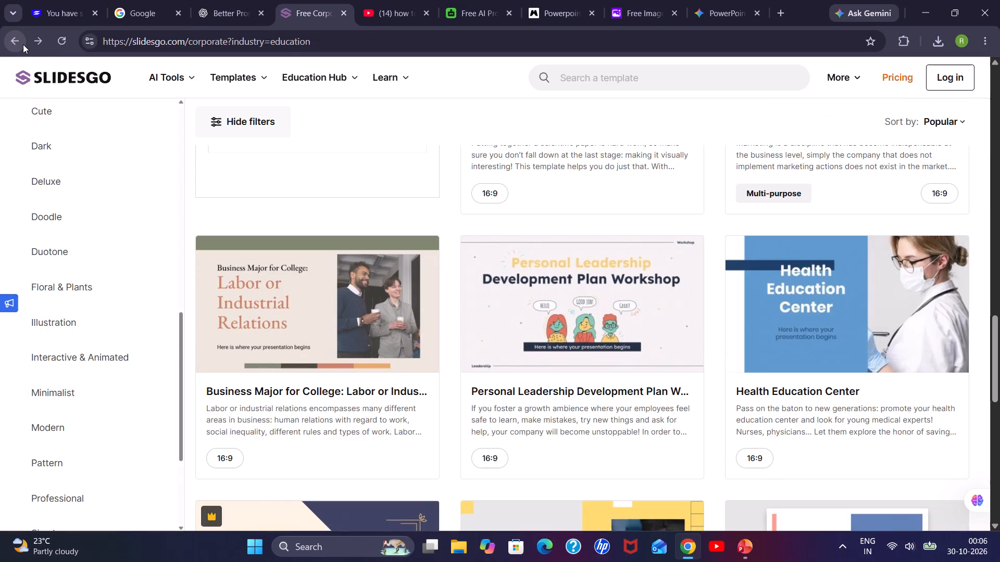
{"action": "scroll", "coordinate": [253, 261], "scroll_direction": "up", "scroll_amount": 3}
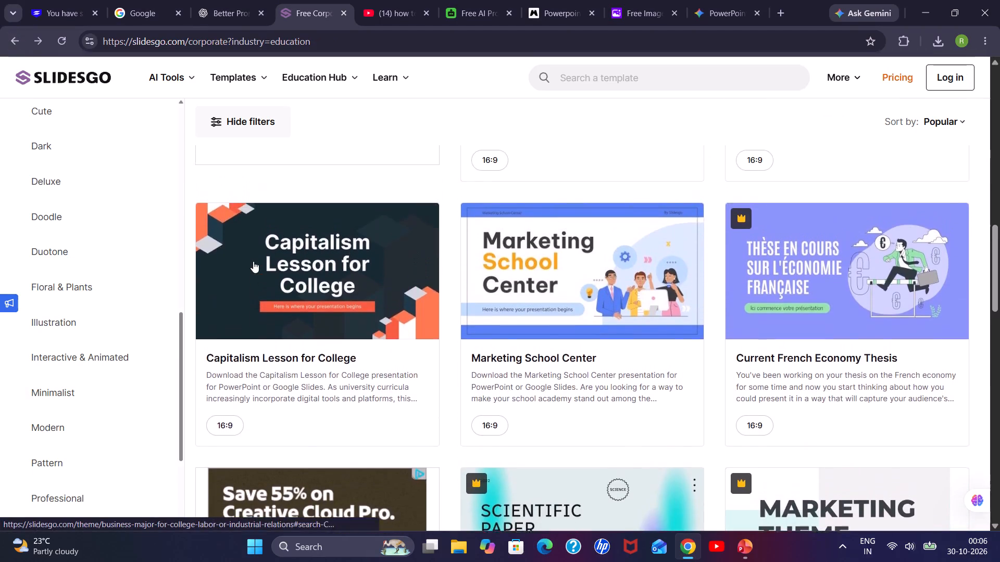
{"action": "scroll", "coordinate": [253, 261], "scroll_direction": "up", "scroll_amount": 2}
{"action": "scroll", "coordinate": [253, 261], "scroll_direction": "down", "scroll_amount": 2}
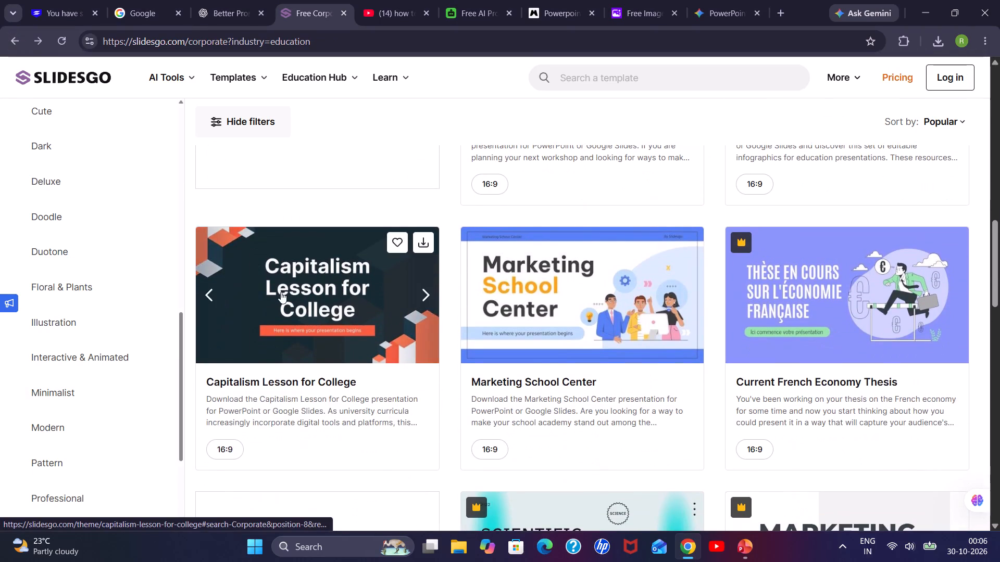
{"action": "left_click", "coordinate": [417, 300]}
{"action": "left_click", "coordinate": [417, 300]}
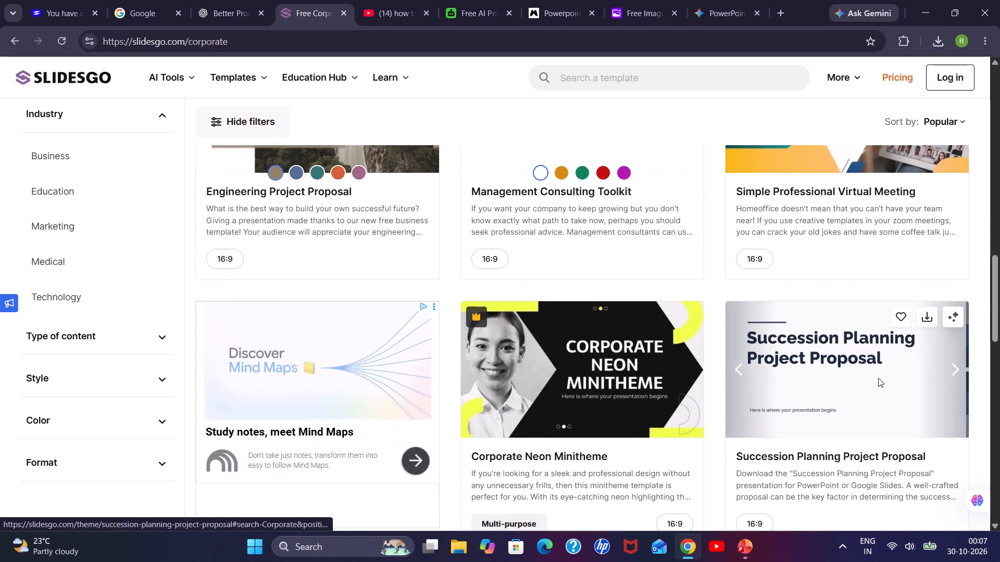
{"action": "scroll", "coordinate": [878, 378], "scroll_direction": "down", "scroll_amount": 4}
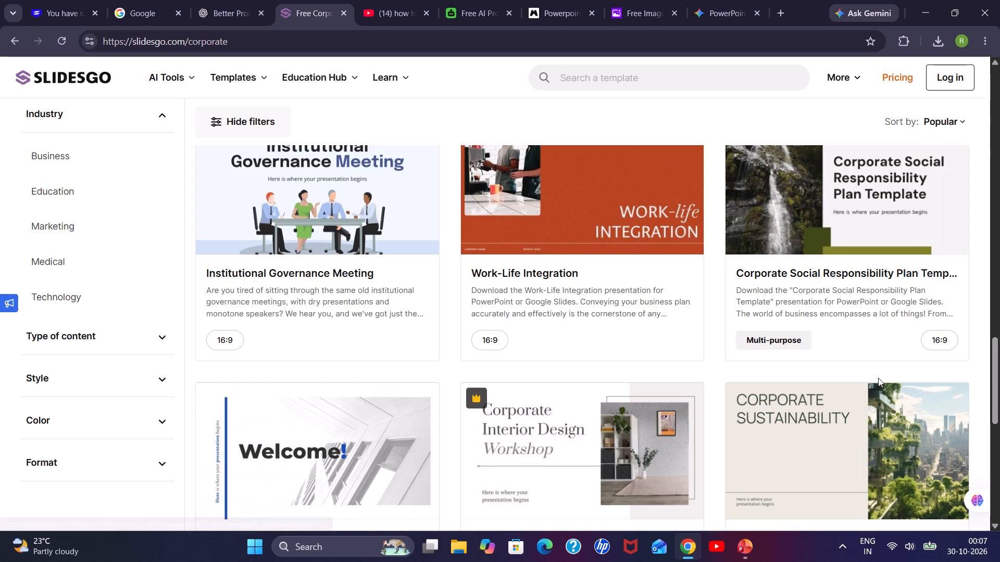
{"action": "scroll", "coordinate": [878, 378], "scroll_direction": "down", "scroll_amount": 1}
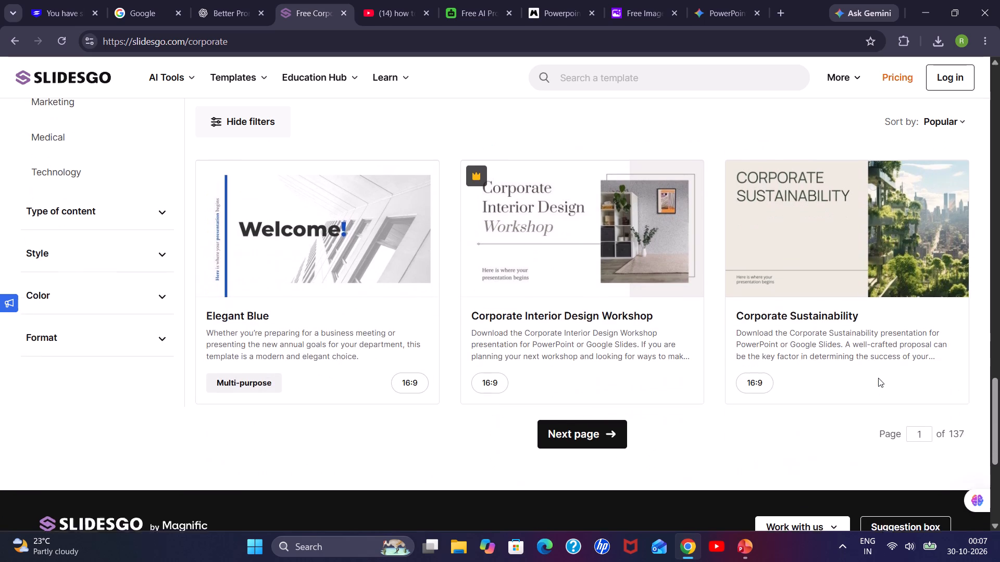
{"action": "scroll", "coordinate": [878, 378], "scroll_direction": "down", "scroll_amount": 4}
{"action": "left_click", "coordinate": [607, 196]}
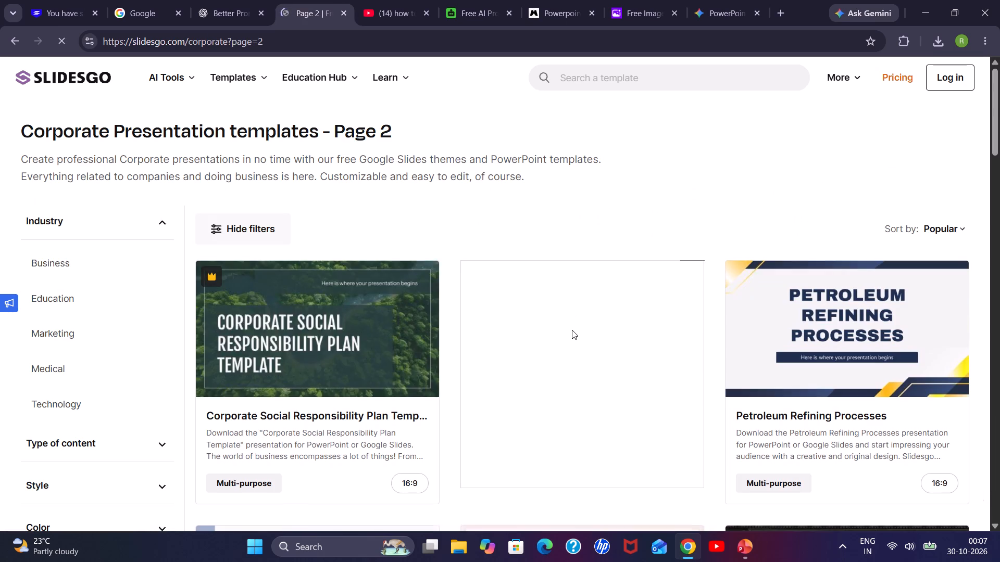
Preview the Cycle Diagrams Theme for a Business Plan template up to slide 3 and open its page.
{"action": "scroll", "coordinate": [572, 330], "scroll_direction": "down", "scroll_amount": 2}
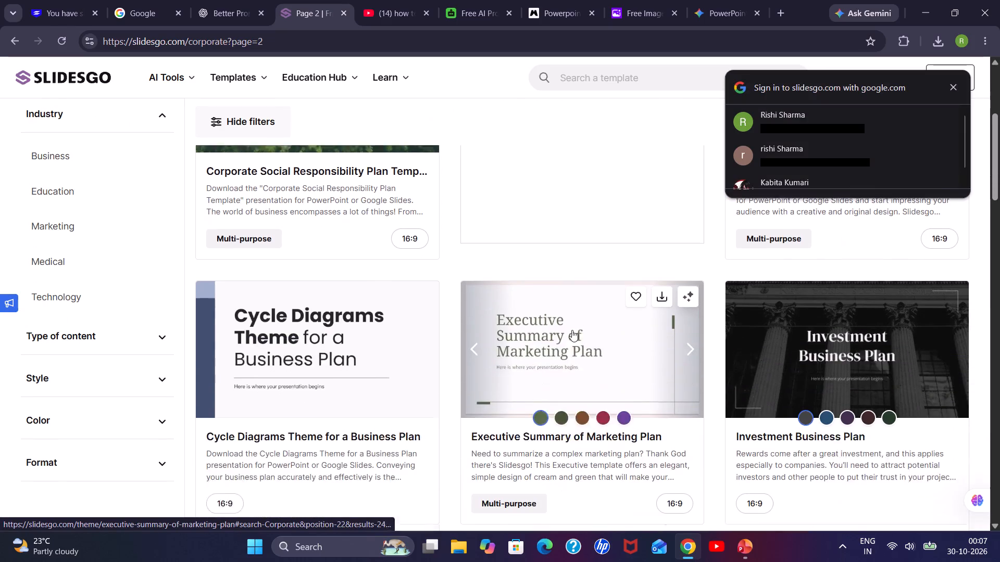
{"action": "left_click", "coordinate": [418, 346]}
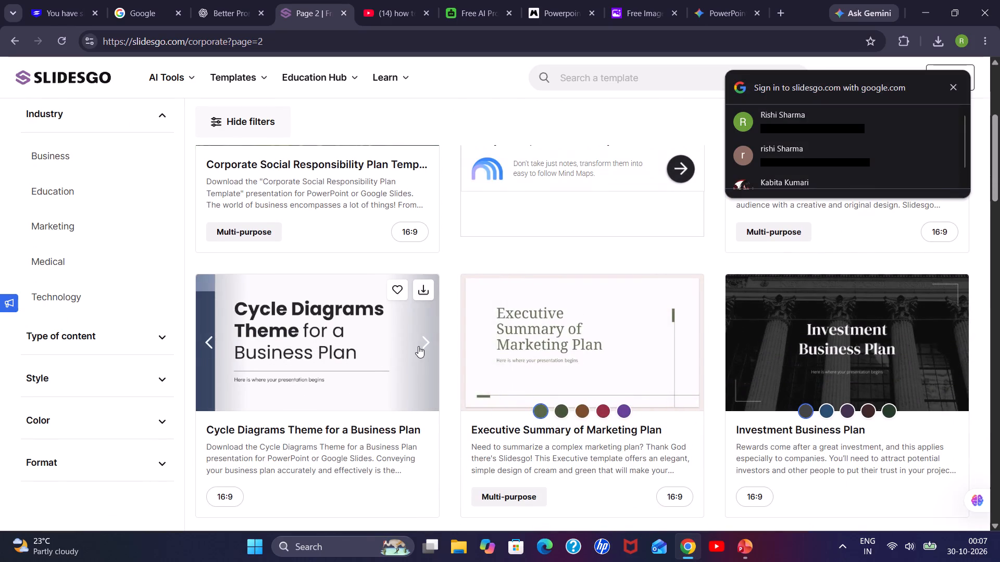
{"action": "left_click", "coordinate": [418, 346]}
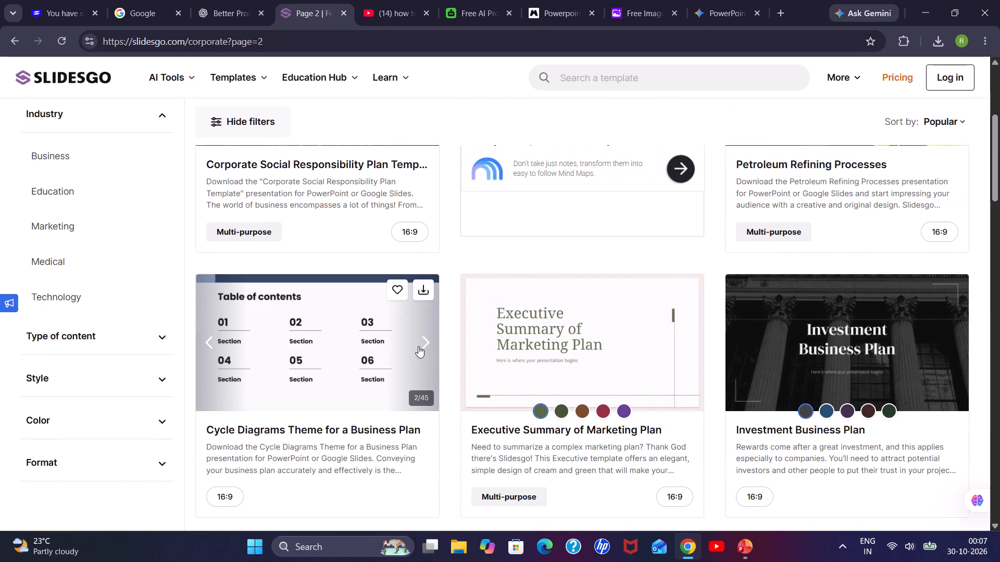
{"action": "left_click", "coordinate": [418, 346]}
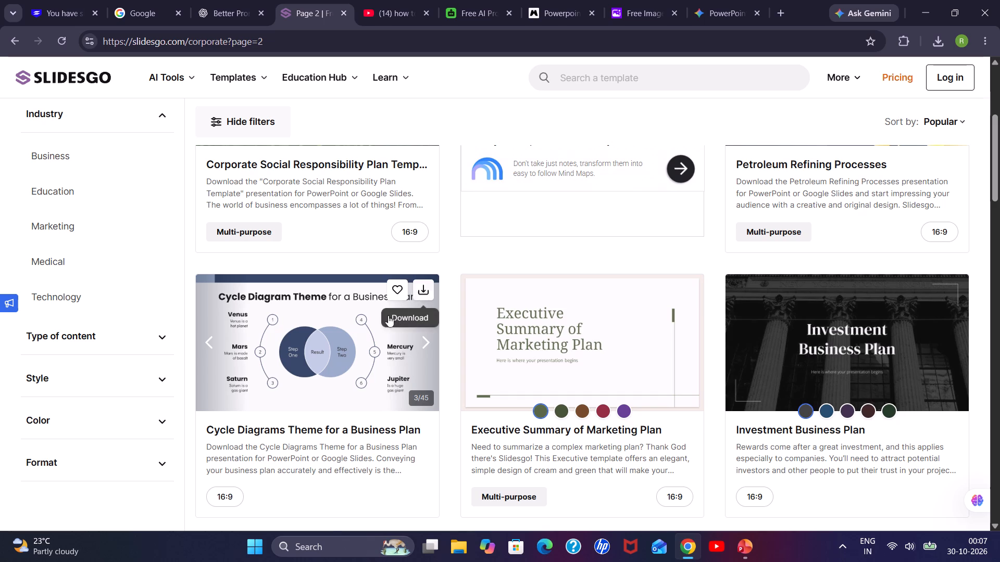
{"action": "left_click", "coordinate": [345, 334]}
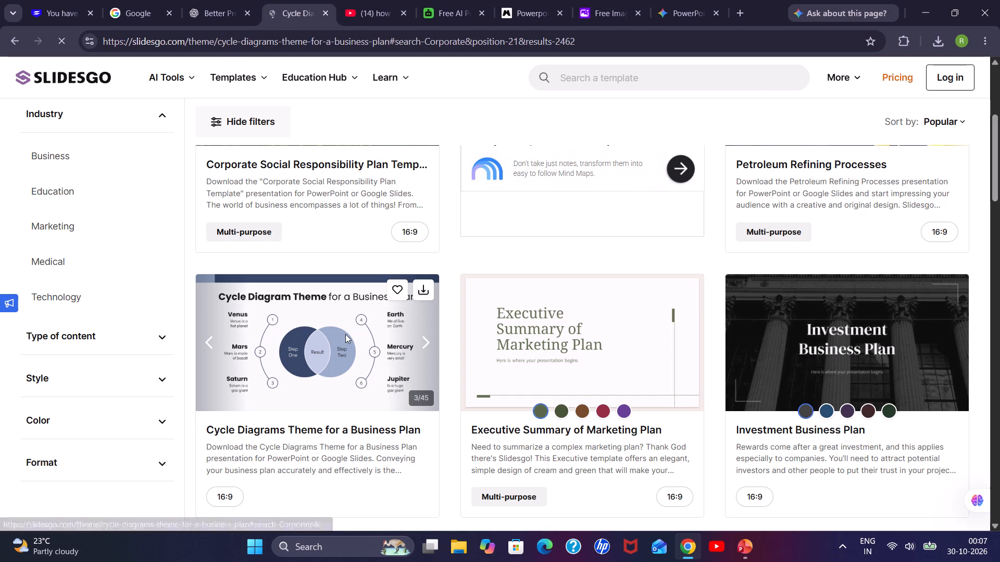
Look over the Cycle Diagrams template page and browse the designs in its Popular templates row.
{"action": "scroll", "coordinate": [355, 383], "scroll_direction": "down", "scroll_amount": 3}
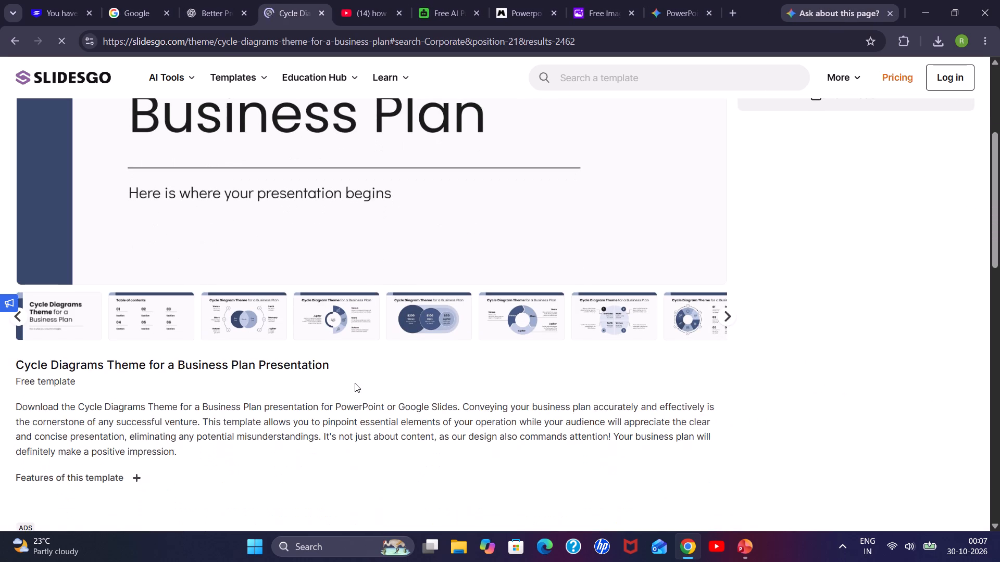
{"action": "scroll", "coordinate": [355, 383], "scroll_direction": "down", "scroll_amount": 5}
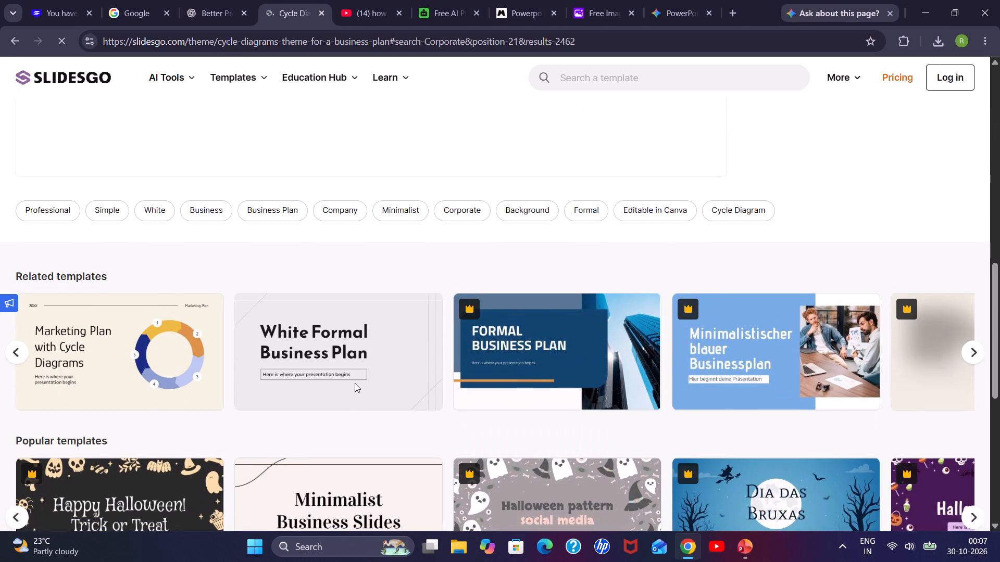
{"action": "scroll", "coordinate": [355, 383], "scroll_direction": "down", "scroll_amount": 2}
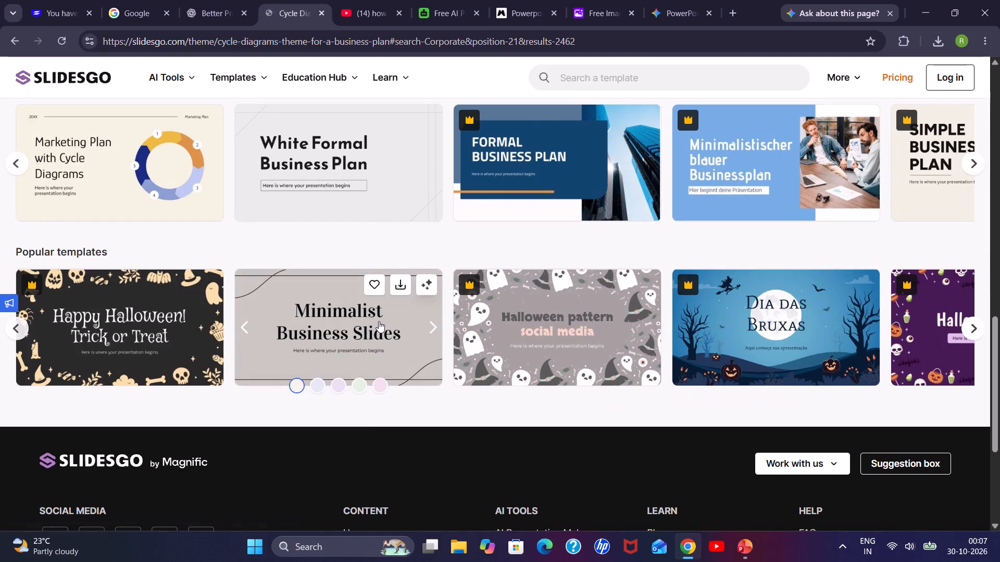
{"action": "scroll", "coordinate": [362, 324], "scroll_direction": "left", "scroll_amount": 4}
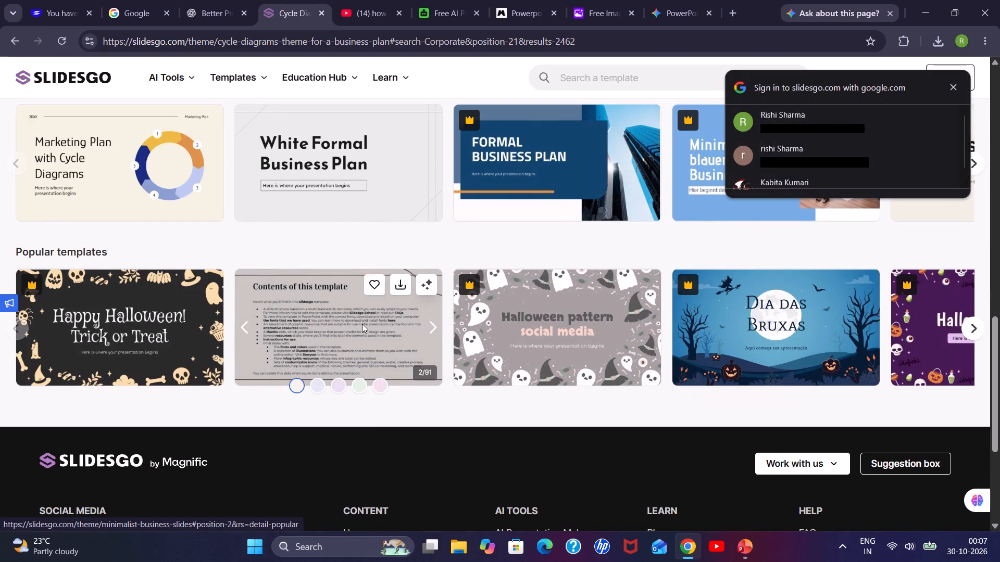
{"action": "scroll", "coordinate": [362, 324], "scroll_direction": "left", "scroll_amount": 6}
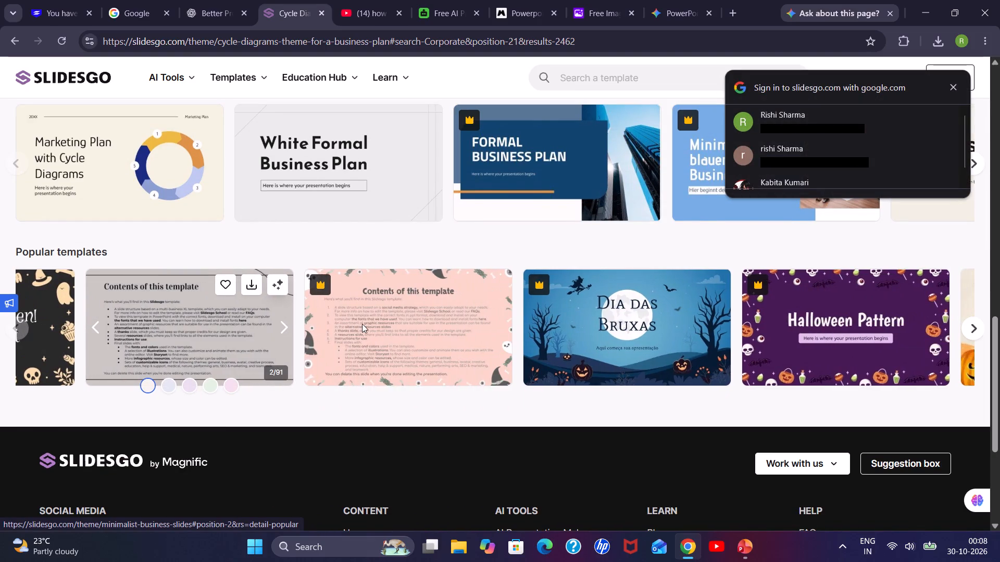
{"action": "scroll", "coordinate": [545, 305], "scroll_direction": "left", "scroll_amount": 12}
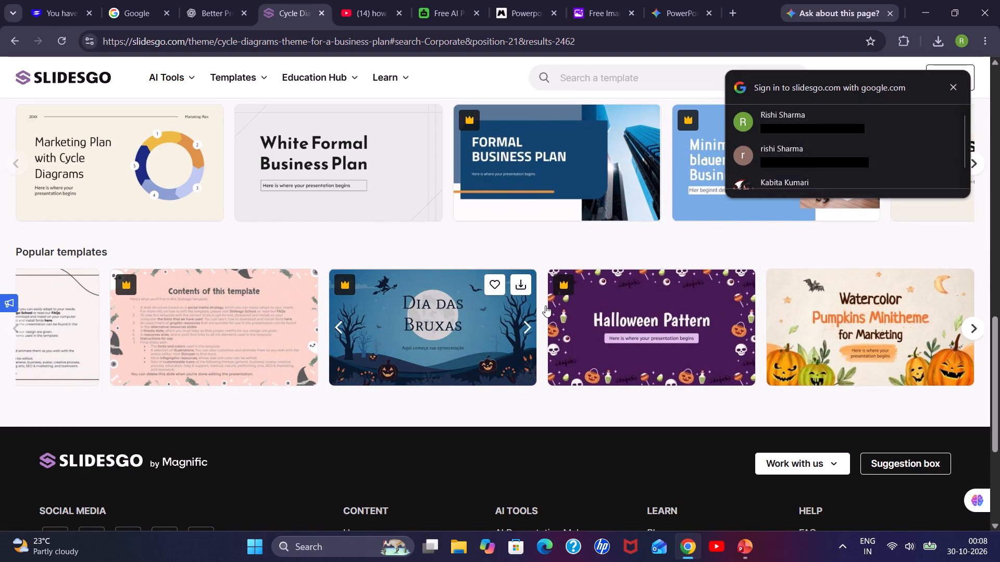
Browse the Related templates row, preview the opening slides of the Business Slides template and open its page.
{"action": "scroll", "coordinate": [545, 305], "scroll_direction": "up", "scroll_amount": 1}
{"action": "scroll", "coordinate": [612, 293], "scroll_direction": "left", "scroll_amount": 5}
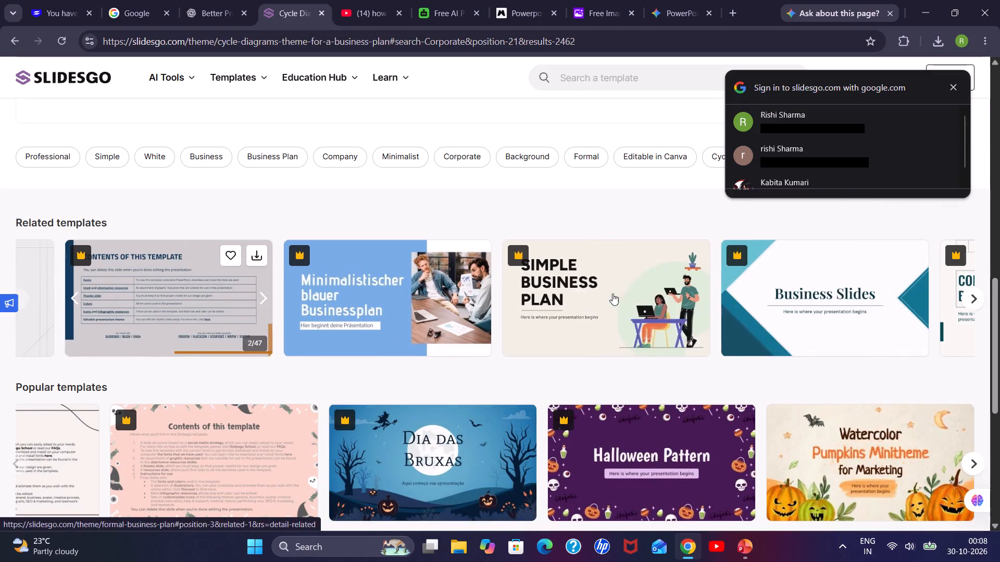
{"action": "scroll", "coordinate": [612, 293], "scroll_direction": "left", "scroll_amount": 4}
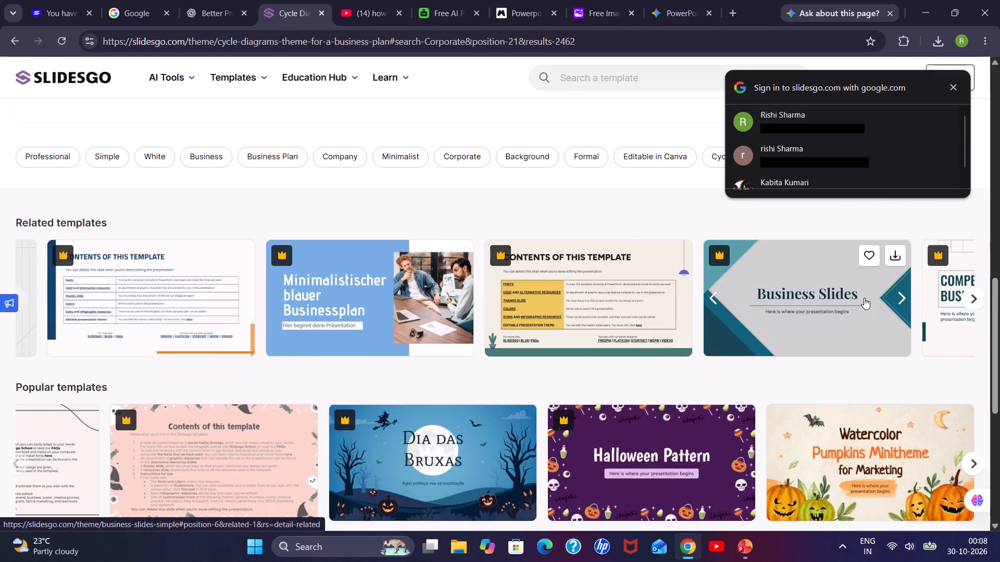
{"action": "scroll", "coordinate": [876, 299], "scroll_direction": "left", "scroll_amount": 10}
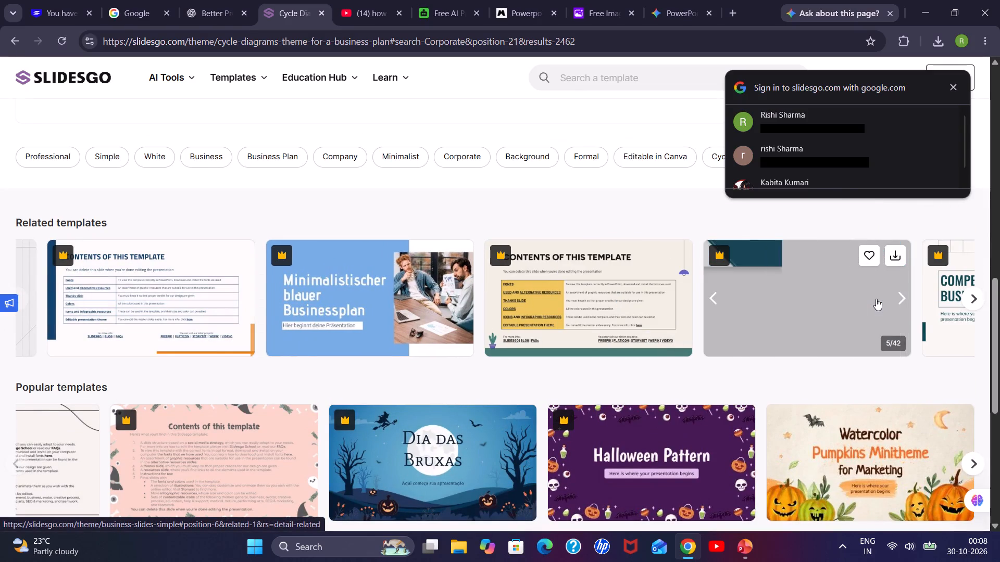
{"action": "left_click", "coordinate": [715, 301]}
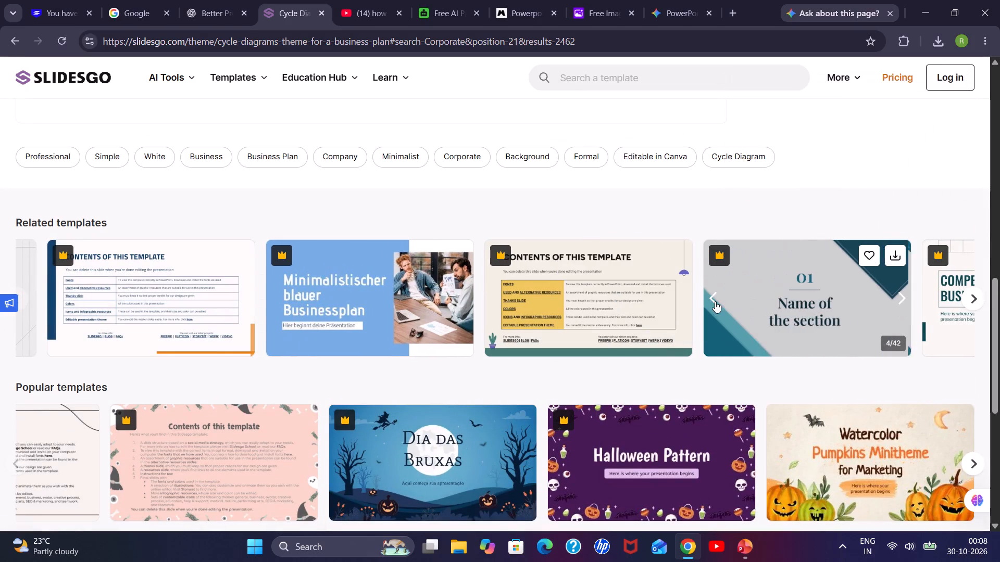
{"action": "left_click", "coordinate": [712, 300]}
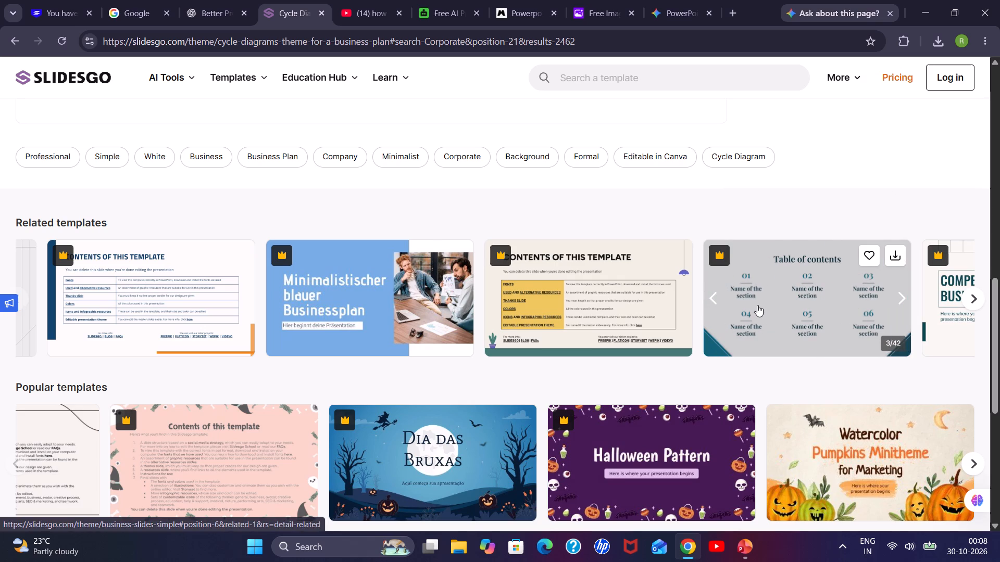
{"action": "left_click", "coordinate": [716, 296]}
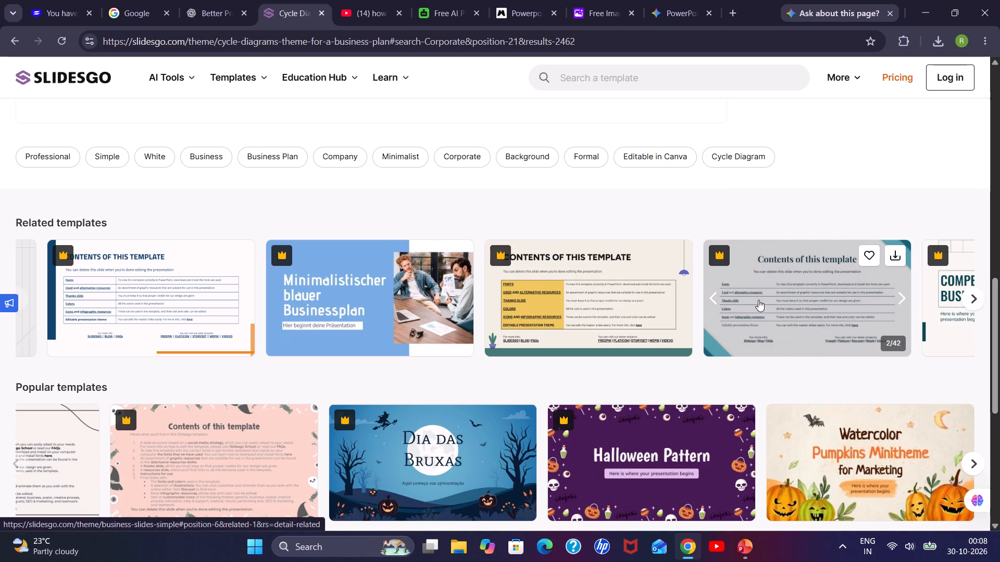
{"action": "left_click", "coordinate": [758, 300]}
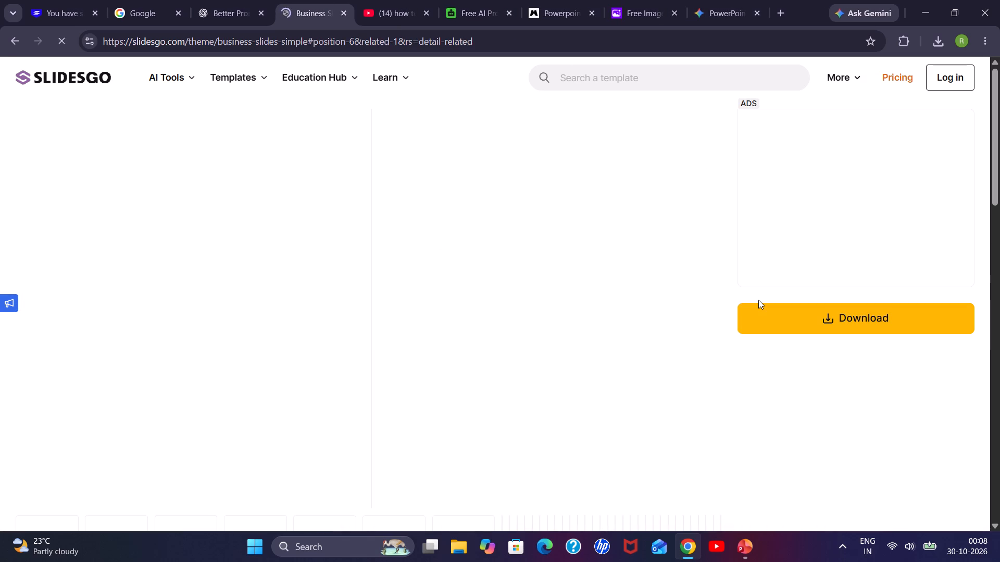
Examine the Business Slides template's slides up to Table of contents and return to its title slide.
{"action": "scroll", "coordinate": [519, 292], "scroll_direction": "left", "scroll_amount": 2}
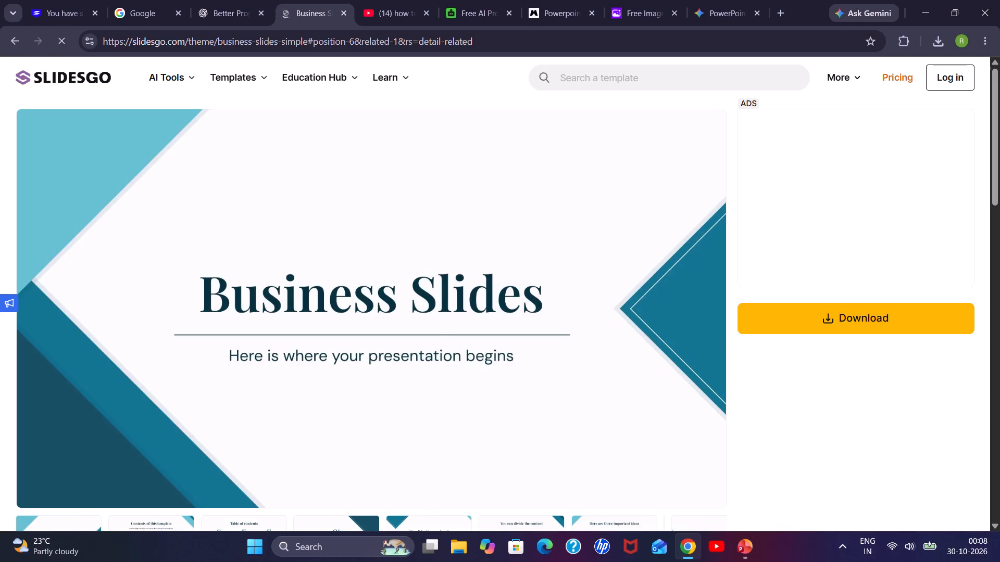
{"action": "scroll", "coordinate": [676, 349], "scroll_direction": "down", "scroll_amount": 2}
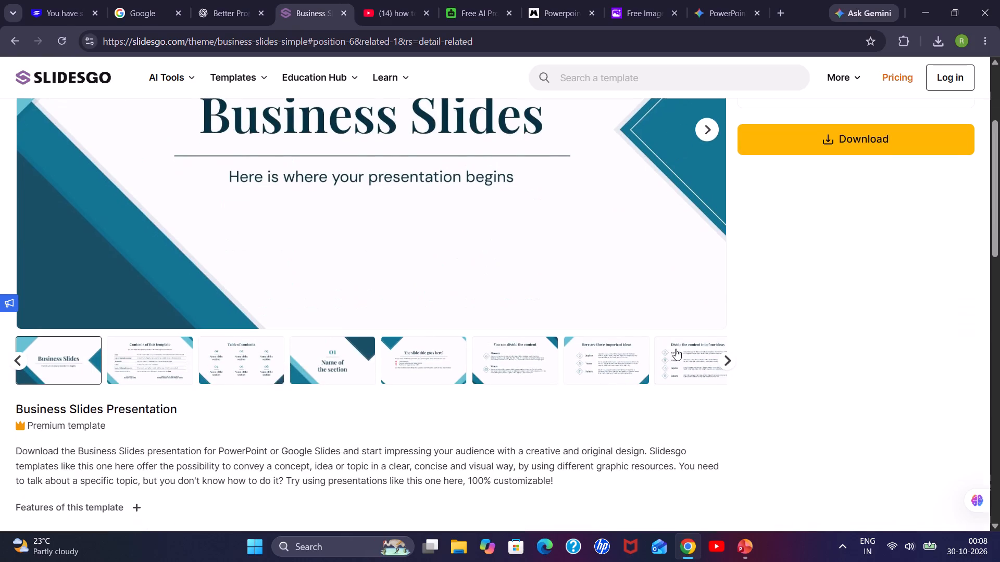
{"action": "left_click", "coordinate": [705, 138]}
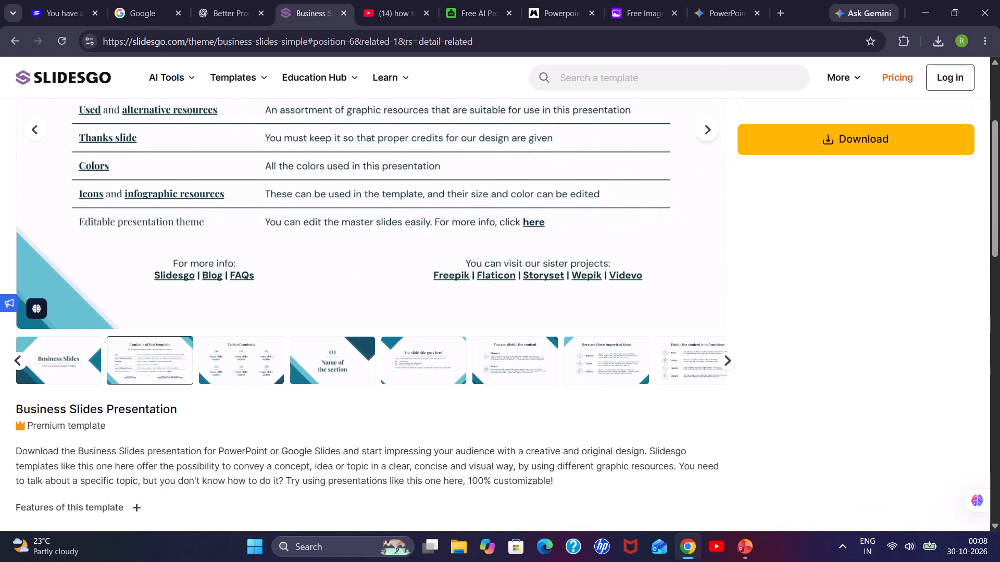
{"action": "scroll", "coordinate": [598, 201], "scroll_direction": "up", "scroll_amount": 2}
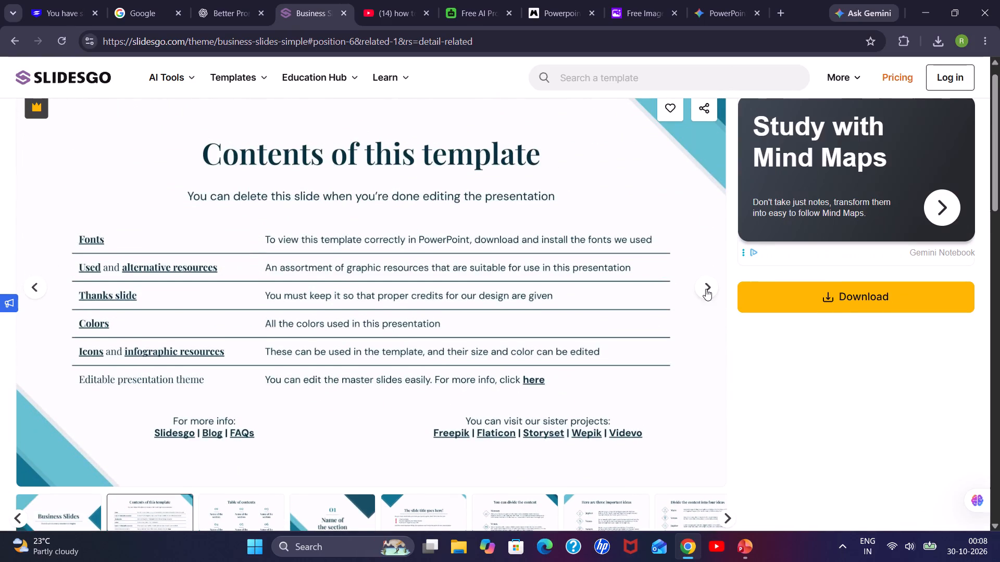
{"action": "left_click", "coordinate": [706, 289]}
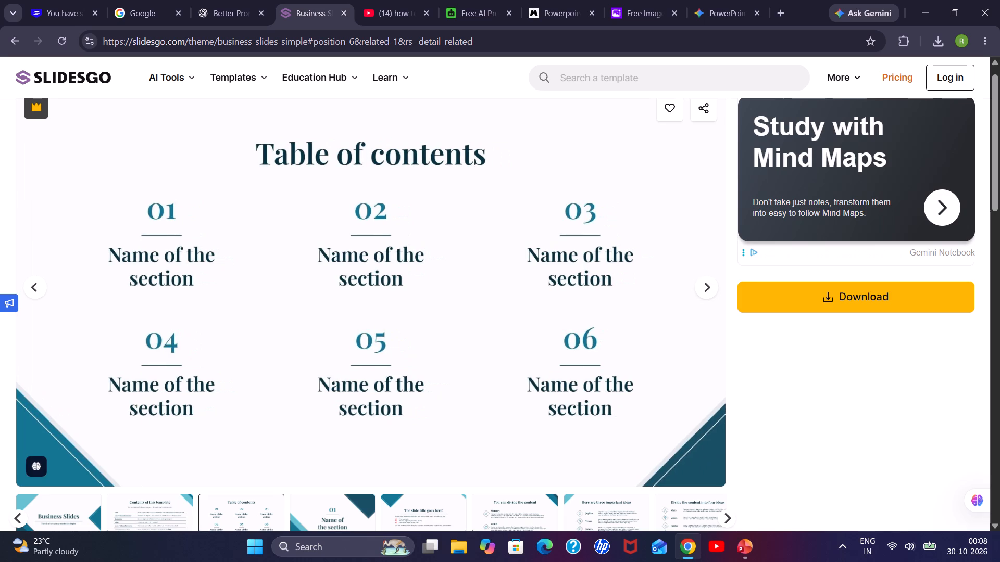
{"action": "left_click", "coordinate": [36, 285]}
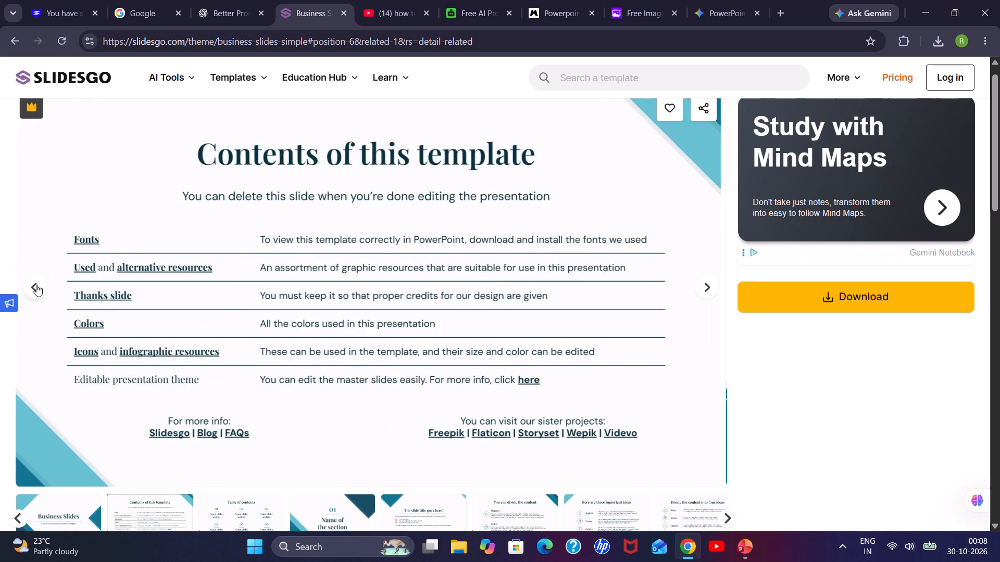
{"action": "left_click", "coordinate": [36, 285]}
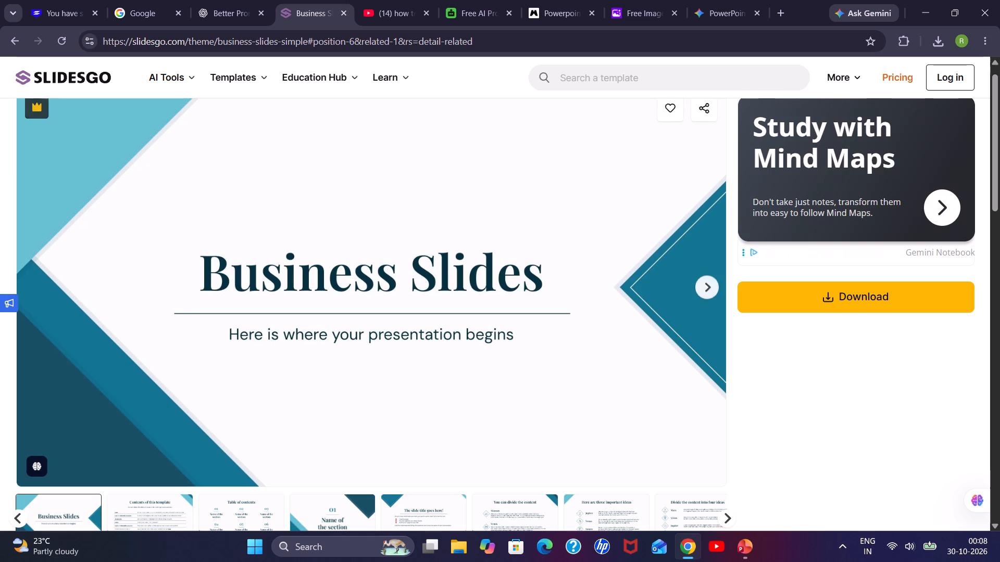
Show the Business Slides template's "Contents of this template" slide and capture a screenshot of the slide area.
{"action": "left_click", "coordinate": [703, 292]}
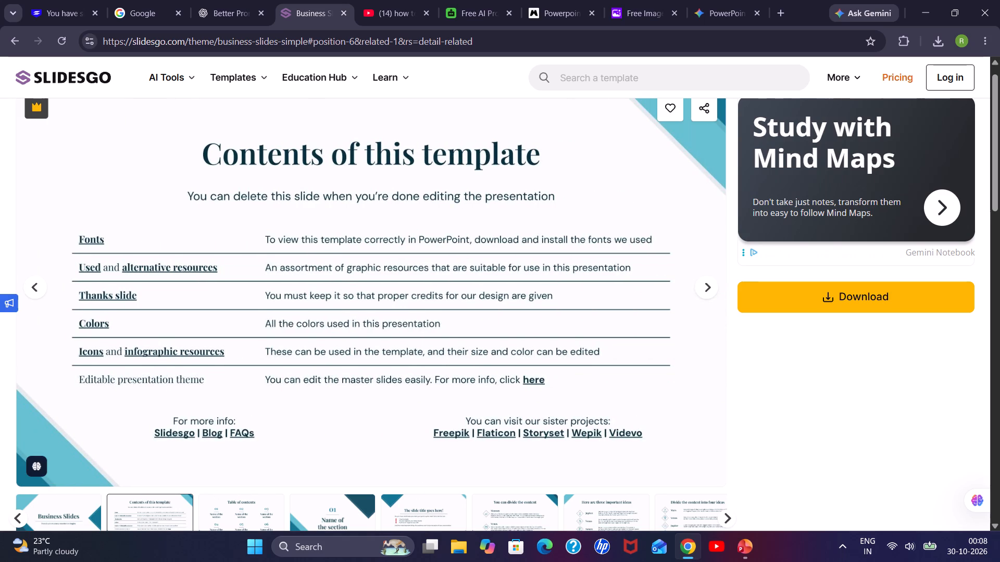
{"action": "scroll", "coordinate": [206, 209], "scroll_direction": "up", "scroll_amount": 1}
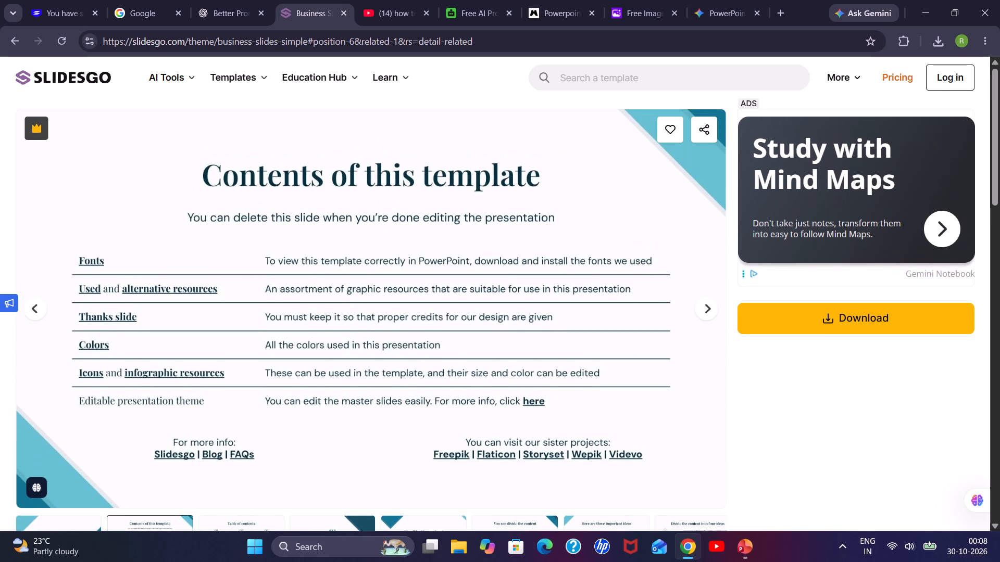
{"action": "key", "text": "shift+super+s"}
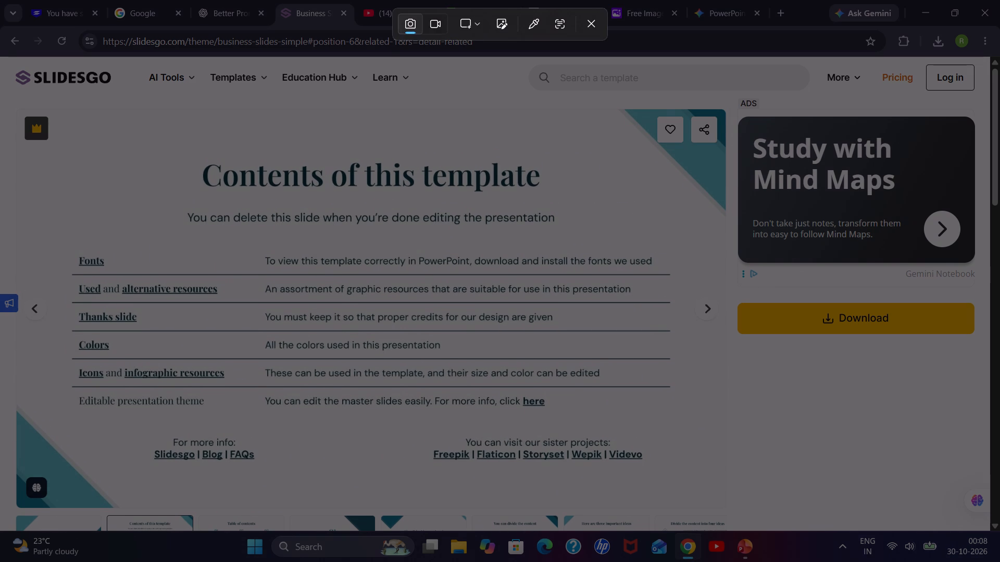
{"action": "left_click_drag", "start_coordinate": [10, 118], "coordinate": [729, 504]}
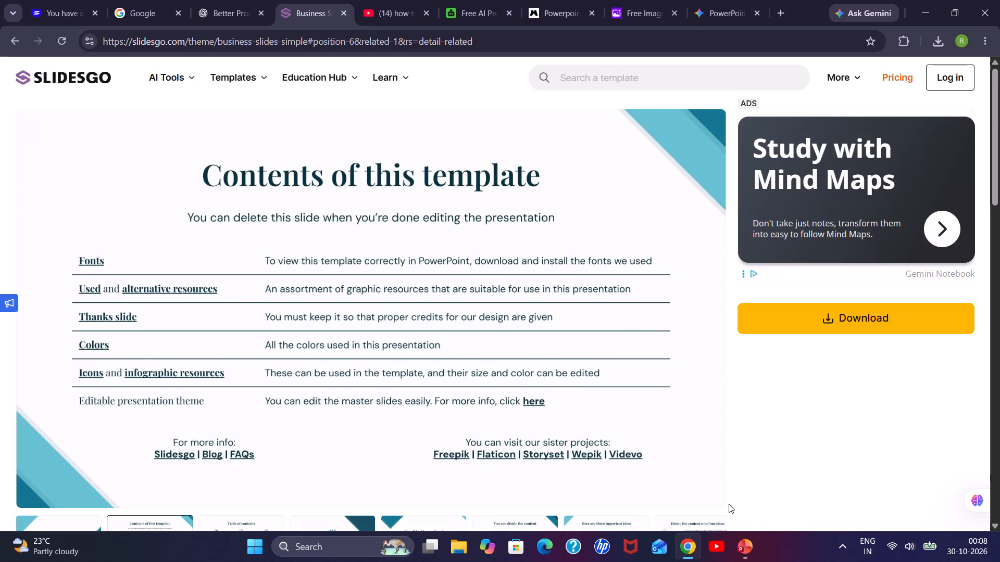
{"action": "scroll", "coordinate": [729, 504], "scroll_direction": "down", "scroll_amount": 10}
{"action": "scroll", "coordinate": [729, 504], "scroll_direction": "up", "scroll_amount": 2}
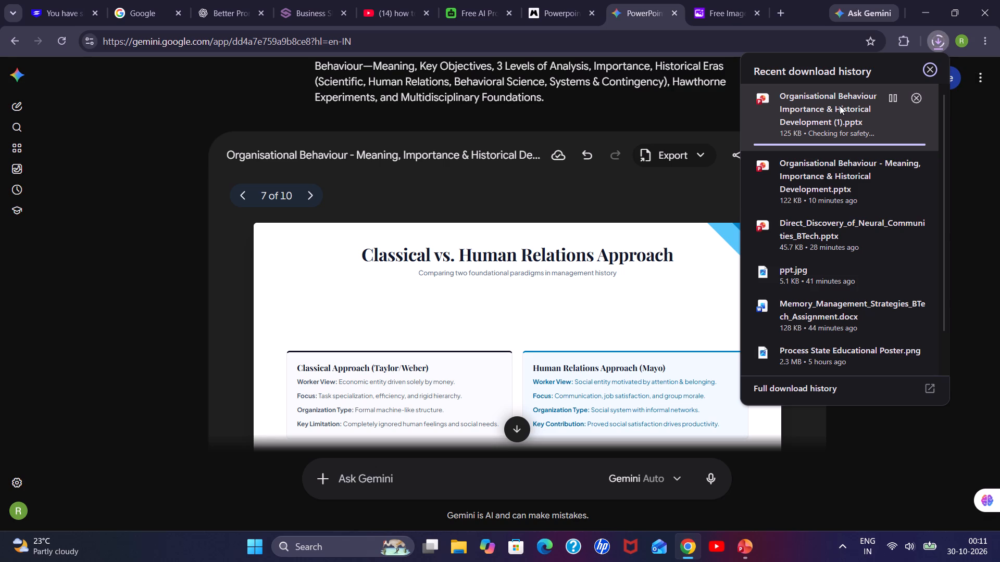
{"action": "left_click", "coordinate": [823, 109]}
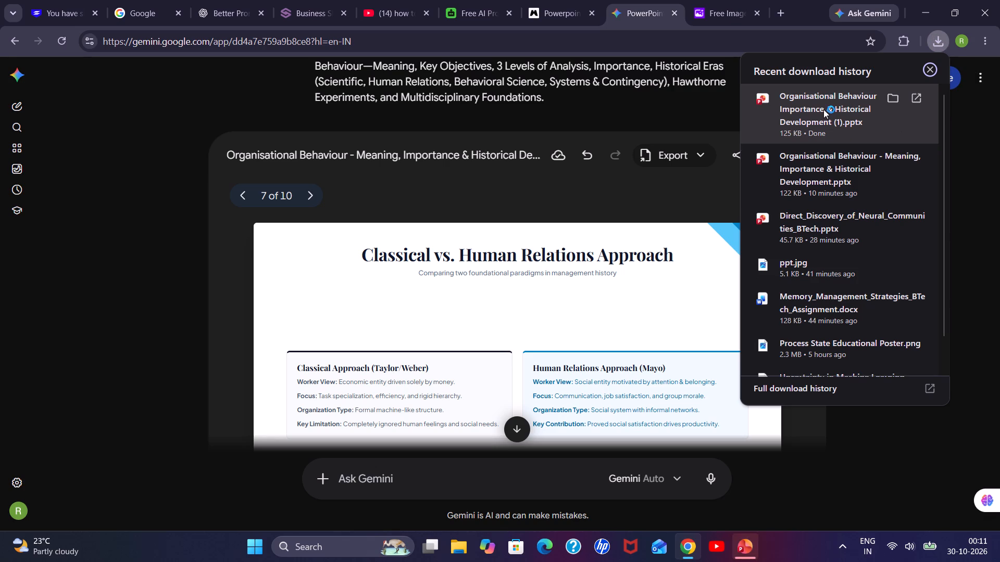
{"action": "left_click", "coordinate": [823, 109]}
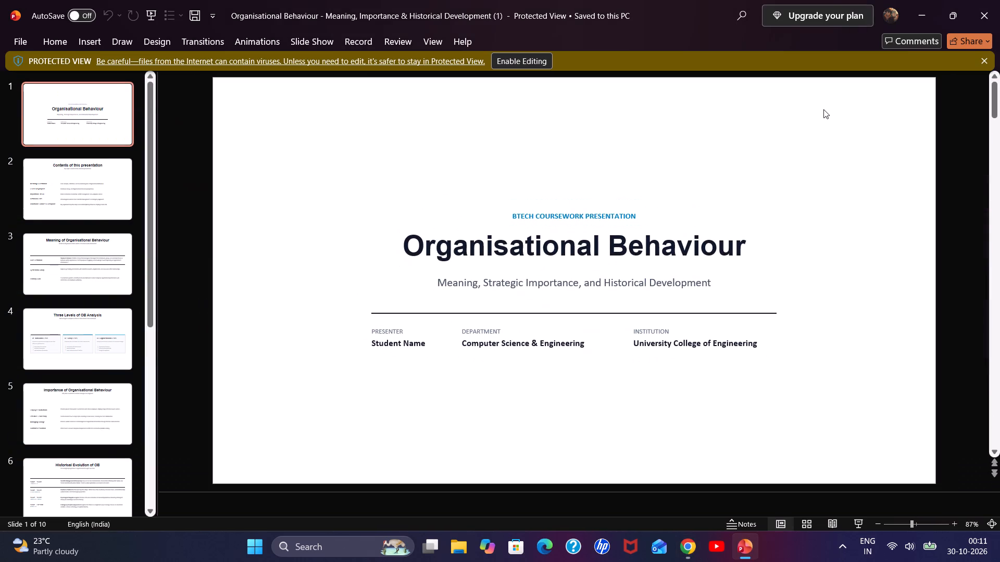
{"action": "left_click", "coordinate": [532, 59]}
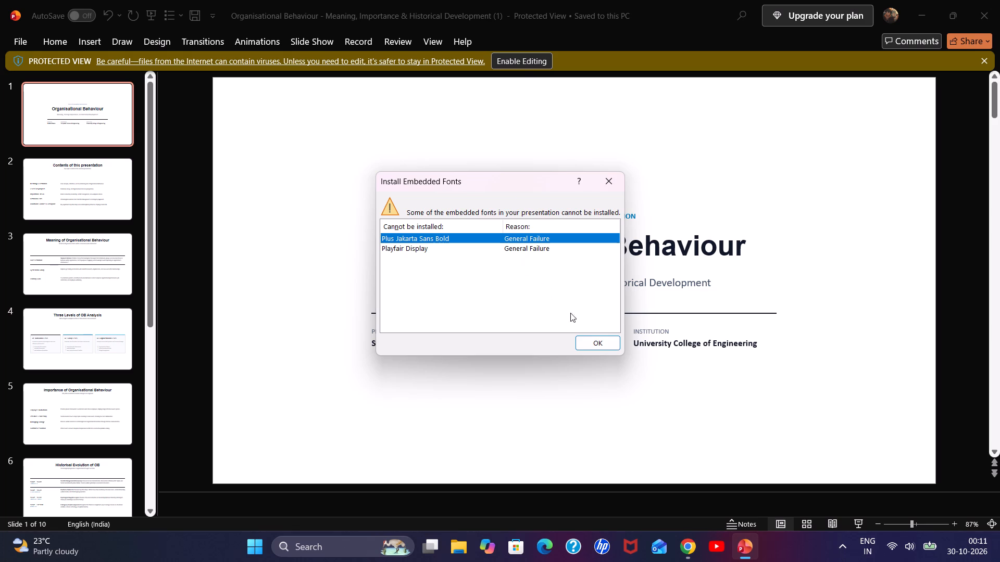
{"action": "left_click", "coordinate": [598, 348]}
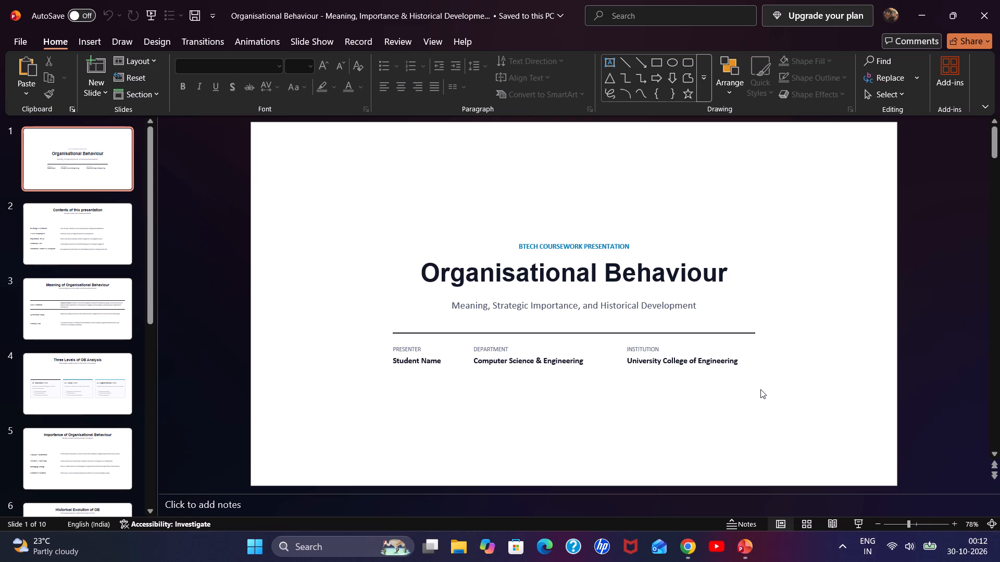
Delete everything on the title slide except the Organisational Behaviour title: presenter details, divider line, subtitle and BTech Coursework Presentation label.
{"action": "left_click_drag", "start_coordinate": [759, 390], "coordinate": [352, 292]}
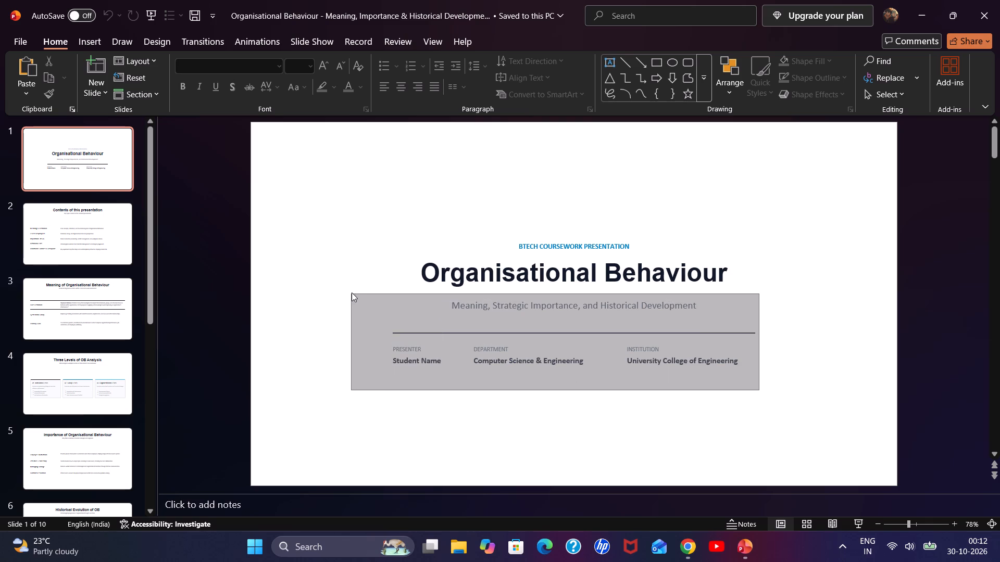
{"action": "left_click_drag", "start_coordinate": [352, 292], "coordinate": [352, 291]}
{"action": "key", "text": "BackSpace"}
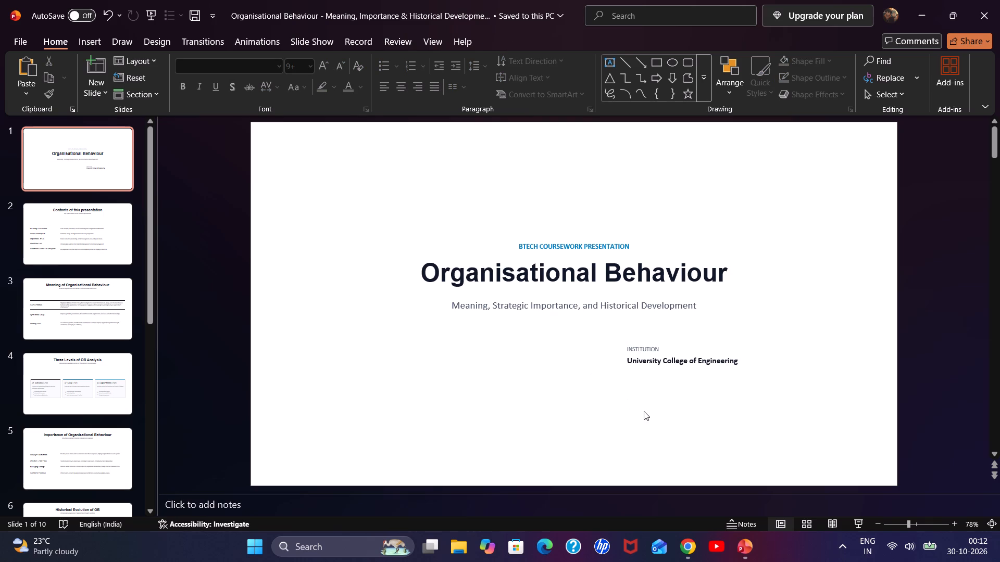
{"action": "left_click_drag", "start_coordinate": [797, 398], "coordinate": [378, 279]}
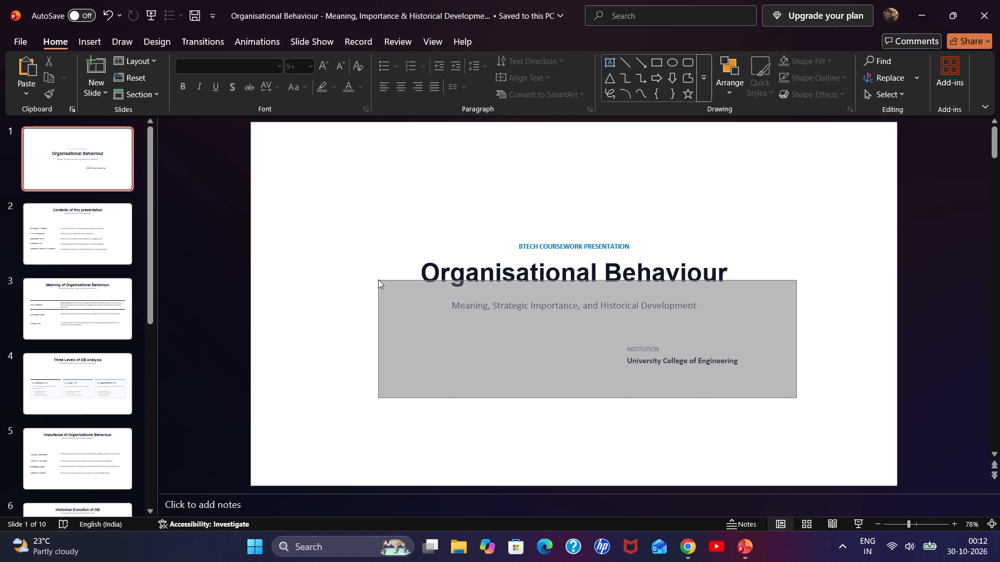
{"action": "left_click_drag", "start_coordinate": [378, 279], "coordinate": [378, 279]}
{"action": "key", "text": "BackSpace"}
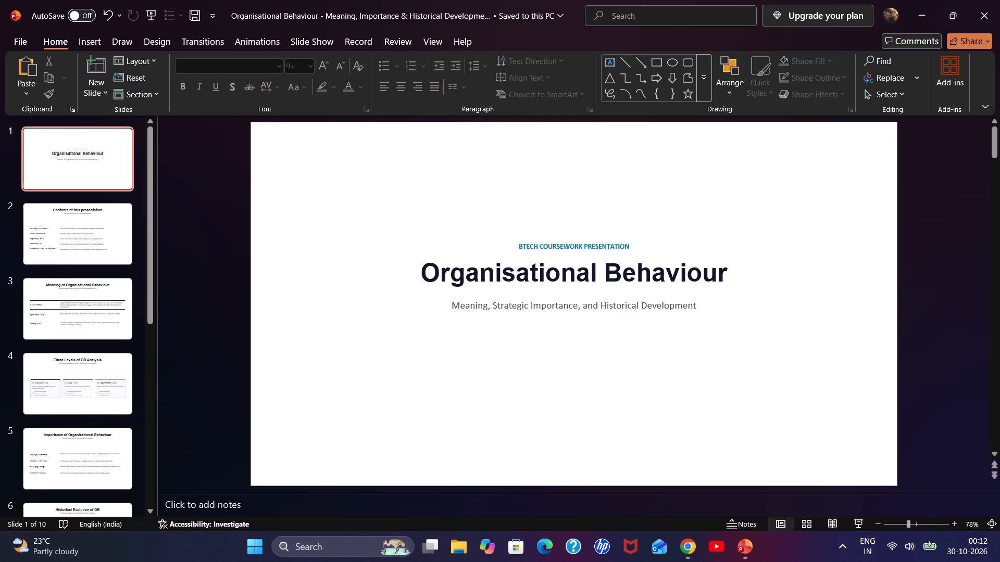
{"action": "left_click", "coordinate": [749, 308]}
{"action": "key", "text": "BackSpace"}
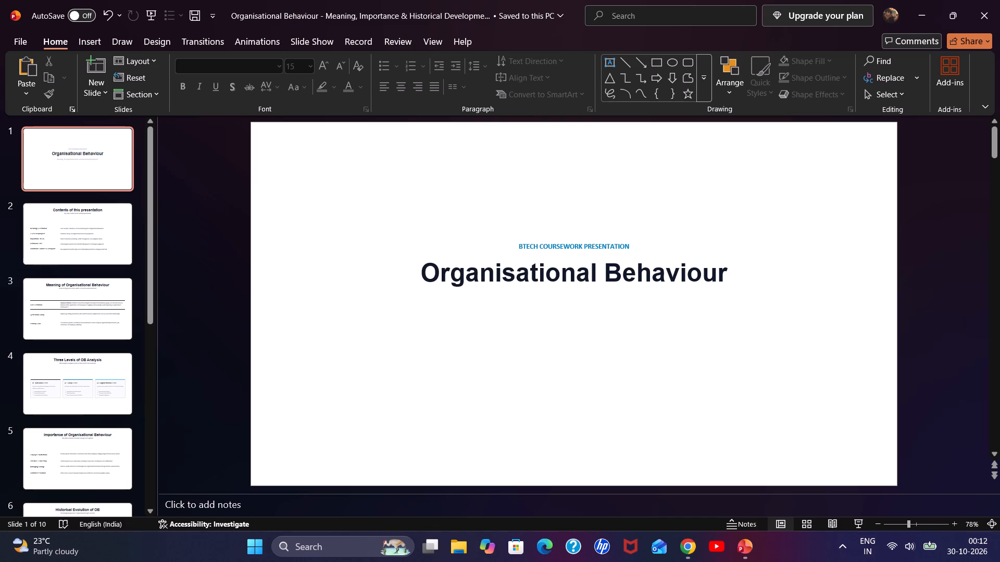
{"action": "left_click", "coordinate": [631, 245]}
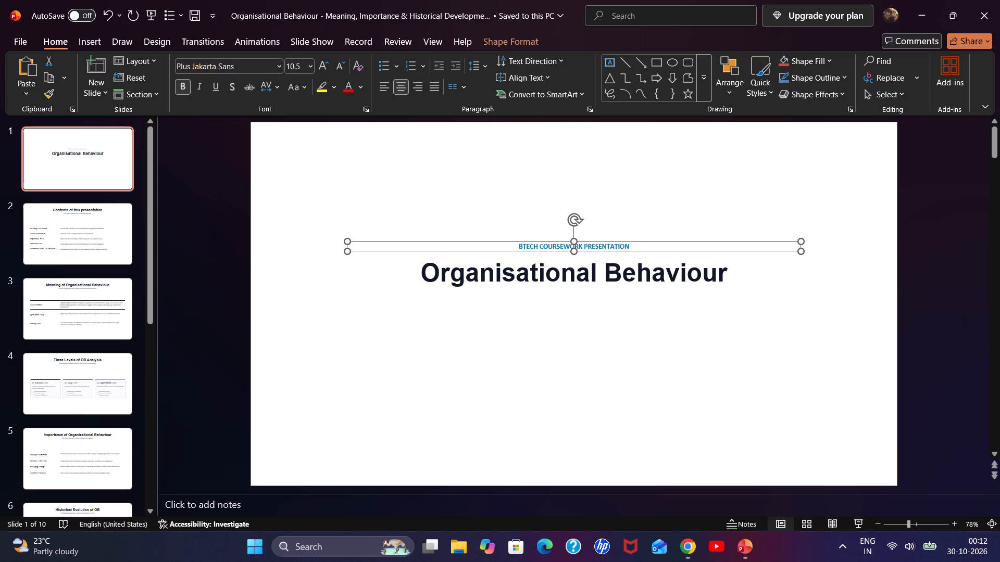
{"action": "key", "text": "BackSpace"}
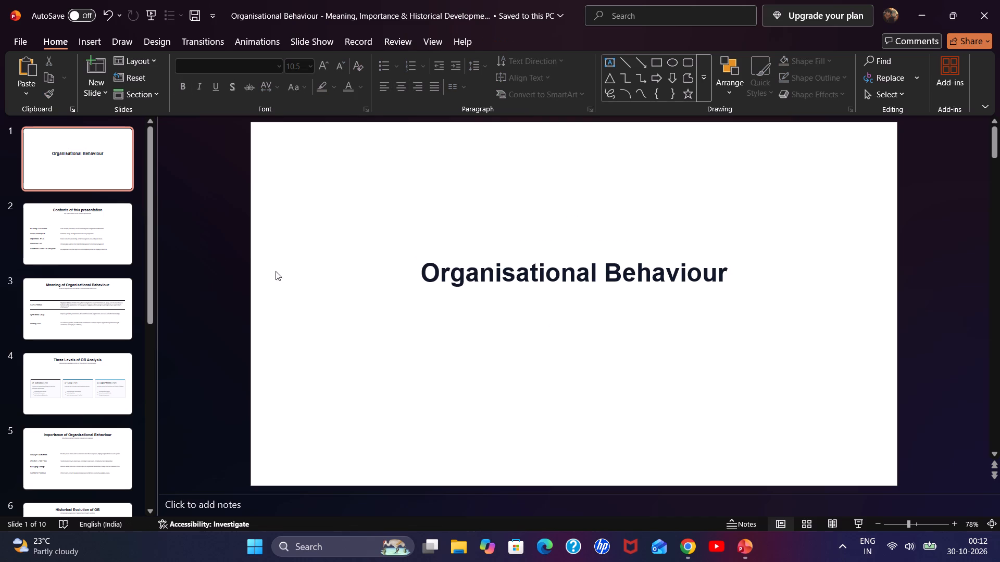
Examine the remaining slides from Contents of this presentation through the Thank You slide with its academic references.
{"action": "left_click", "coordinate": [64, 198]}
{"action": "left_click", "coordinate": [61, 220]}
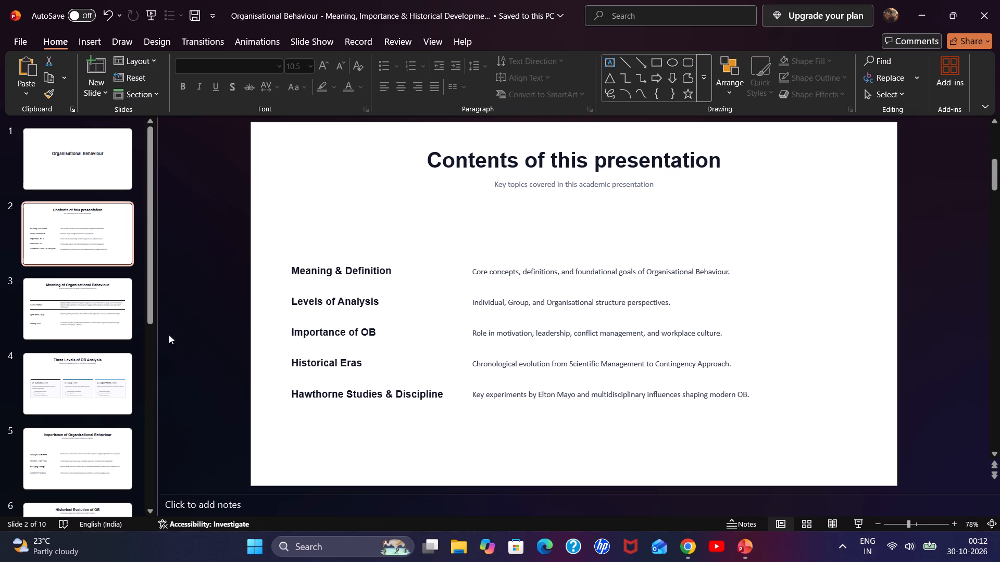
{"action": "left_click", "coordinate": [115, 315]}
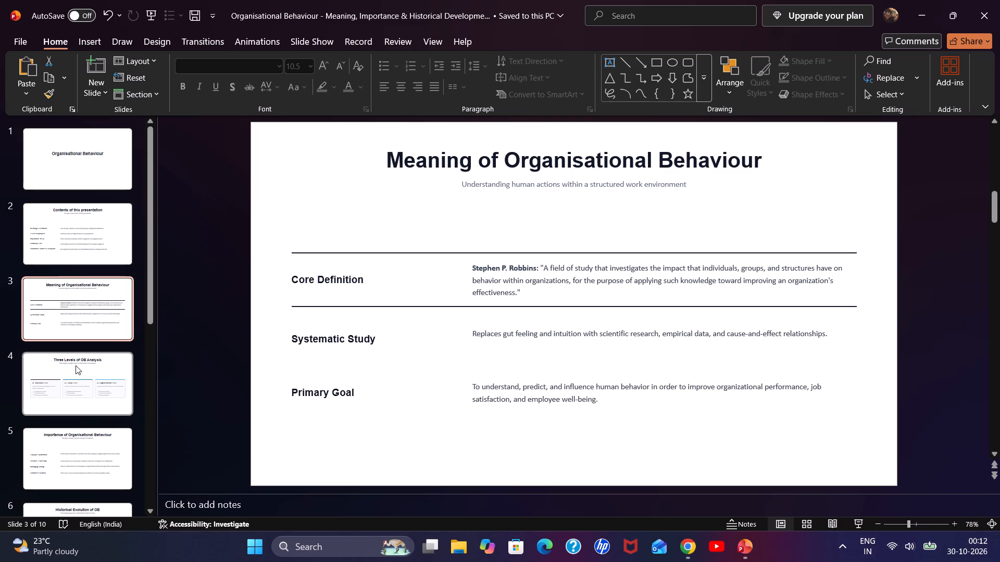
{"action": "left_click", "coordinate": [76, 365]}
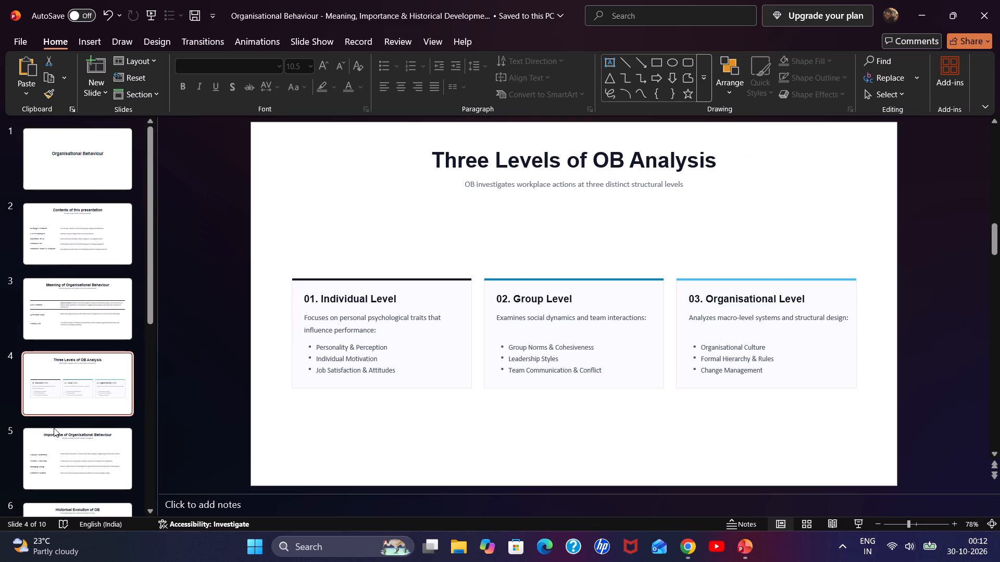
{"action": "left_click", "coordinate": [54, 428]}
{"action": "left_click", "coordinate": [53, 447]}
{"action": "scroll", "coordinate": [53, 447], "scroll_direction": "down", "scroll_amount": 1}
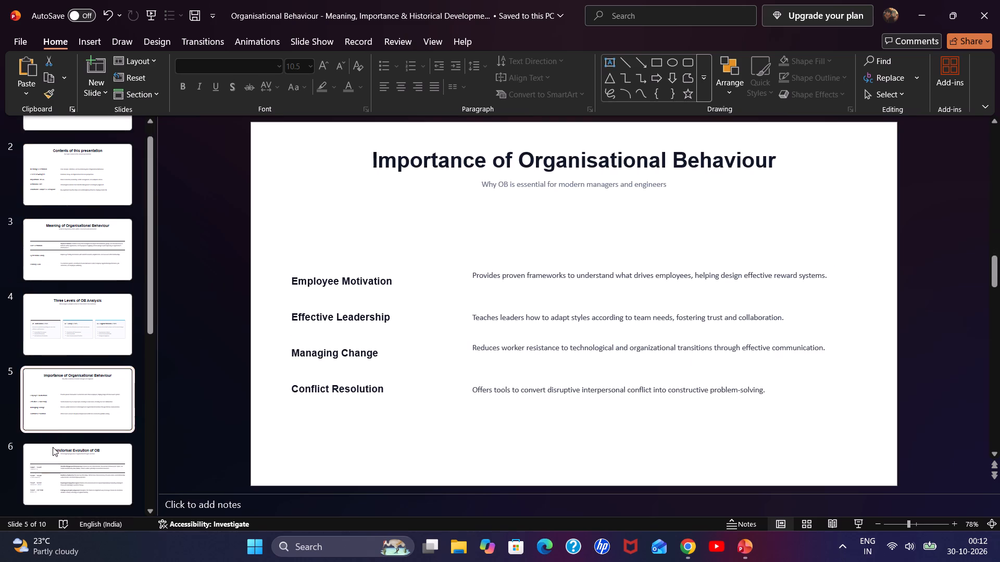
{"action": "scroll", "coordinate": [53, 447], "scroll_direction": "down", "scroll_amount": 2}
{"action": "left_click", "coordinate": [64, 385]}
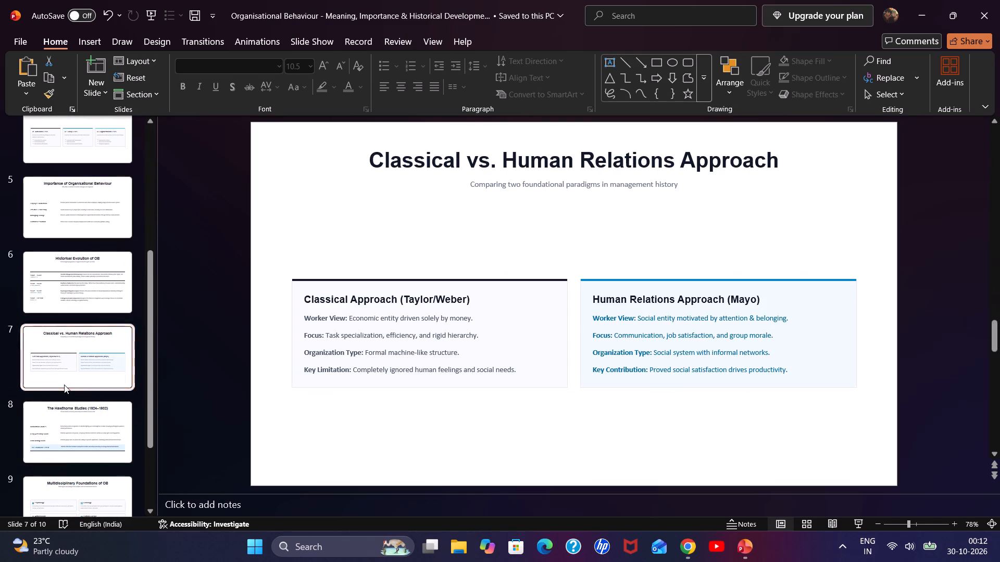
{"action": "left_click", "coordinate": [65, 406]}
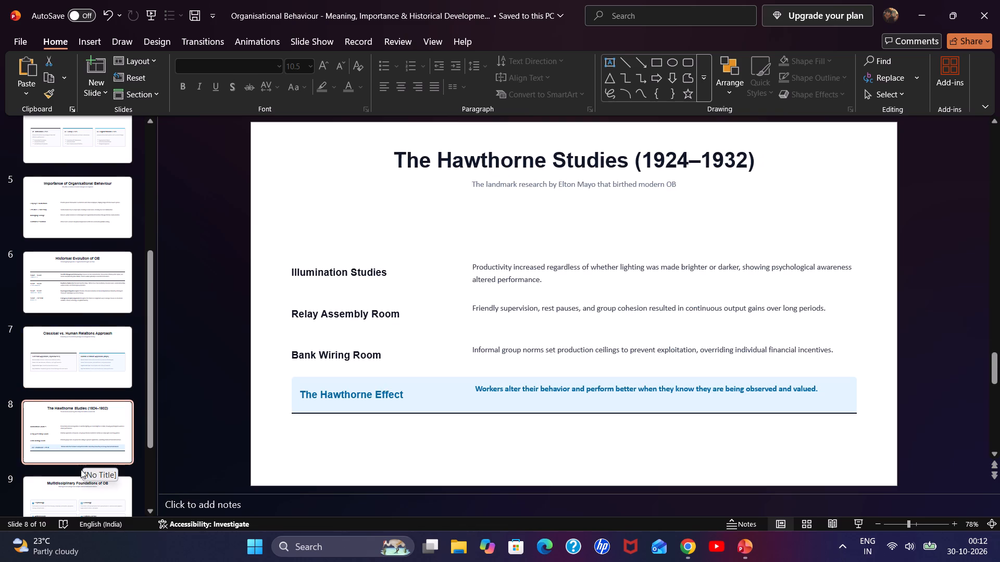
{"action": "left_click", "coordinate": [81, 469]}
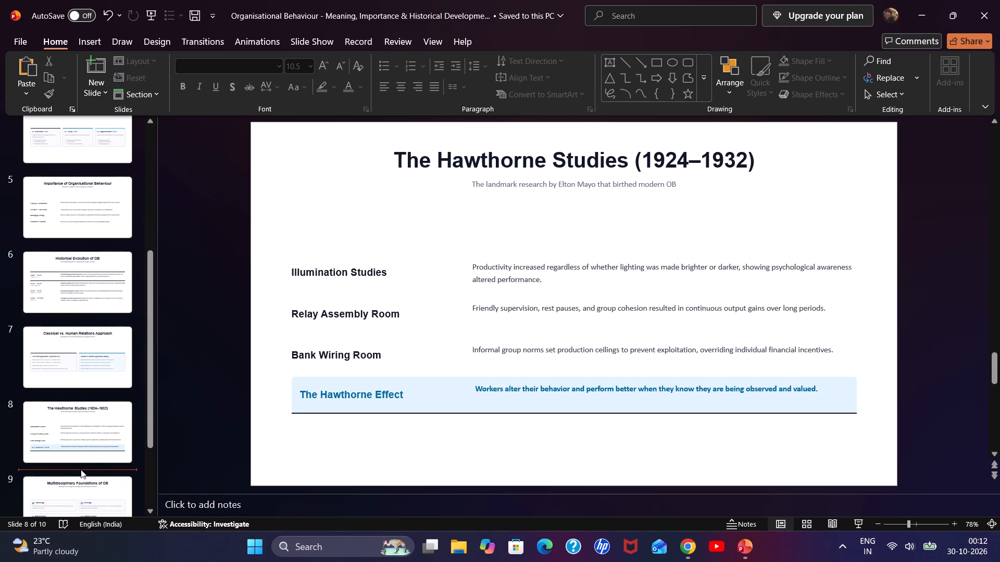
{"action": "scroll", "coordinate": [81, 469], "scroll_direction": "down", "scroll_amount": 2}
{"action": "left_click", "coordinate": [72, 406]}
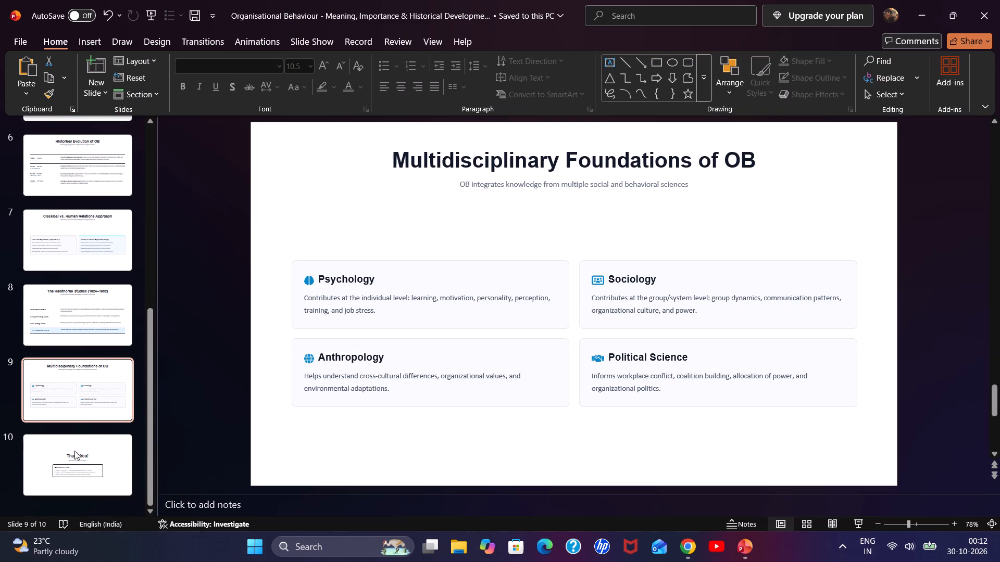
{"action": "left_click", "coordinate": [73, 458]}
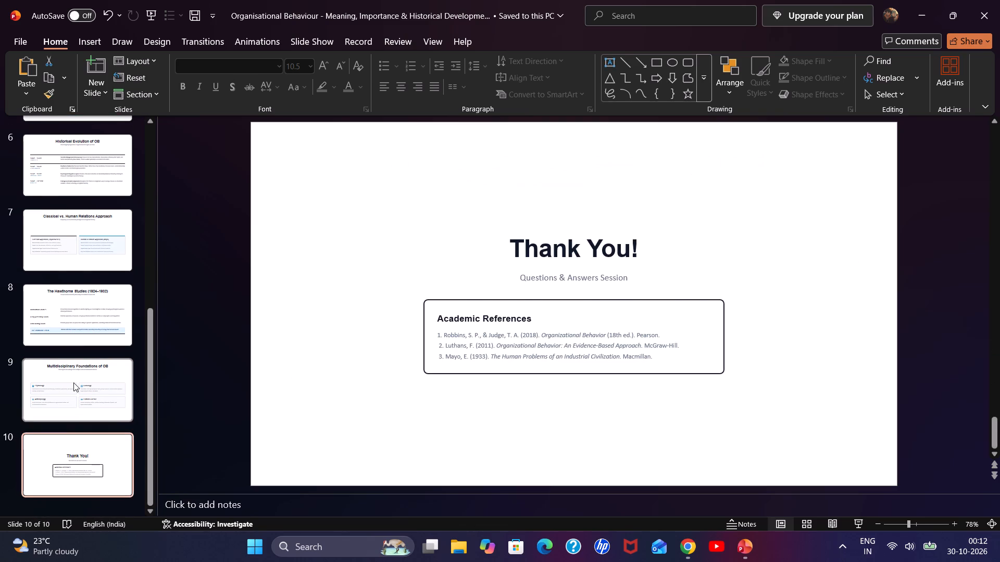
{"action": "left_click", "coordinate": [73, 382]}
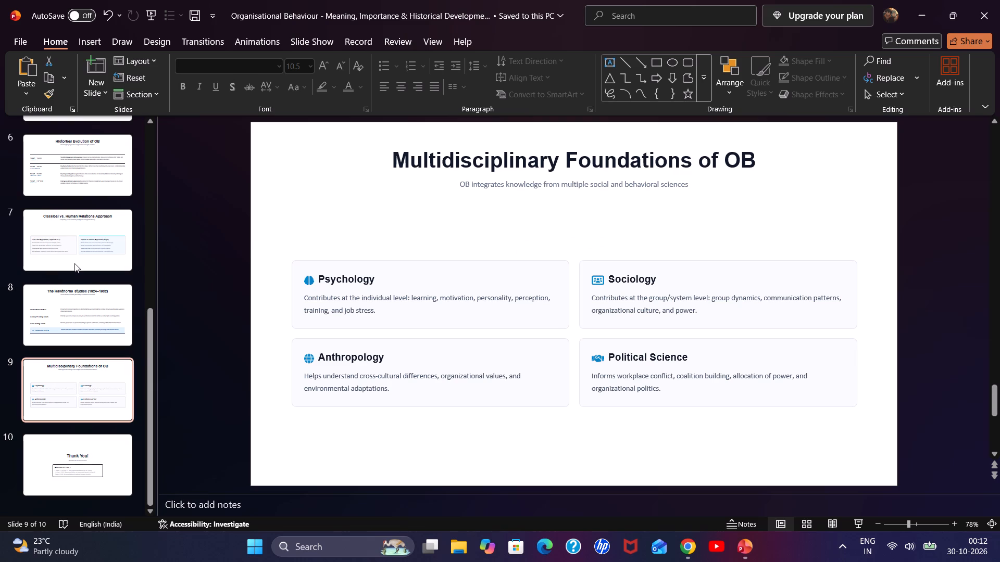
Move the Organisational Behaviour title box slightly higher on the title slide.
{"action": "scroll", "coordinate": [74, 261], "scroll_direction": "up", "scroll_amount": 7}
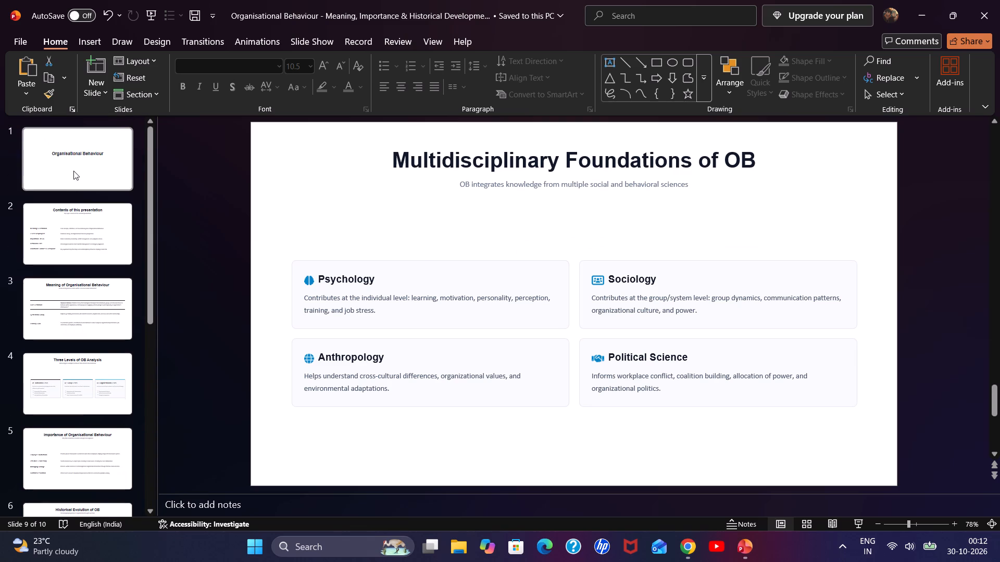
{"action": "left_click", "coordinate": [73, 171]}
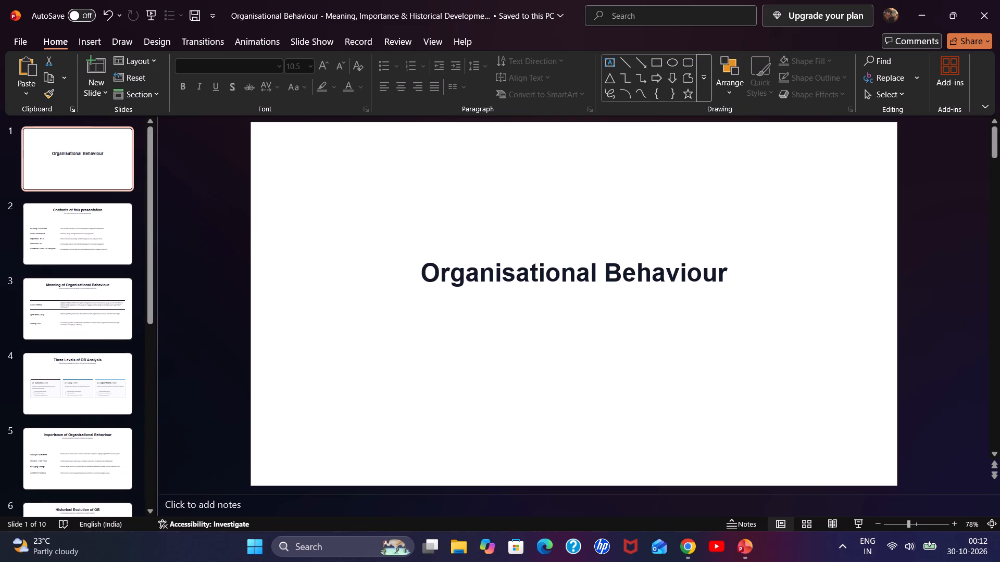
{"action": "left_click", "coordinate": [734, 282]}
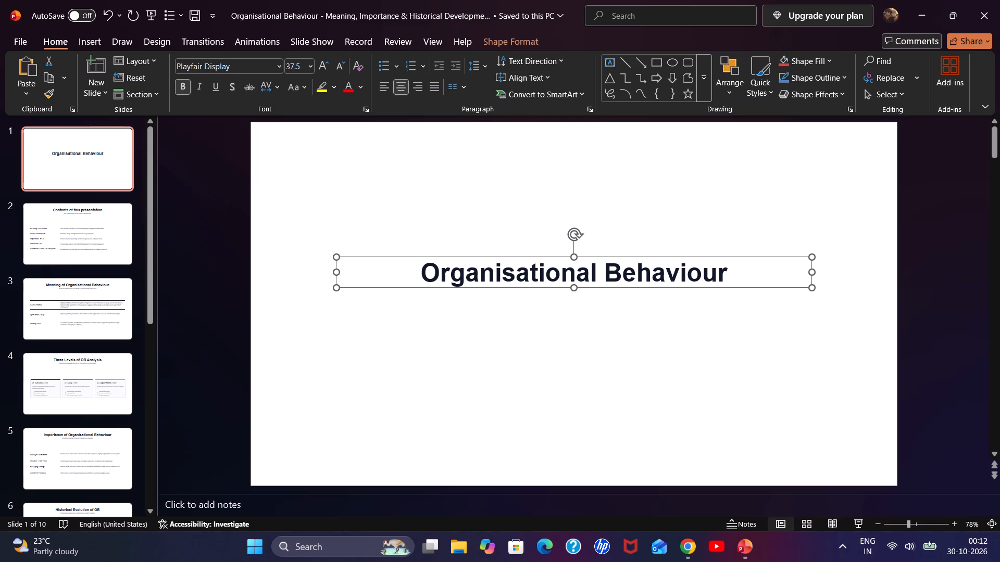
{"action": "left_click_drag", "start_coordinate": [705, 256], "coordinate": [697, 195]}
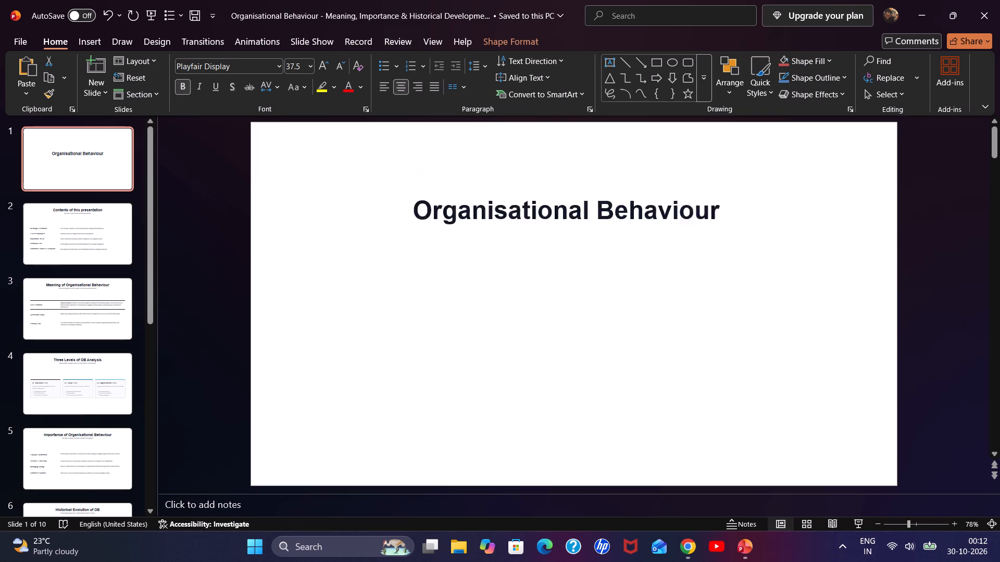
{"action": "left_click_drag", "start_coordinate": [697, 195], "coordinate": [697, 232]}
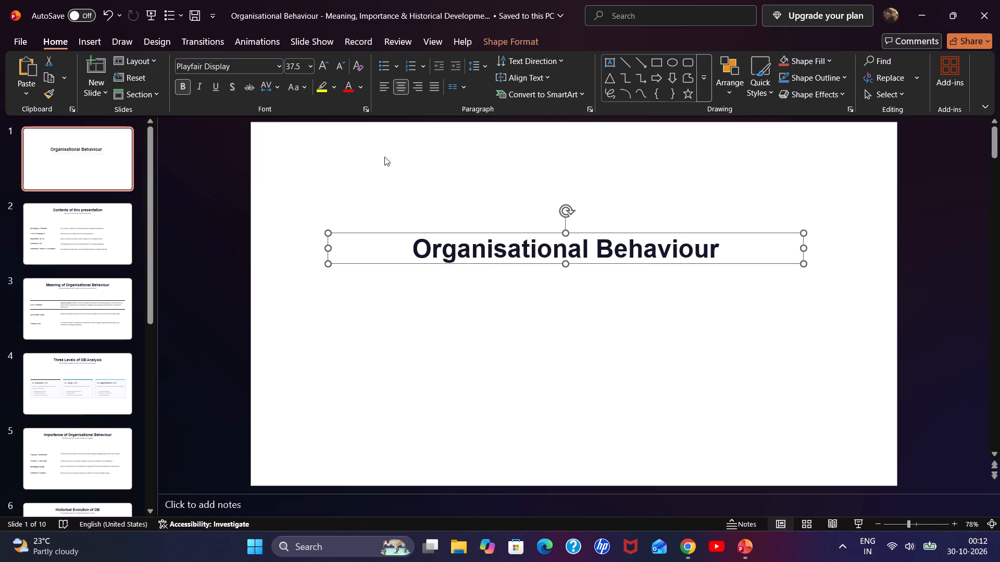
Find the "mewar naac a" logo picture stored on this device and insert it on the title slide.
{"action": "left_click", "coordinate": [103, 46]}
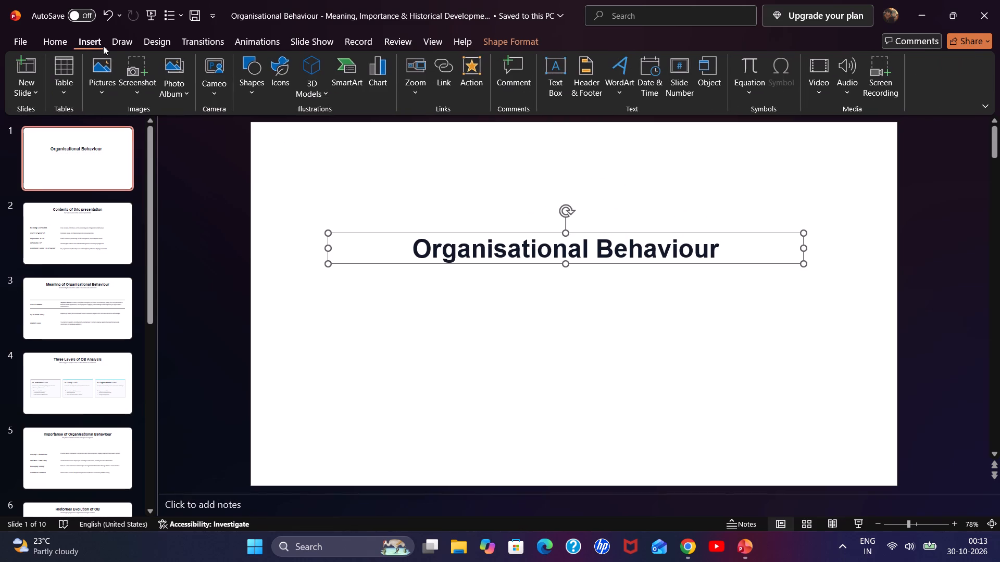
{"action": "left_click", "coordinate": [101, 98]}
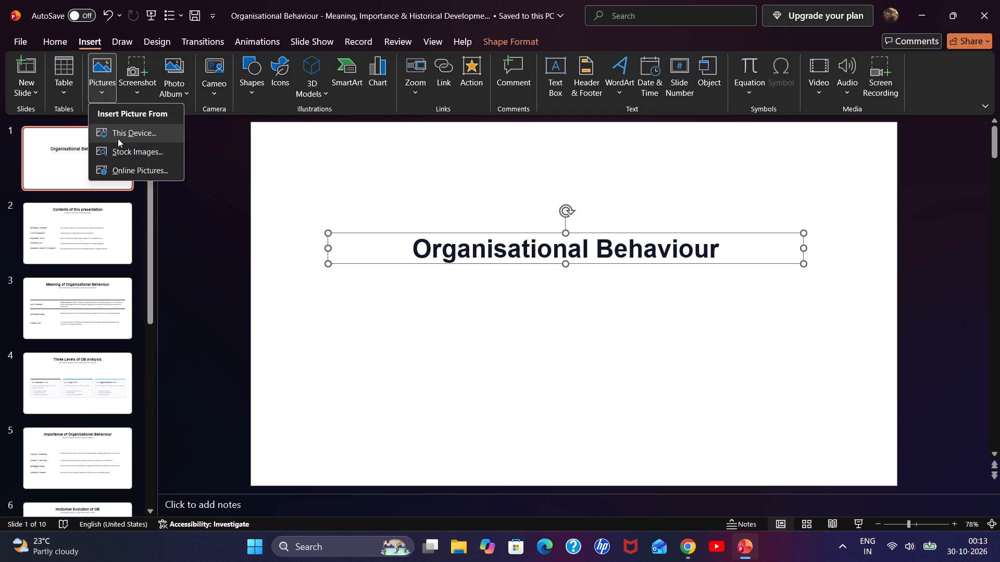
{"action": "left_click", "coordinate": [118, 138]}
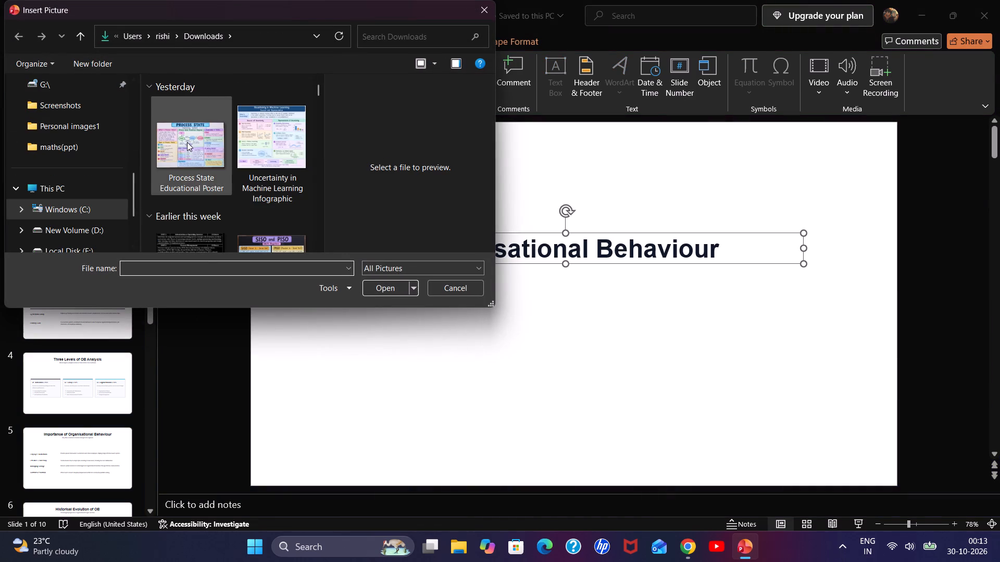
{"action": "left_click", "coordinate": [389, 46]}
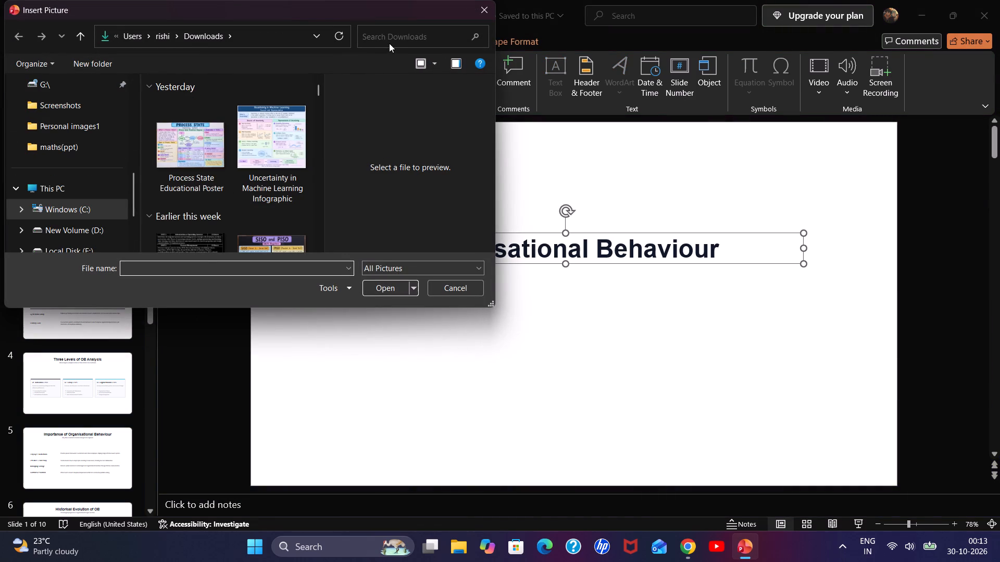
{"action": "scroll", "coordinate": [64, 108], "scroll_direction": "up", "scroll_amount": 7}
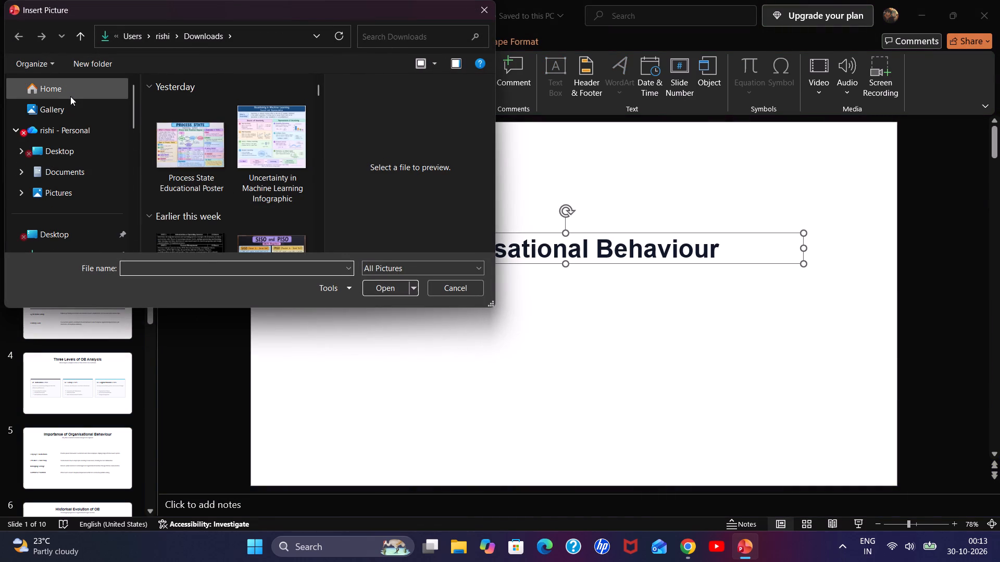
{"action": "left_click", "coordinate": [71, 95]}
{"action": "left_click", "coordinate": [388, 29]}
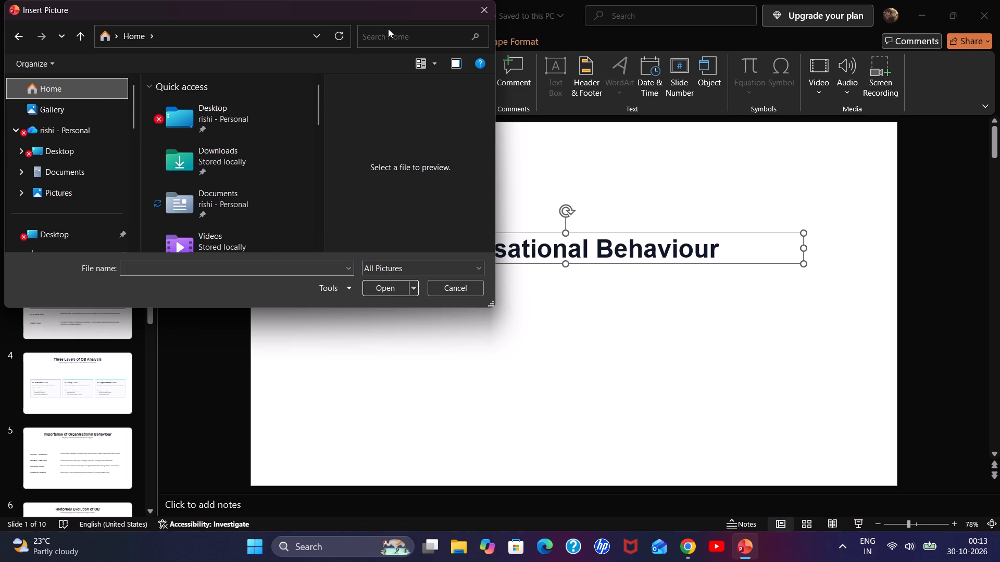
{"action": "left_click", "coordinate": [384, 33]}
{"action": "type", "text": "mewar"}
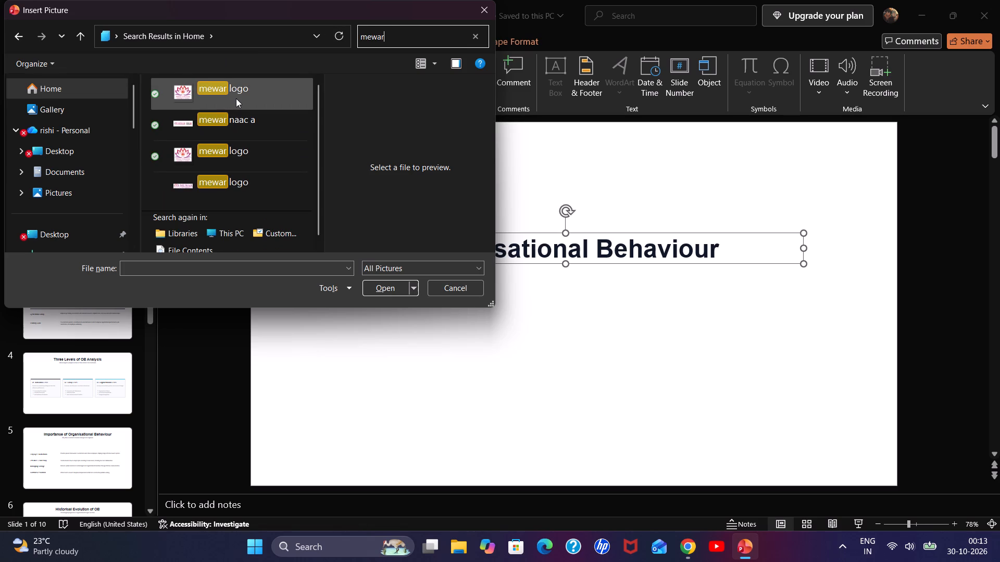
{"action": "left_click", "coordinate": [236, 98]}
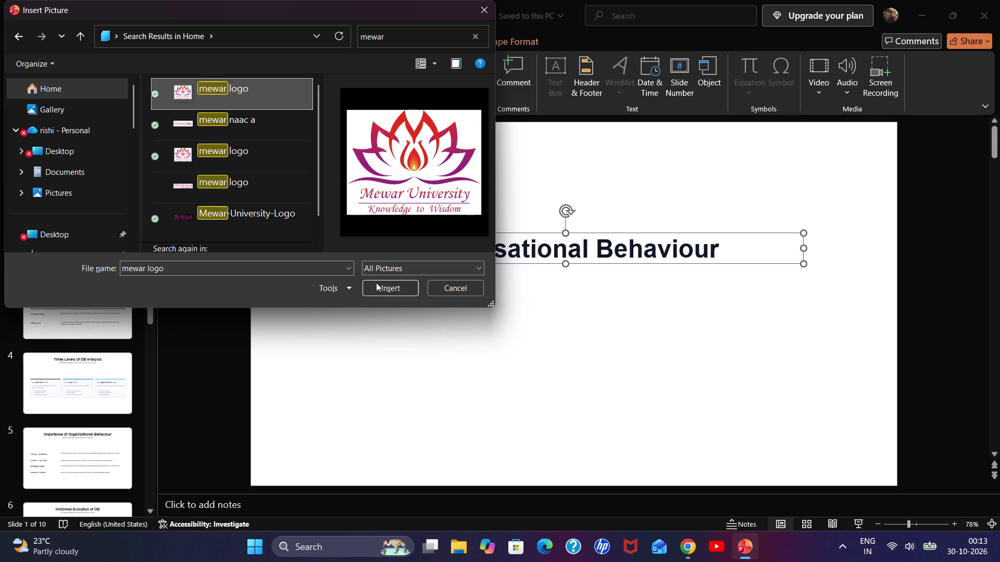
{"action": "left_click_drag", "start_coordinate": [228, 104], "coordinate": [219, 119]}
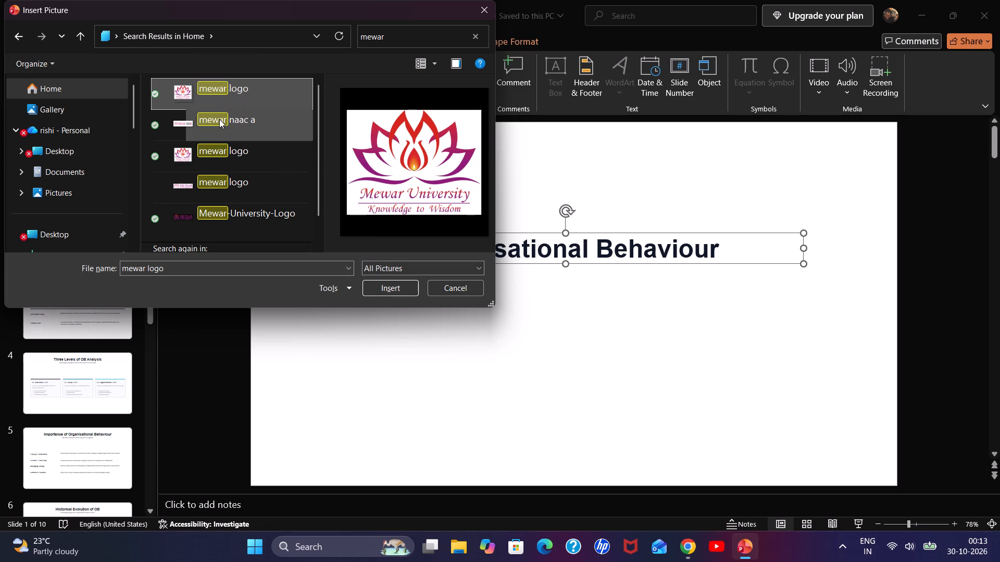
{"action": "left_click", "coordinate": [217, 122]}
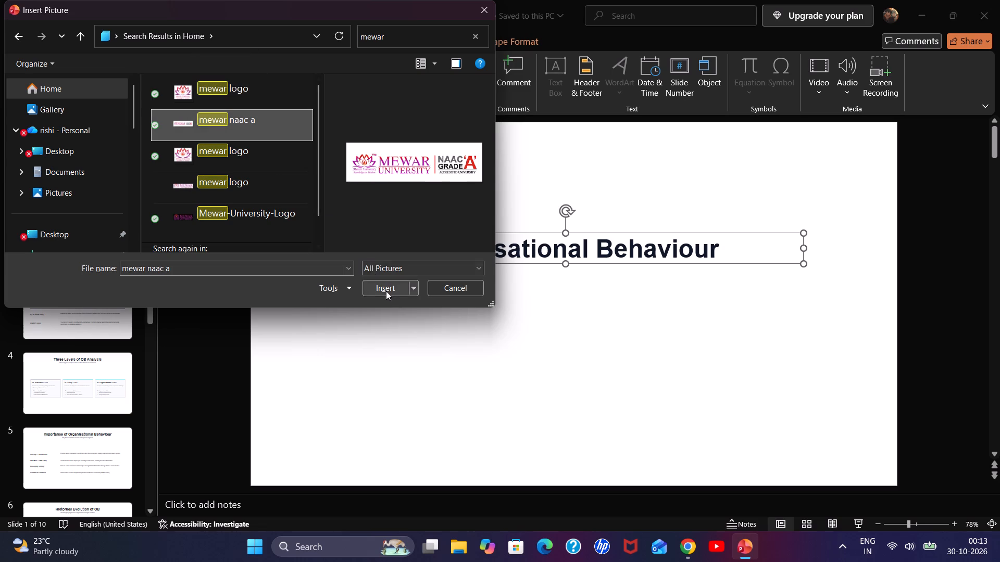
{"action": "left_click", "coordinate": [386, 291]}
Move the Mewar University logo to the top centre of the title slide and enlarge it to just above the title.
{"action": "left_click_drag", "start_coordinate": [546, 321], "coordinate": [522, 179]}
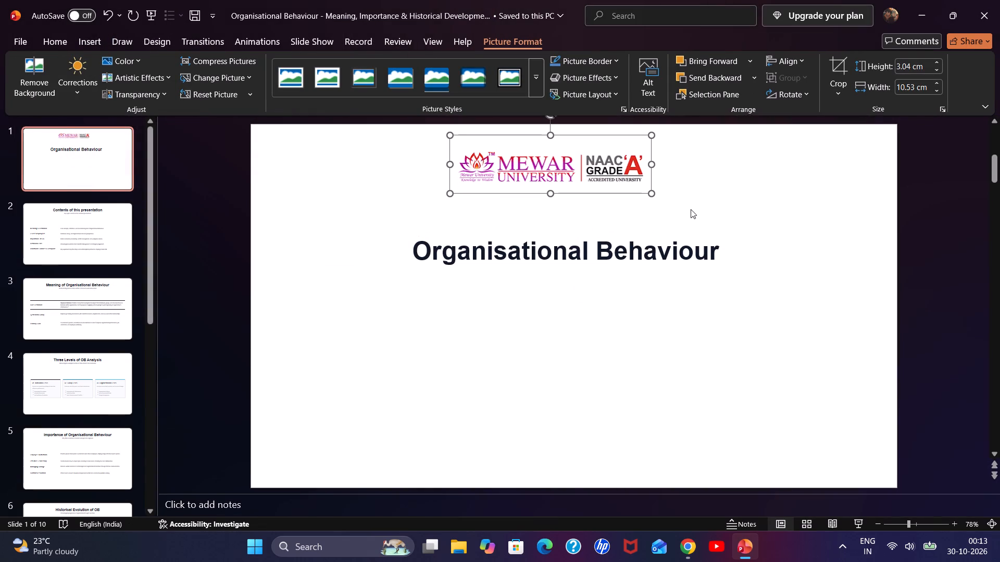
{"action": "left_click_drag", "start_coordinate": [652, 191], "coordinate": [696, 214]}
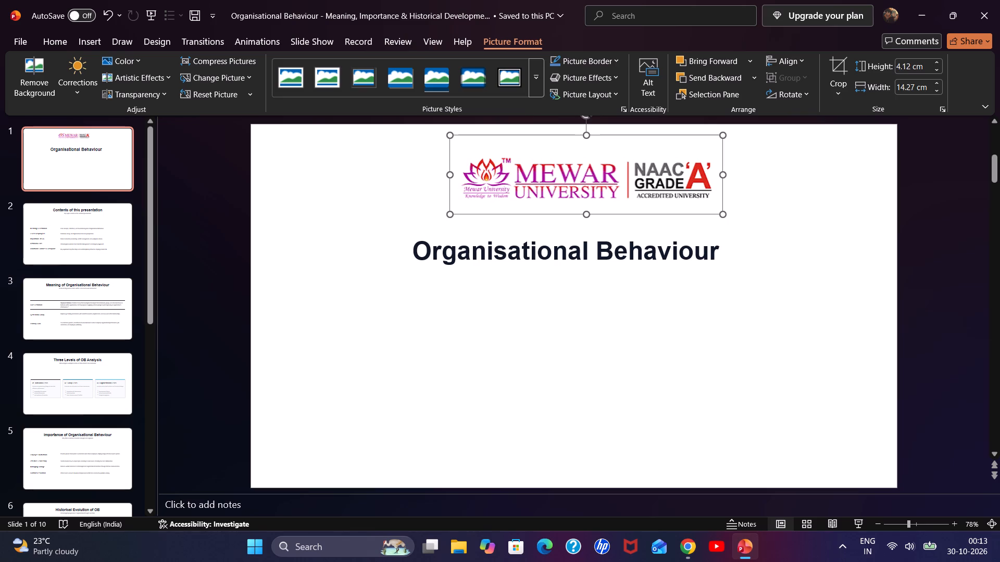
{"action": "left_click_drag", "start_coordinate": [644, 183], "coordinate": [609, 178]}
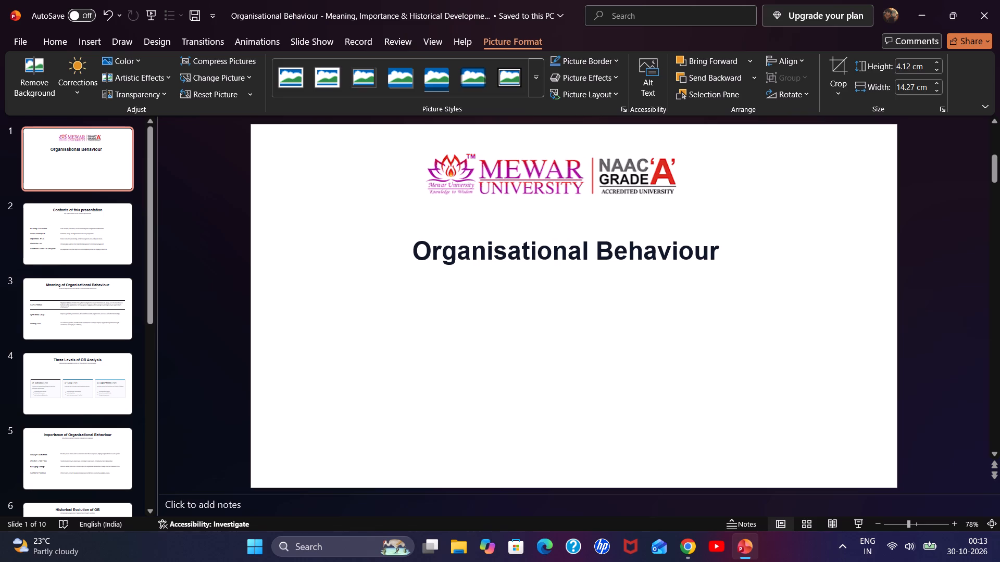
{"action": "left_click_drag", "start_coordinate": [609, 178], "coordinate": [609, 175]}
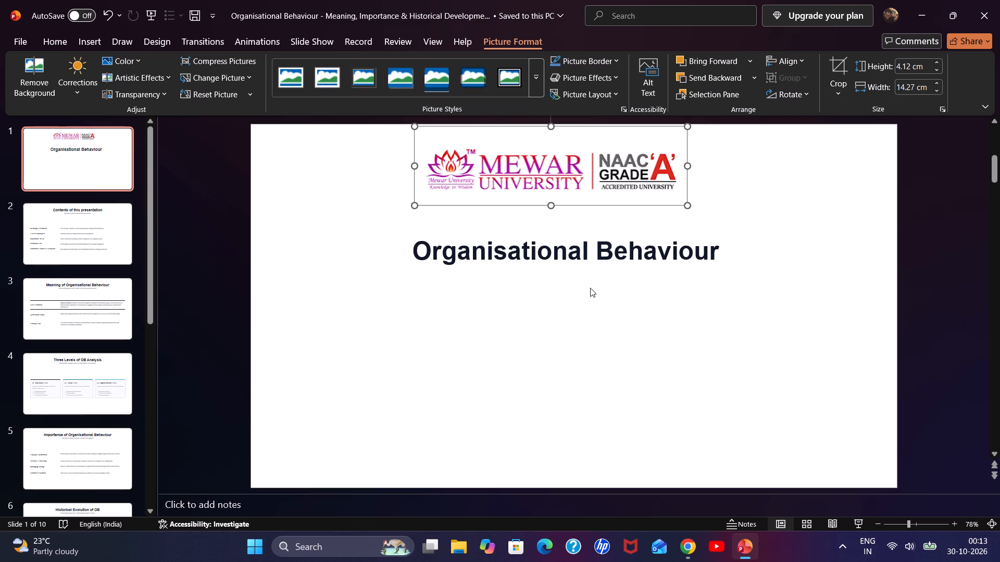
{"action": "left_click", "coordinate": [590, 288]}
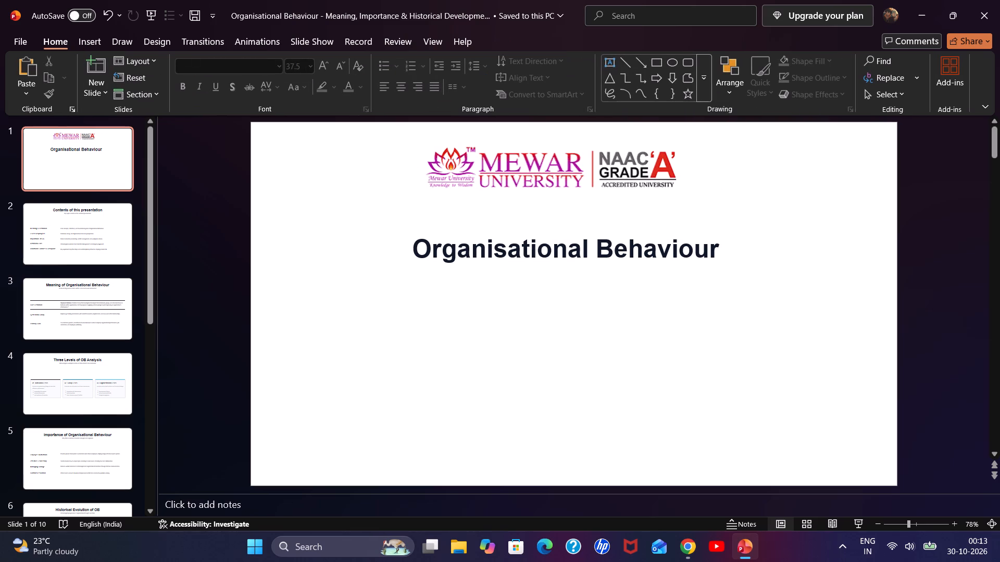
{"action": "left_click", "coordinate": [592, 163]}
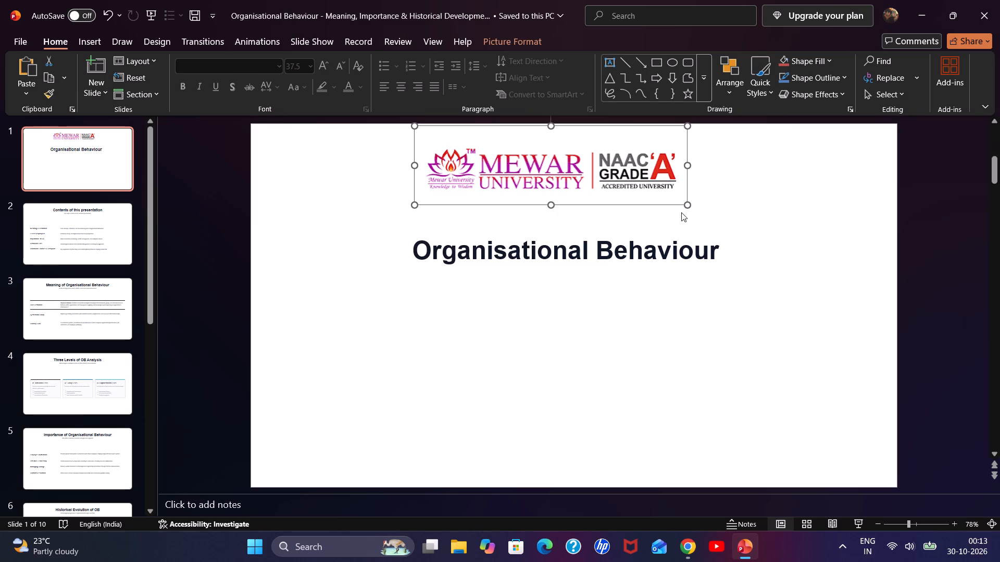
{"action": "left_click_drag", "start_coordinate": [689, 203], "coordinate": [755, 229]}
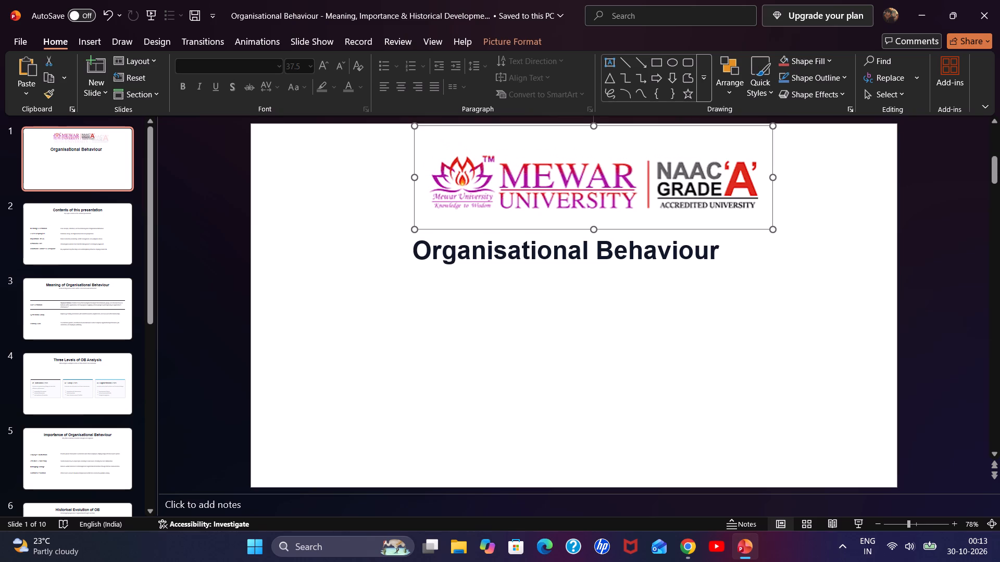
{"action": "left_click_drag", "start_coordinate": [630, 186], "coordinate": [603, 180]}
{"action": "left_click_drag", "start_coordinate": [603, 180], "coordinate": [603, 185]}
{"action": "left_click", "coordinate": [593, 295]}
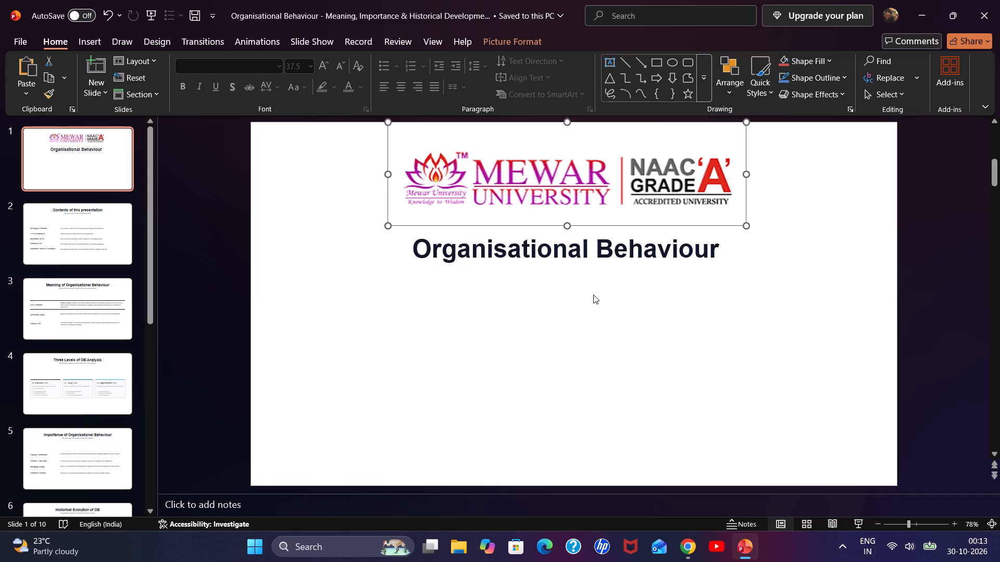
Move the Organisational Behaviour title lower to leave a clear gap beneath the university logo.
{"action": "left_click_drag", "start_coordinate": [567, 253], "coordinate": [569, 277]}
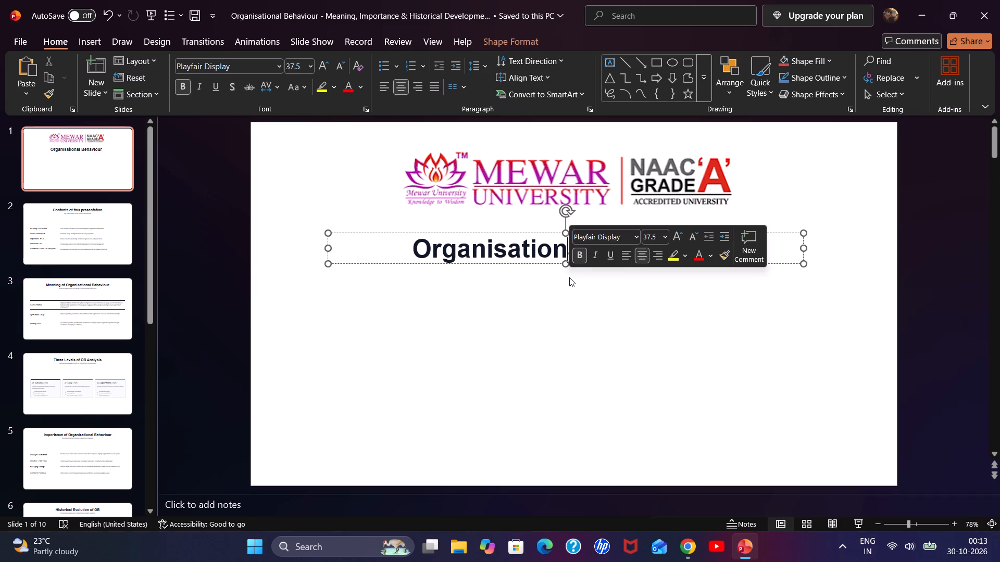
{"action": "left_click", "coordinate": [531, 280]}
{"action": "left_click", "coordinate": [534, 252]}
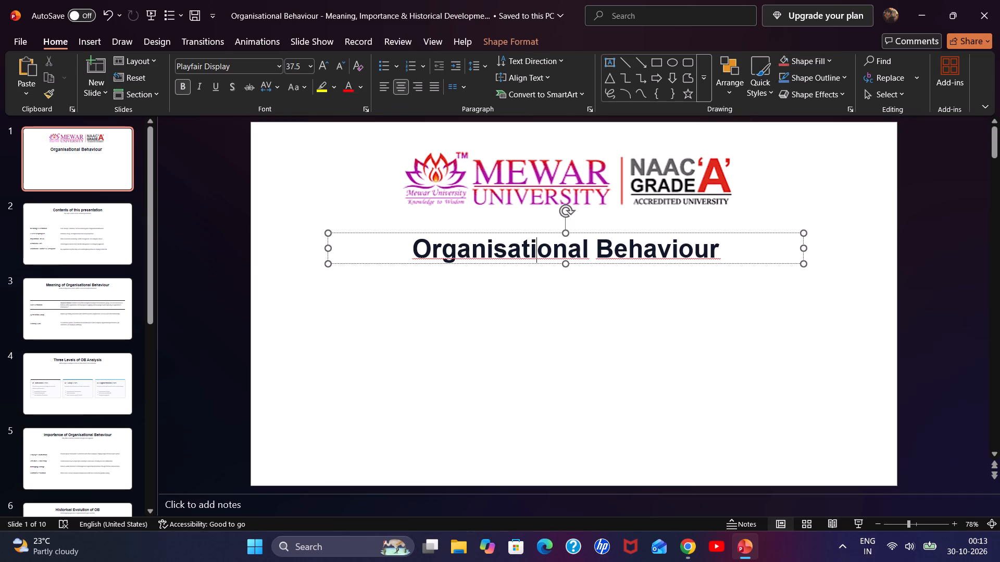
{"action": "left_click_drag", "start_coordinate": [537, 233], "coordinate": [541, 267]}
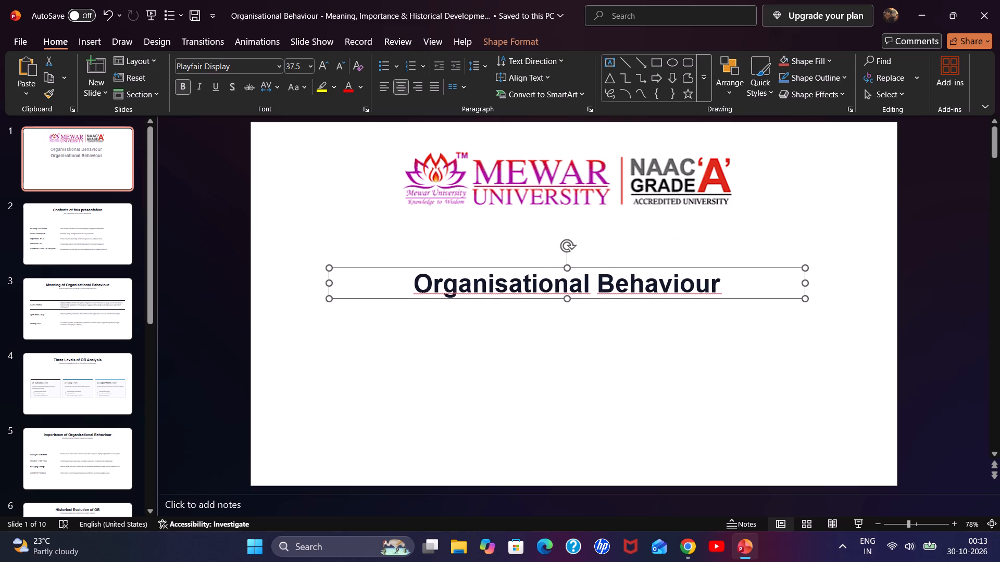
{"action": "left_click", "coordinate": [489, 362]}
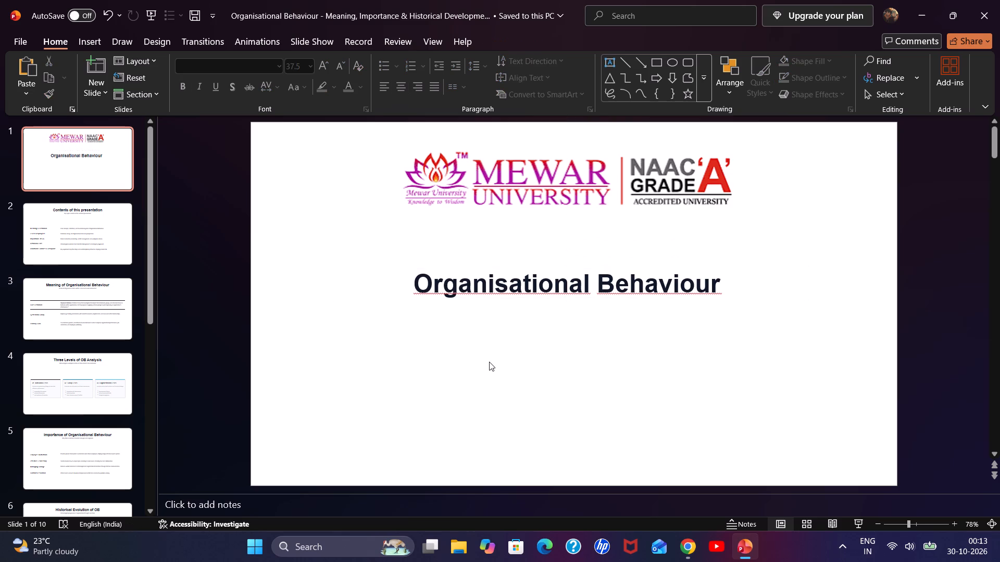
Add a text box below the title, towards the slide's left side, with a "Name-" line giving the presenter's name.
{"action": "double_click", "coordinate": [337, 356]}
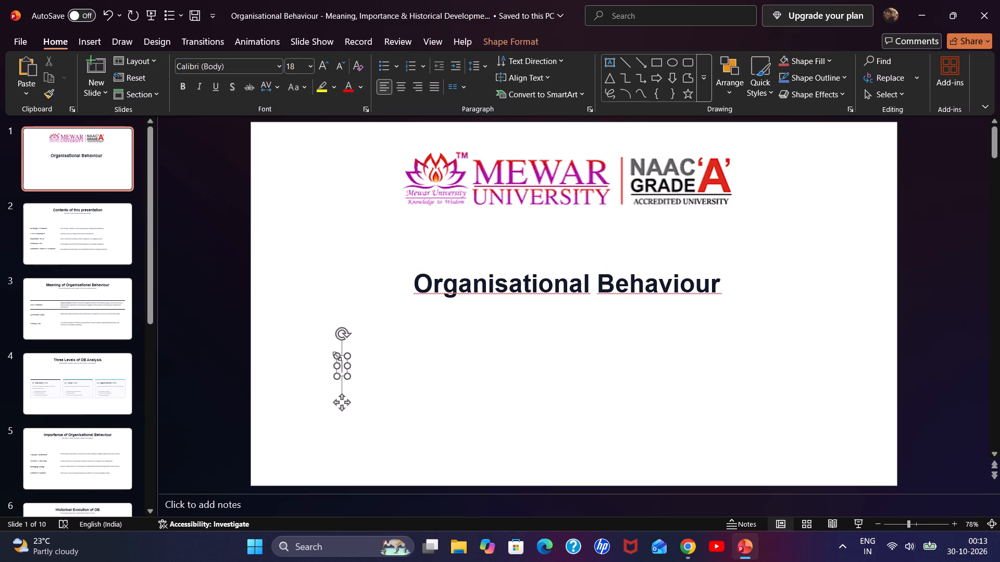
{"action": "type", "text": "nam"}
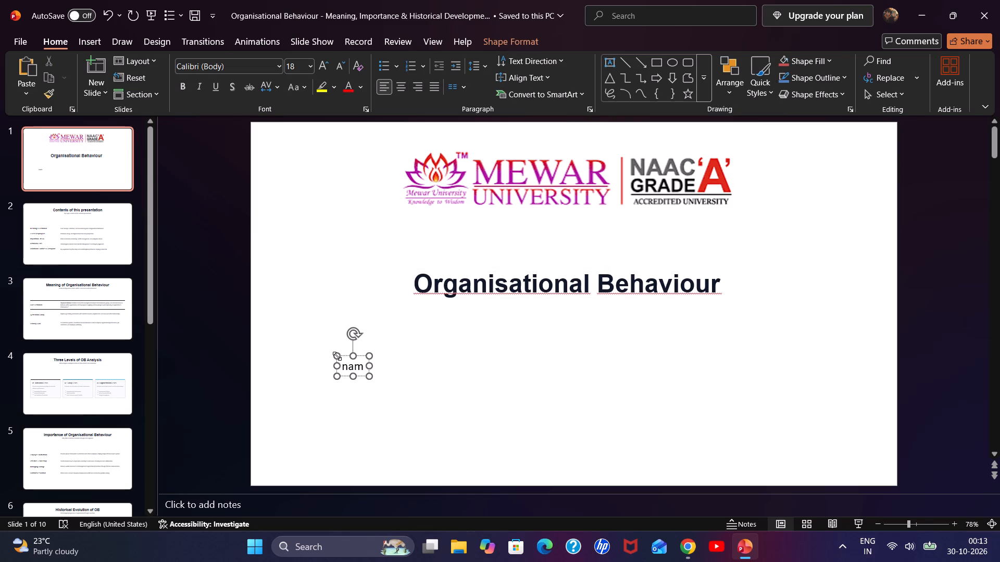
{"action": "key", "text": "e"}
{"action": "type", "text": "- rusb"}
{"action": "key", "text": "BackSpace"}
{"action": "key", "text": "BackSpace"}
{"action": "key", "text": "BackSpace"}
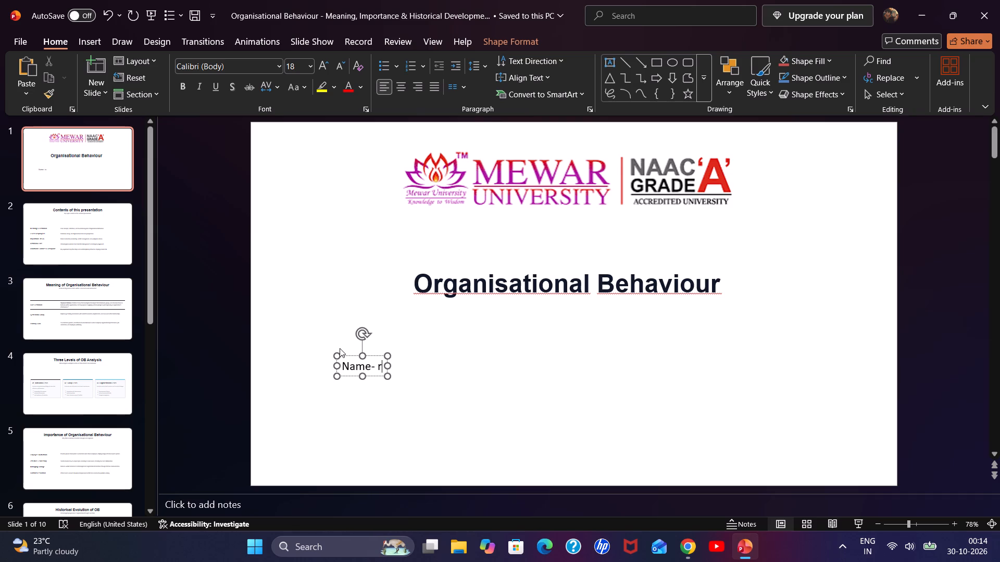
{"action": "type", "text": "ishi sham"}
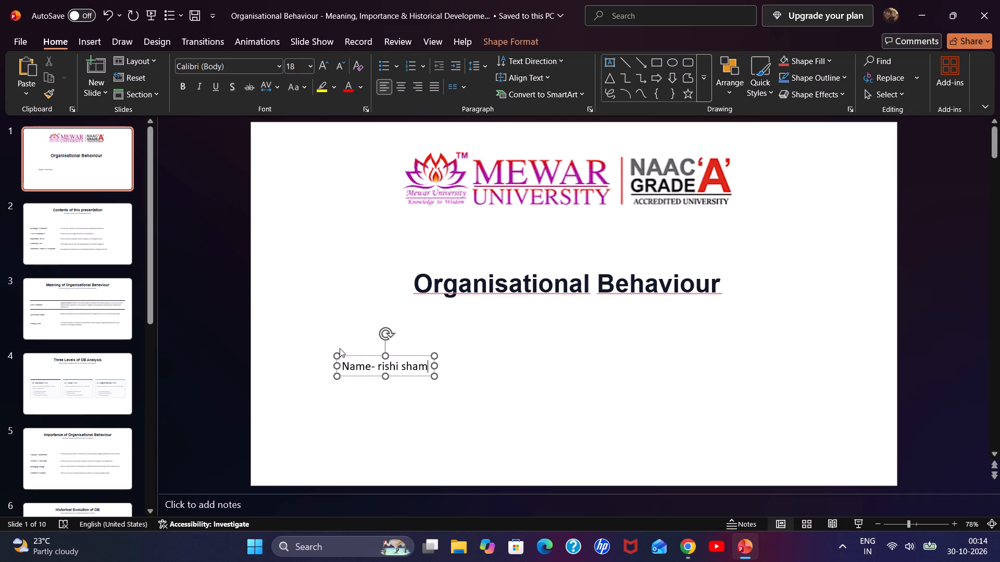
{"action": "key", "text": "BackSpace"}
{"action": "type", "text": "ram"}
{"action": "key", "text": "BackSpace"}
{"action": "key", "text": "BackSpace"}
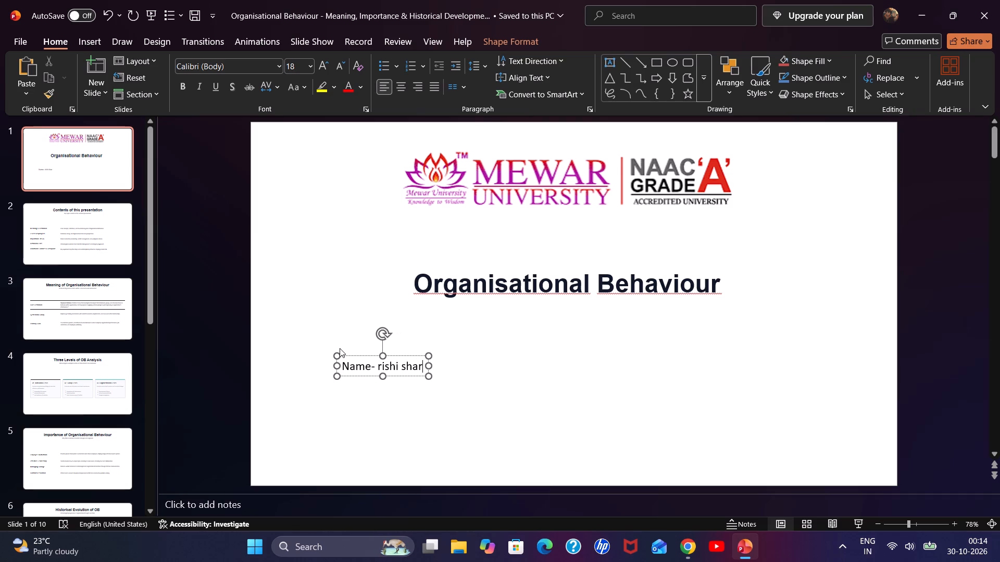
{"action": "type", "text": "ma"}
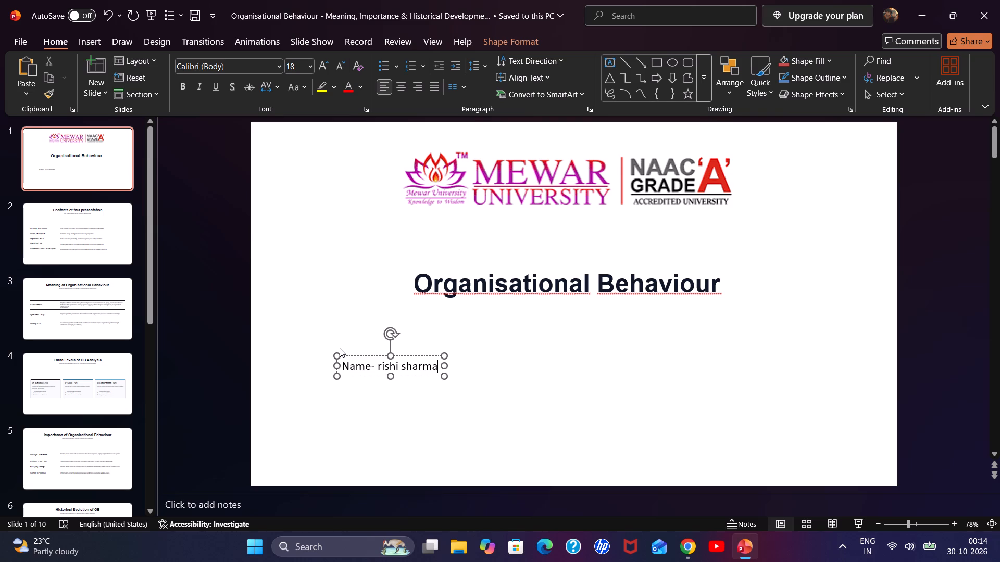
Add the line "Course- b.tech(ai & ml)" under the name in the presenter details text box.
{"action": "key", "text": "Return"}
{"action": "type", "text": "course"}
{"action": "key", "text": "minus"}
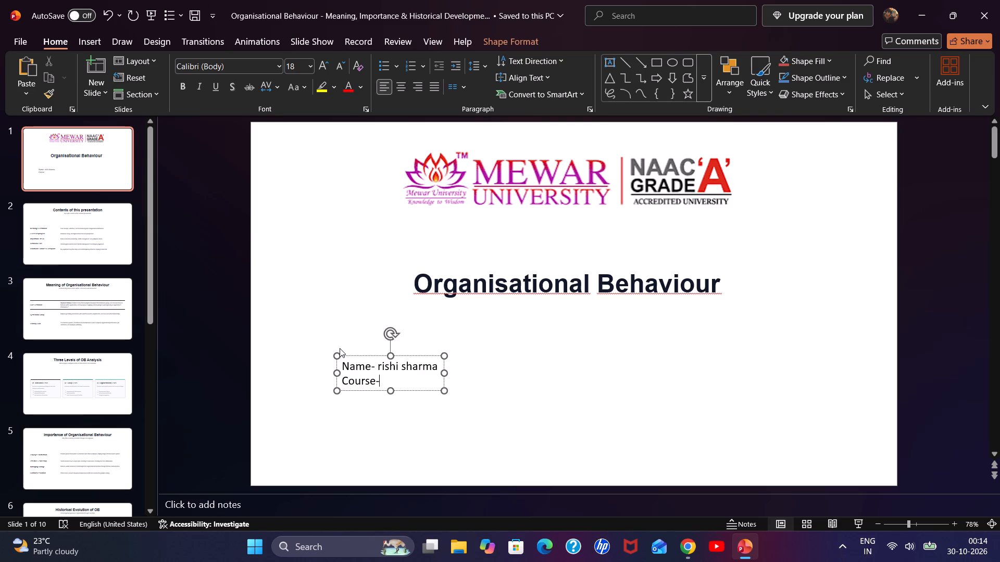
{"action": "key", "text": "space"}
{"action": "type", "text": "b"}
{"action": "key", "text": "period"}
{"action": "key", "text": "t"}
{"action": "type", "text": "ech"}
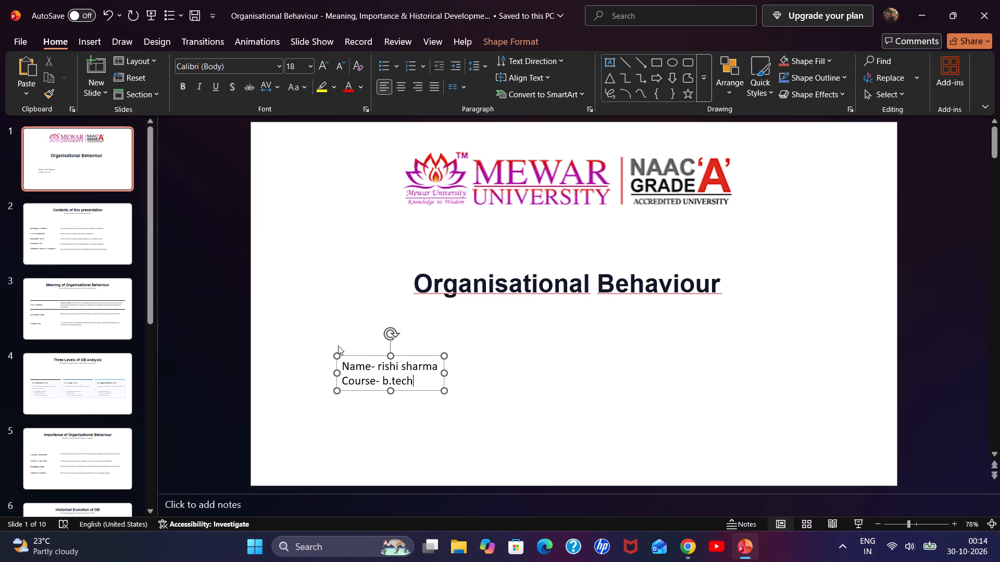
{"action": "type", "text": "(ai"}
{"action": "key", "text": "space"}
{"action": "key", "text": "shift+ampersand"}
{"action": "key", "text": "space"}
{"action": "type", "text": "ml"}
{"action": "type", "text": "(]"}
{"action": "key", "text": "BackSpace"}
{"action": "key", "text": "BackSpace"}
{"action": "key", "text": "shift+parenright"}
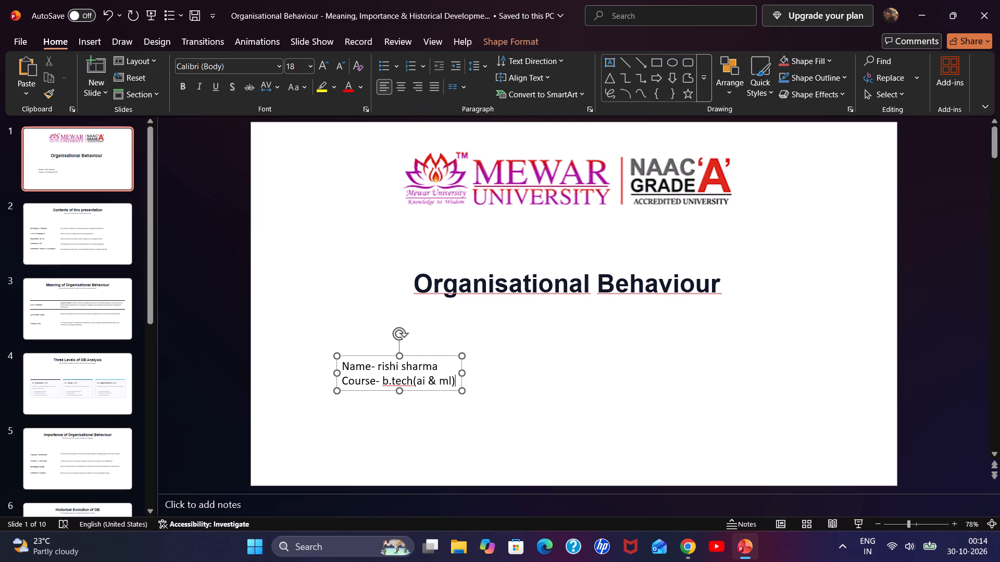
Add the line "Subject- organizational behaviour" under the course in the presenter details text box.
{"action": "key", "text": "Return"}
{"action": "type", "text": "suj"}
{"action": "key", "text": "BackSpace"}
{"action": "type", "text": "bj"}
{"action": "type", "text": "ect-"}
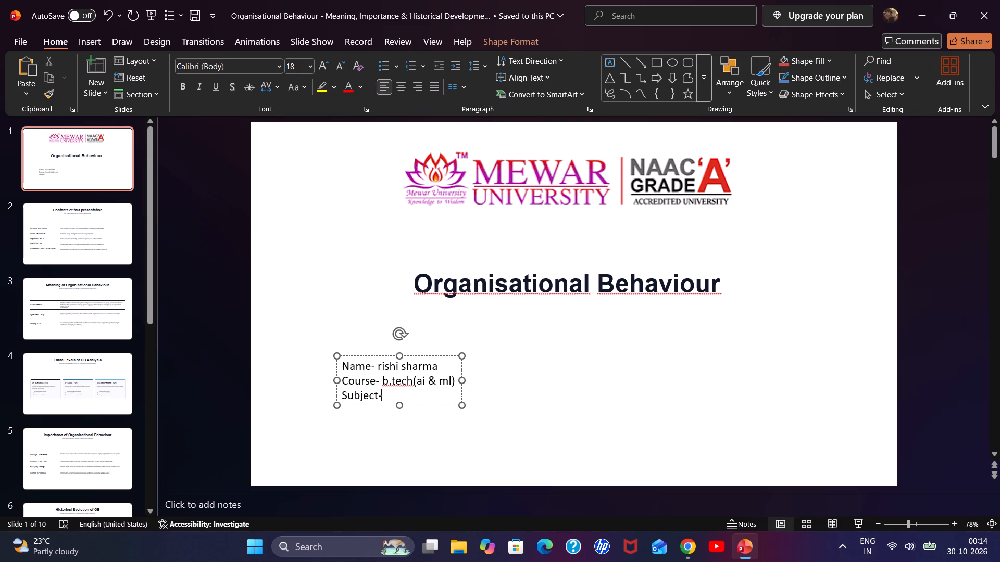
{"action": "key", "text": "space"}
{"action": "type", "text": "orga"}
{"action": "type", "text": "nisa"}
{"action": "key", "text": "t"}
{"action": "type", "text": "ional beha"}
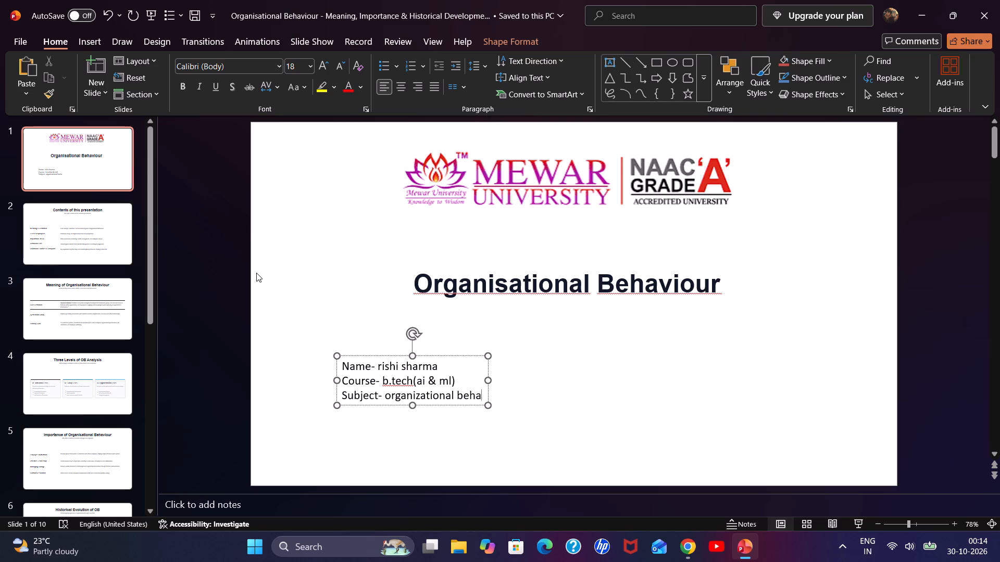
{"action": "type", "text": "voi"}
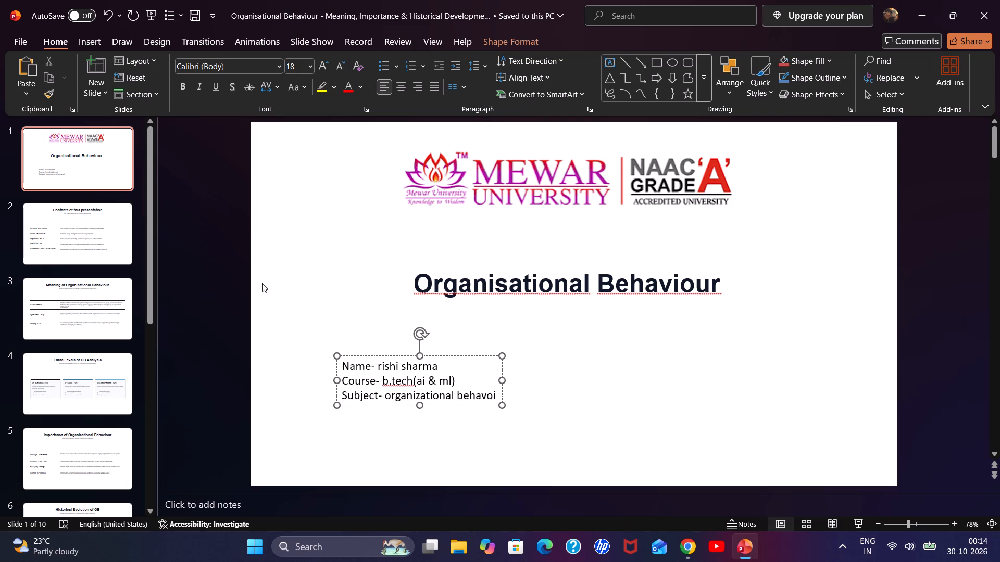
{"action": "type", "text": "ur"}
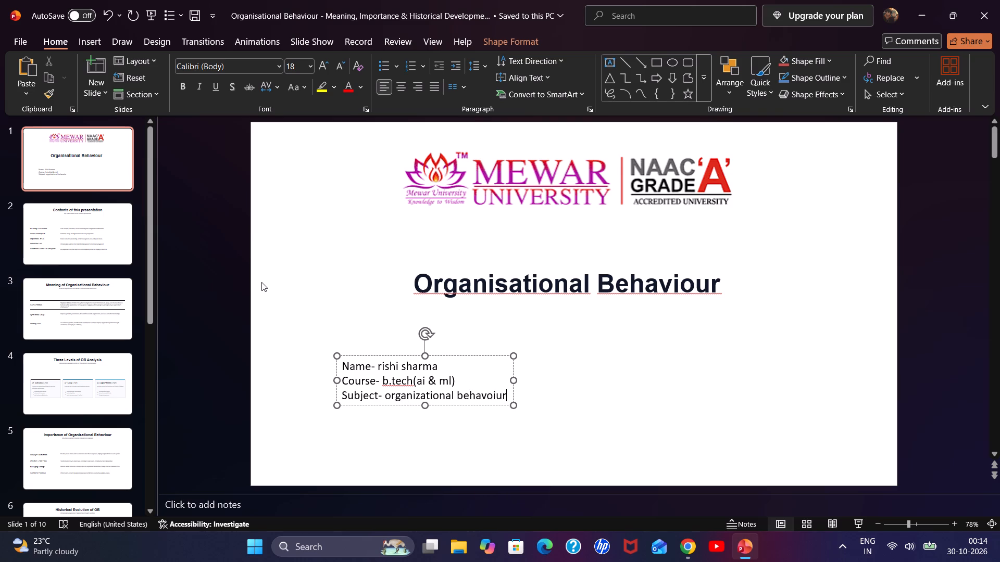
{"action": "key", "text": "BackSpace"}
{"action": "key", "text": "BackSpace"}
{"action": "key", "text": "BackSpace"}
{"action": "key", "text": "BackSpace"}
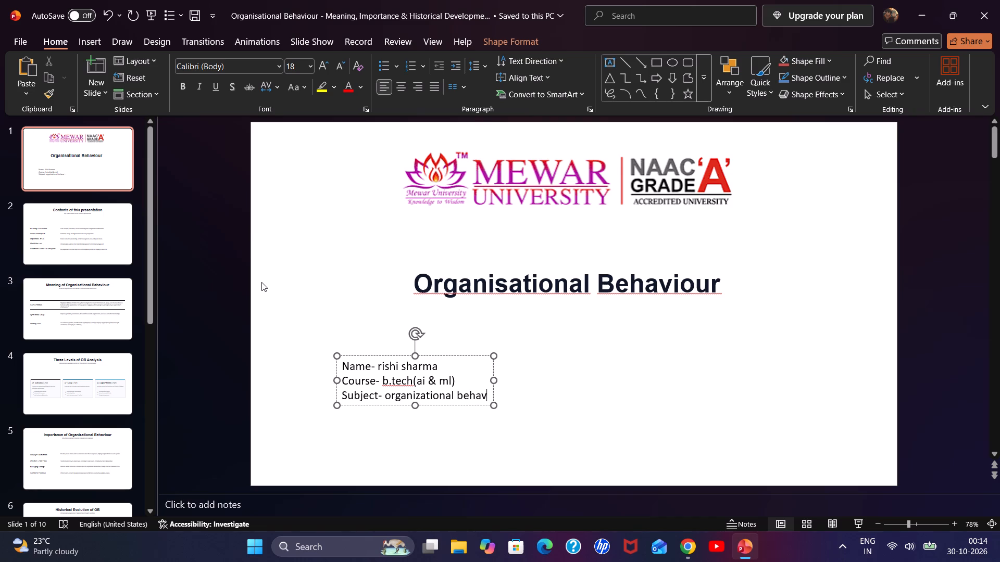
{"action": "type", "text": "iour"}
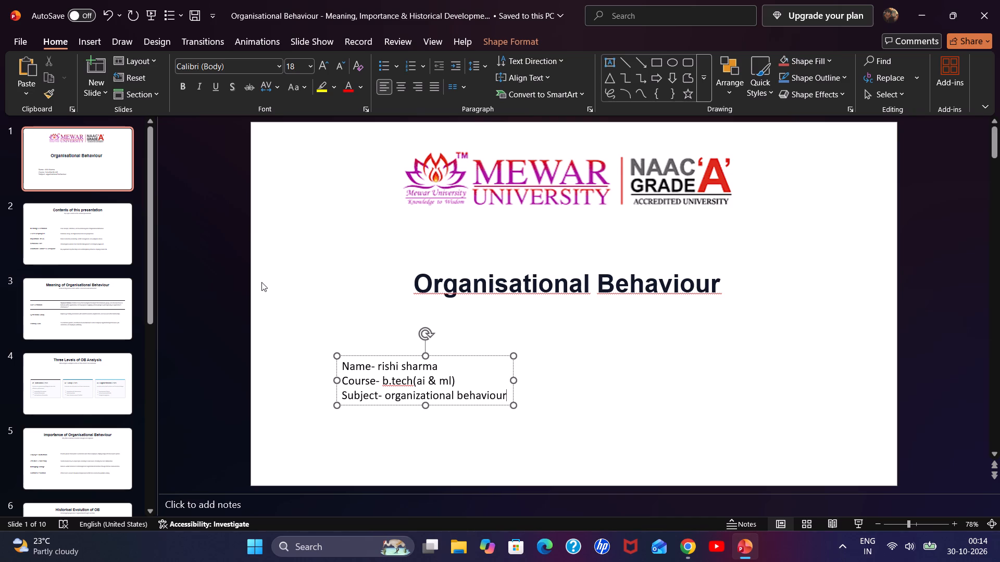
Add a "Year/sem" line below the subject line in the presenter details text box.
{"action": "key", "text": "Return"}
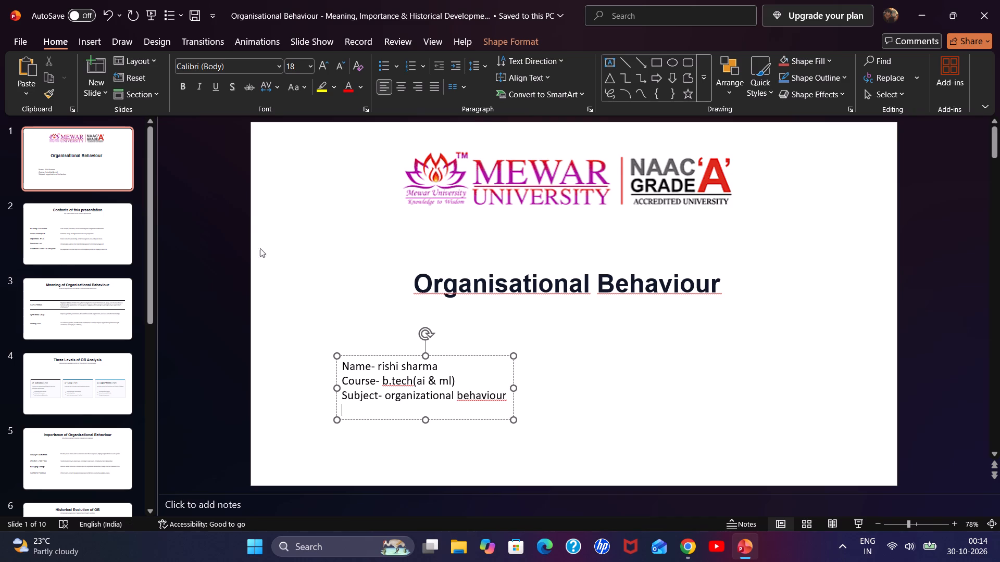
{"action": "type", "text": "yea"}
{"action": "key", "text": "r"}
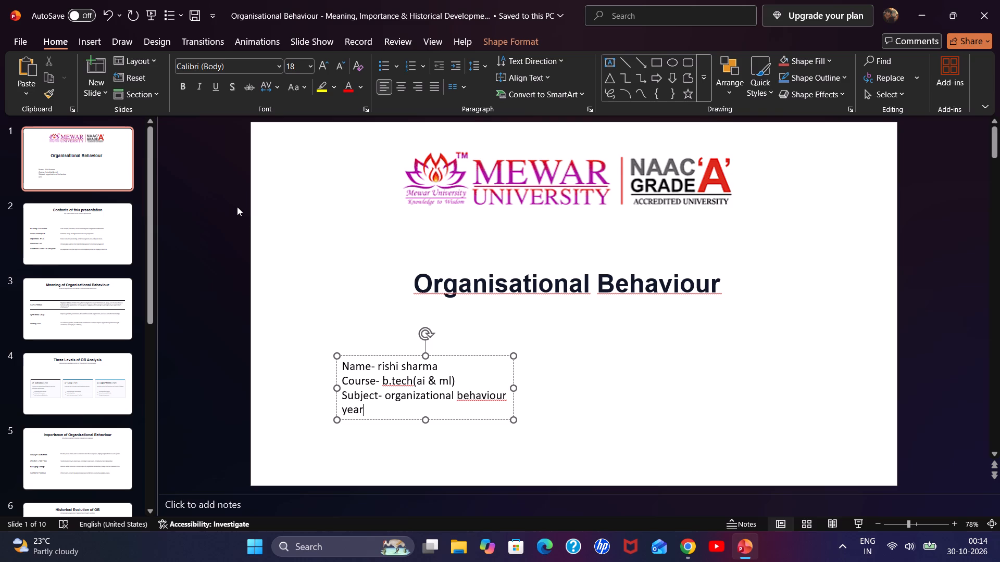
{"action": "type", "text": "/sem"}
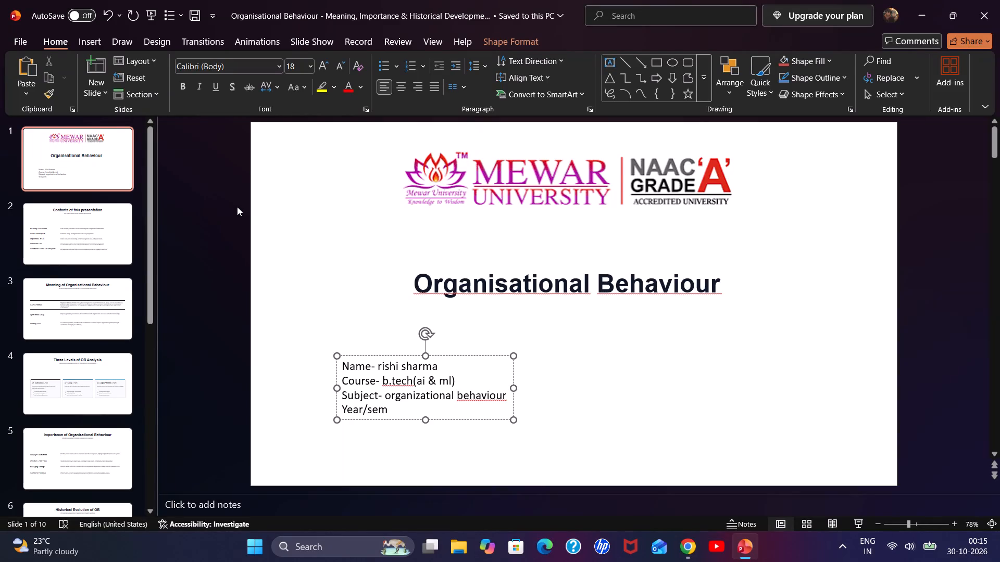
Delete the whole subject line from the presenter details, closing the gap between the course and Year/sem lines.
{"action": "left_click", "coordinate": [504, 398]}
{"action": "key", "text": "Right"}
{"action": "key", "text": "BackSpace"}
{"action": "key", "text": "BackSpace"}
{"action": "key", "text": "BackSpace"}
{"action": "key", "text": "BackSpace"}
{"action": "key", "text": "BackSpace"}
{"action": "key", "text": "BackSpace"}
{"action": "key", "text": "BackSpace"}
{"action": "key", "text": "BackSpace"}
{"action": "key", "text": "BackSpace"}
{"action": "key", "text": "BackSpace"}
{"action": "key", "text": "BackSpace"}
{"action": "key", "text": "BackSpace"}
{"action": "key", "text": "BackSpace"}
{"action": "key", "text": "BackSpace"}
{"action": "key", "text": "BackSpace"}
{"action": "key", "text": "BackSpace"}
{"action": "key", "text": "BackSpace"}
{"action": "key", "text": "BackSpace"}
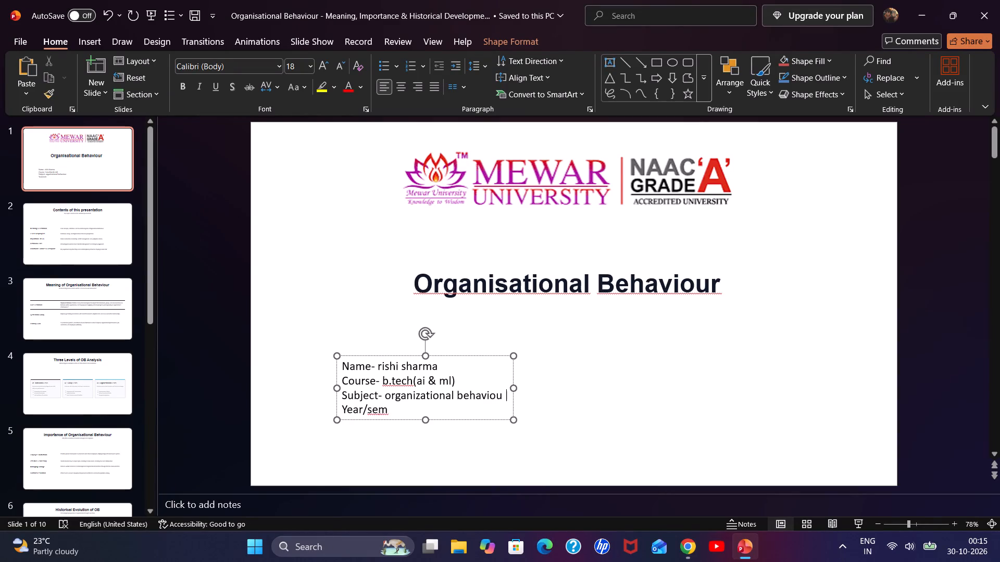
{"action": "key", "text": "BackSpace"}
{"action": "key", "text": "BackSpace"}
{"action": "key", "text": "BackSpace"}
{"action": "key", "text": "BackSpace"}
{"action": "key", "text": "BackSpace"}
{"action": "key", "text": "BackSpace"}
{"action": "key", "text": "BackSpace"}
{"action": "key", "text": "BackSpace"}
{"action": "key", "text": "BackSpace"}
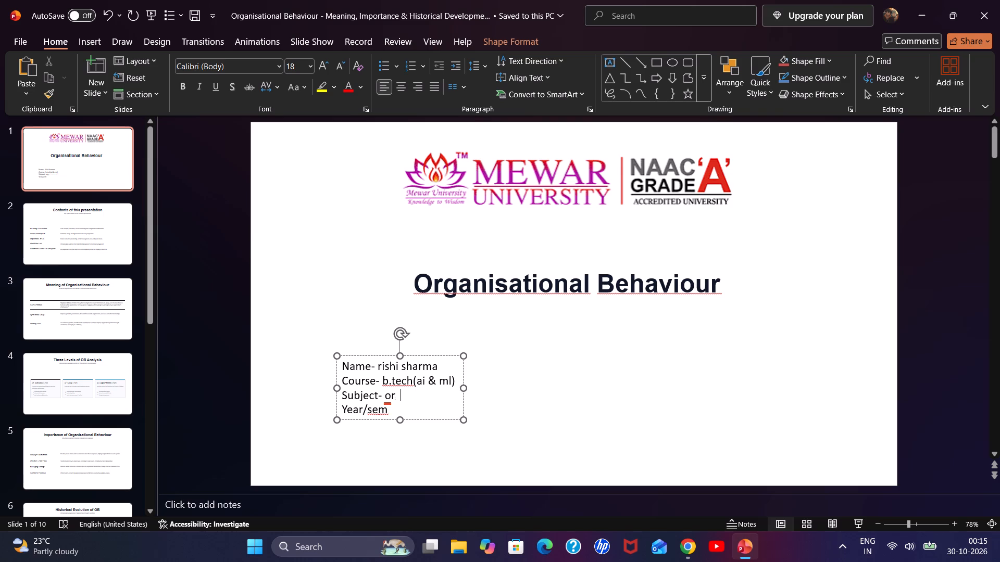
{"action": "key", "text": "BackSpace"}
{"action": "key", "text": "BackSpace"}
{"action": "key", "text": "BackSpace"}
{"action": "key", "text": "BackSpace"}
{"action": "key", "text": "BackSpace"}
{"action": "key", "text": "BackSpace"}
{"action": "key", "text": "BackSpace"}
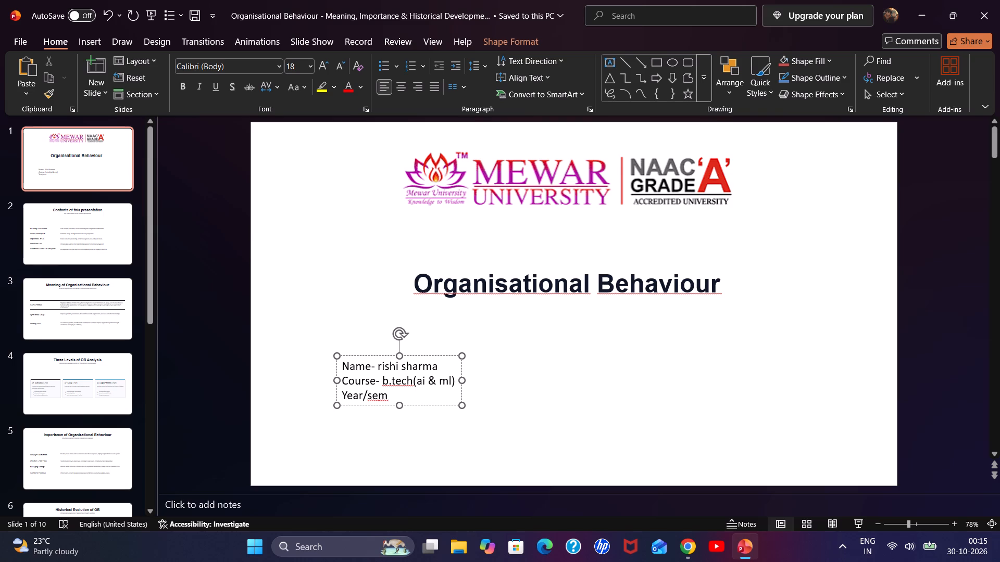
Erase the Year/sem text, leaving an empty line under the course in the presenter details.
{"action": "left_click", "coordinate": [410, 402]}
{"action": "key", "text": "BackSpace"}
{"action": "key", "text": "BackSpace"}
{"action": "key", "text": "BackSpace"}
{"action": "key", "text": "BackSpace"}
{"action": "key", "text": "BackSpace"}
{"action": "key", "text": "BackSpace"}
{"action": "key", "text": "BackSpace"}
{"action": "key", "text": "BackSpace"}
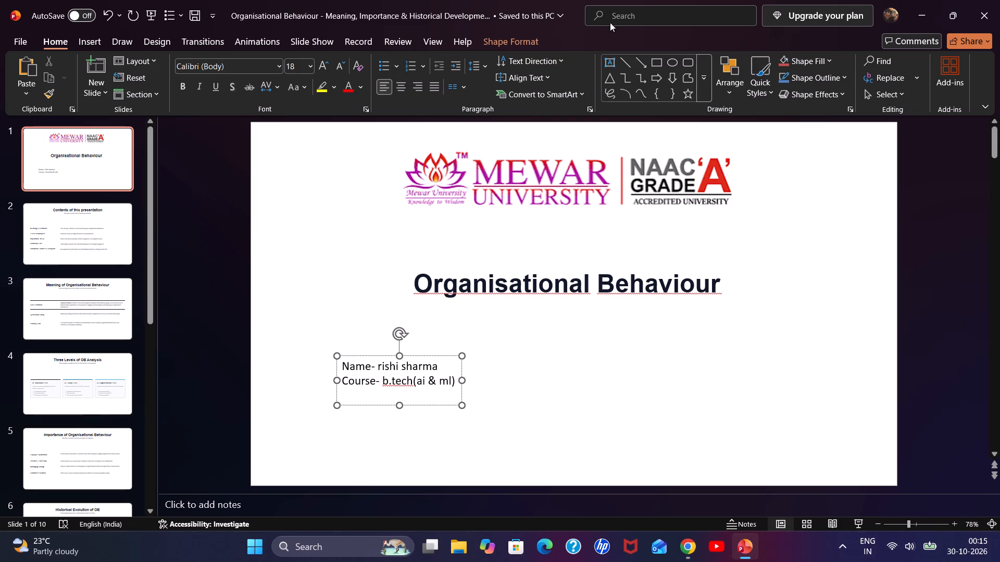
Insert a superscript equation structure on the empty line under the course, with base 3 and superscript "rd".
{"action": "left_click", "coordinate": [621, 15]}
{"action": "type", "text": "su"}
{"action": "left_click", "coordinate": [621, 15]}
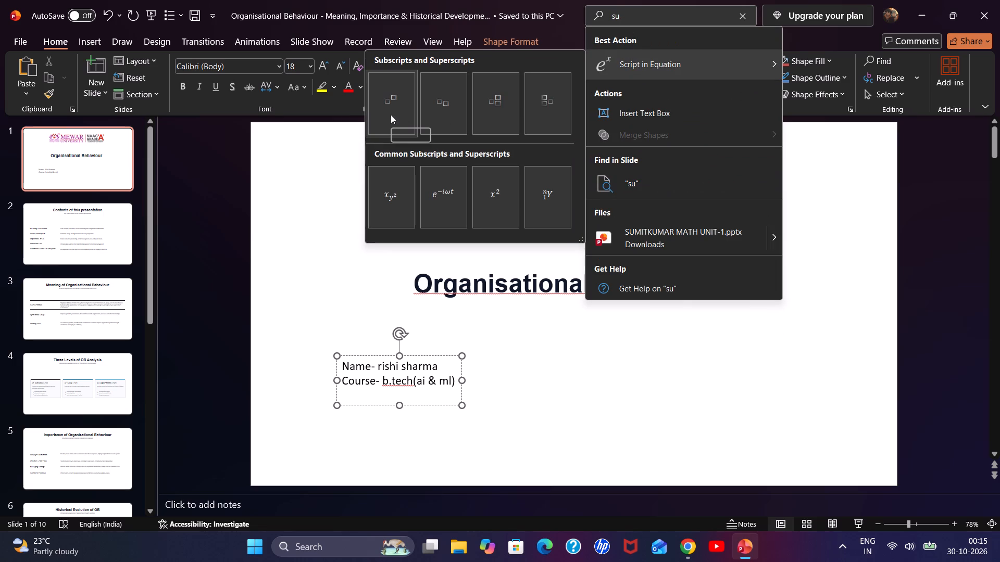
{"action": "left_click", "coordinate": [391, 114]}
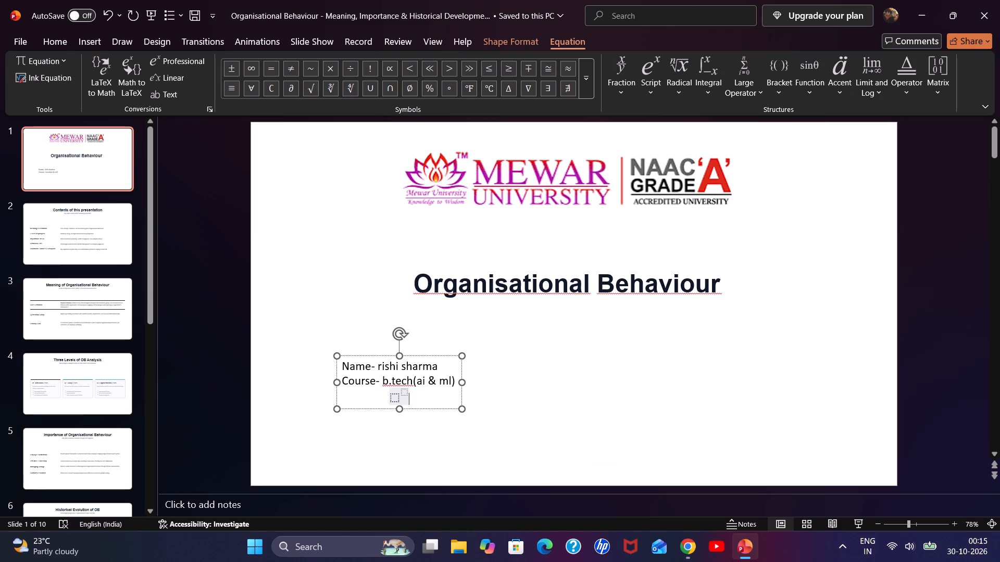
{"action": "left_click", "coordinate": [400, 398]}
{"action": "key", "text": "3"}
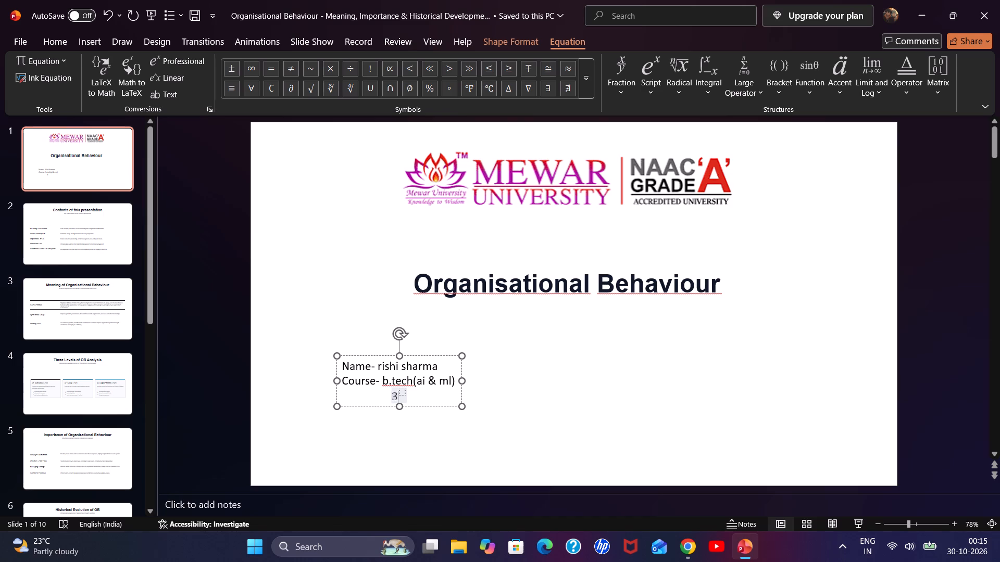
{"action": "key", "text": "Up"}
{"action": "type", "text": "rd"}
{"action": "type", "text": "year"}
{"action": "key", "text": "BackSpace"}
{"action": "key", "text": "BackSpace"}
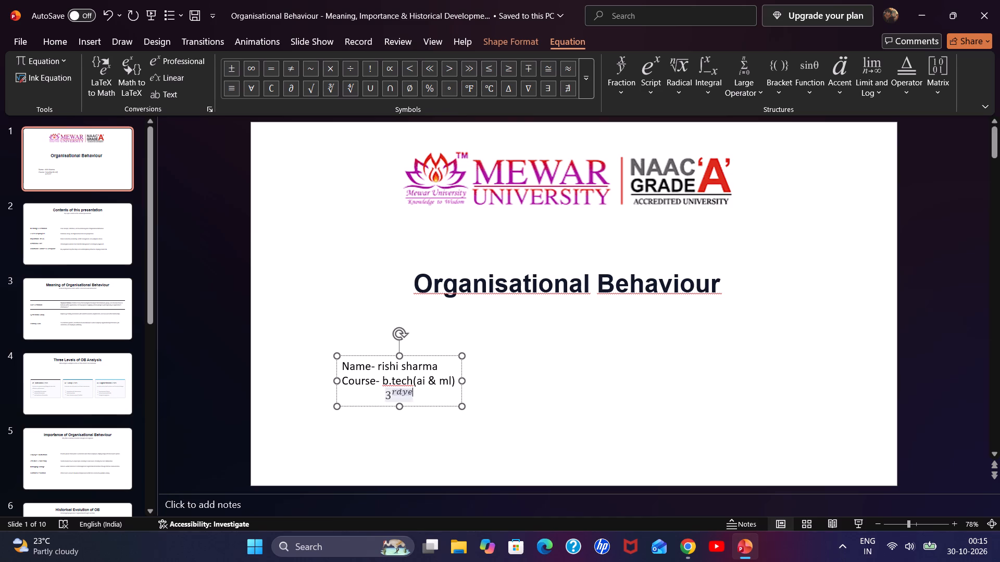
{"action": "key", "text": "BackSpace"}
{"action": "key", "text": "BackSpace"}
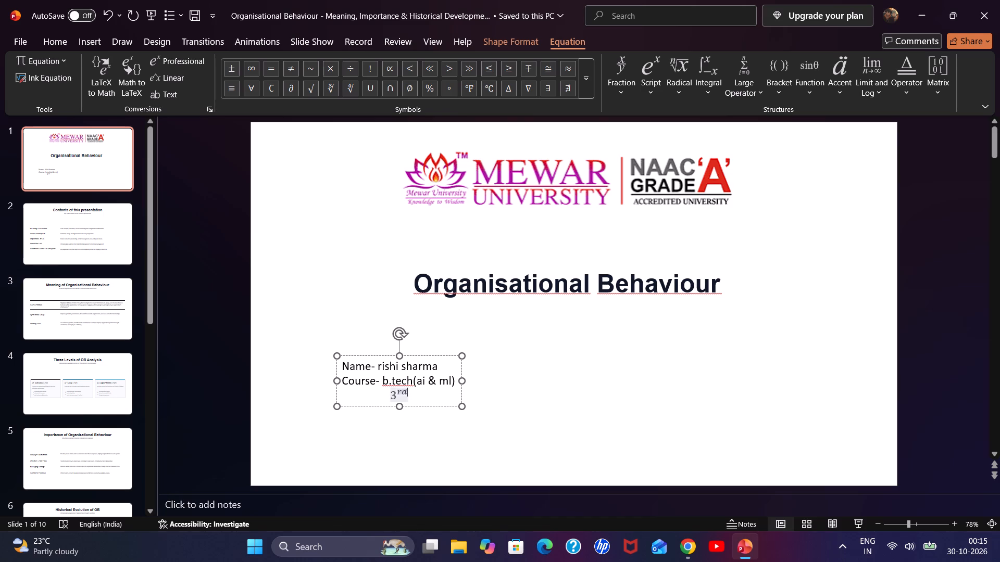
Add "semester," in normal-height text directly after the 3rd expression in the presenter details.
{"action": "left_click", "coordinate": [410, 394]}
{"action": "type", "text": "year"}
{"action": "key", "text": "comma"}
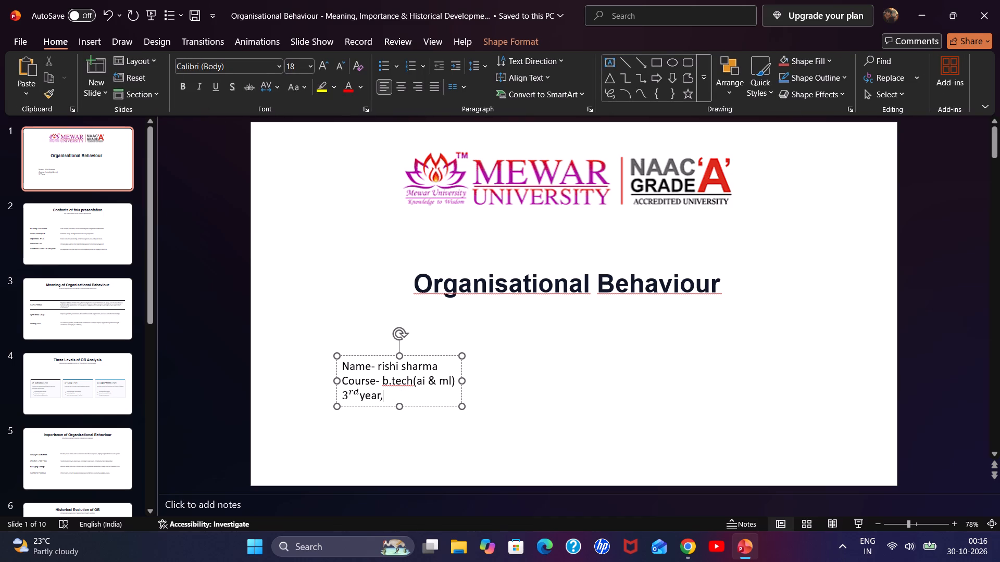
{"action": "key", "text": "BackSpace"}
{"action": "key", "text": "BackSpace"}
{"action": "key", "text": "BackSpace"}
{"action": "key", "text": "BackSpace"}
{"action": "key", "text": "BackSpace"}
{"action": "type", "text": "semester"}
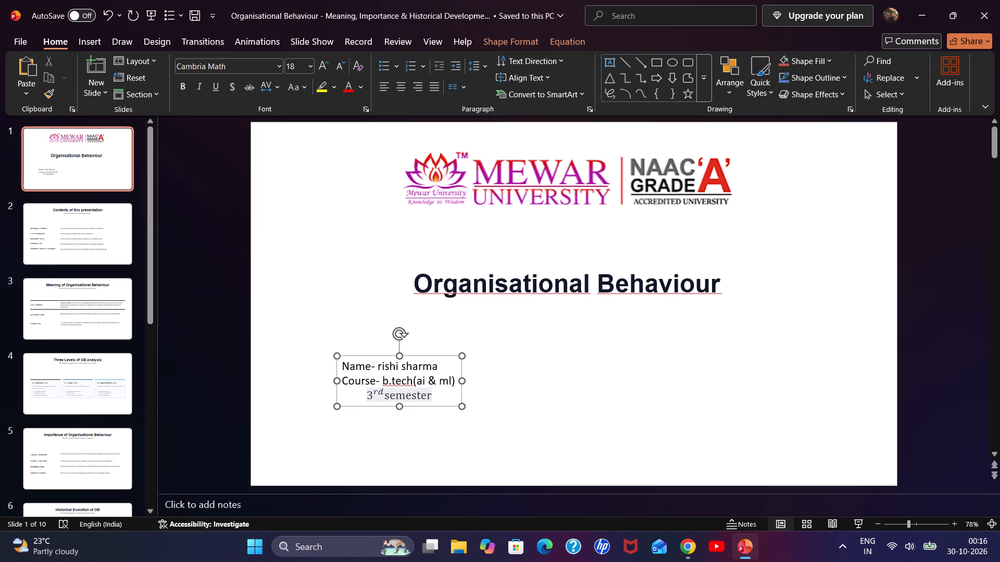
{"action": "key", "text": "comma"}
Insert an empty superscript equation structure directly after "semester," in the presenter details.
{"action": "left_click", "coordinate": [626, 15]}
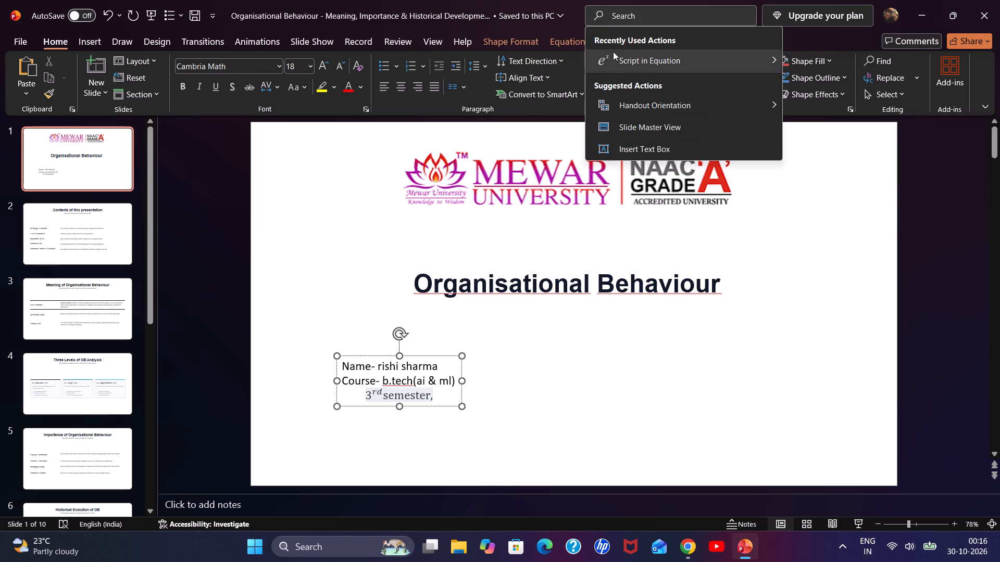
{"action": "left_click", "coordinate": [612, 73]}
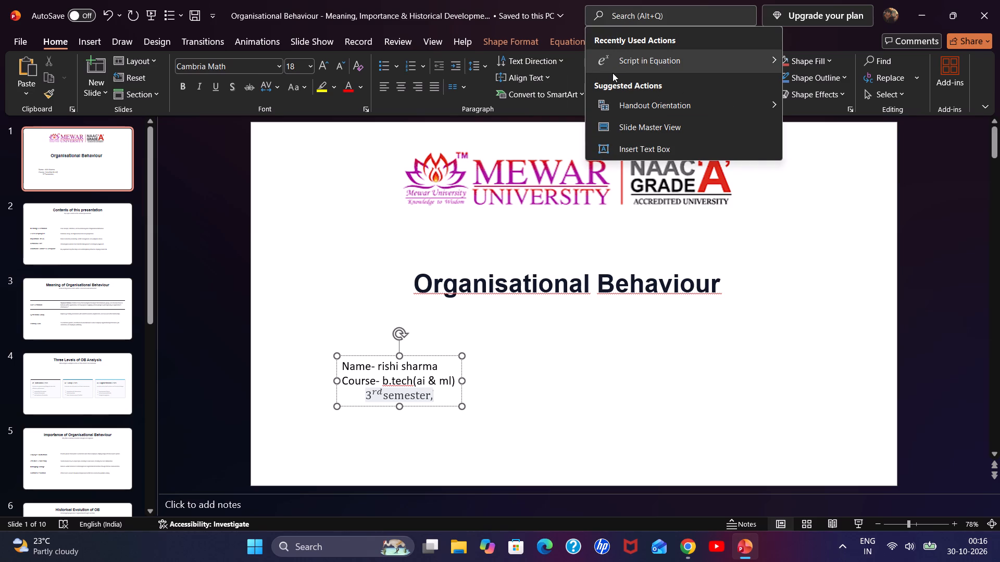
{"action": "left_click", "coordinate": [612, 73]}
{"action": "left_click", "coordinate": [612, 67]}
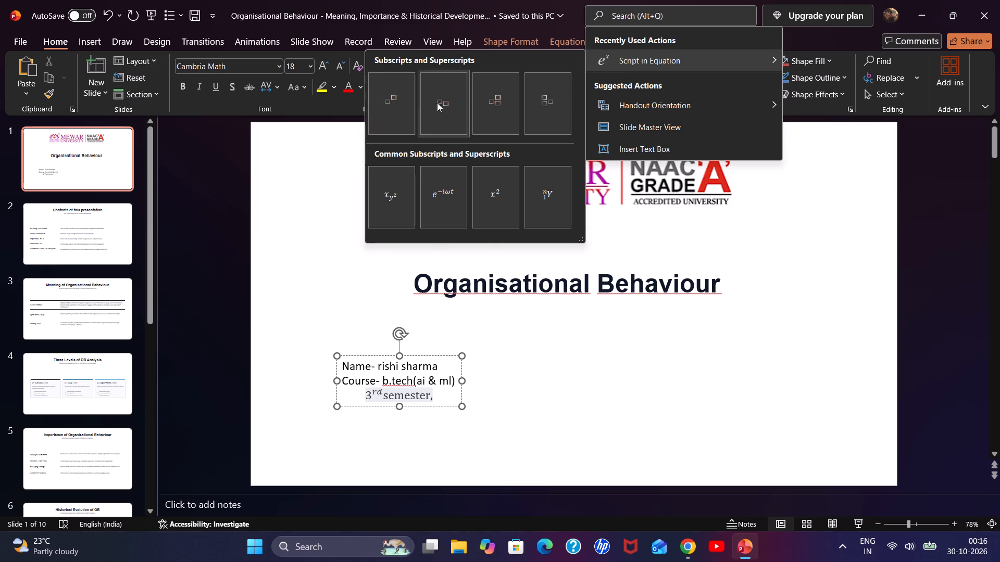
{"action": "left_click", "coordinate": [390, 100]}
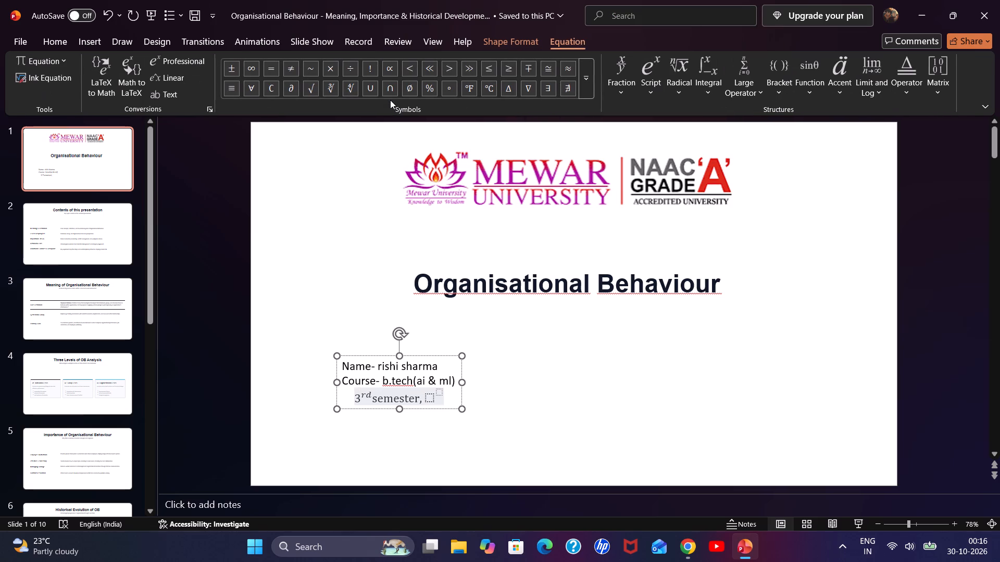
Fill the empty superscript structure after "semester," with base 2 and superscript "nd".
{"action": "key", "text": "Left"}
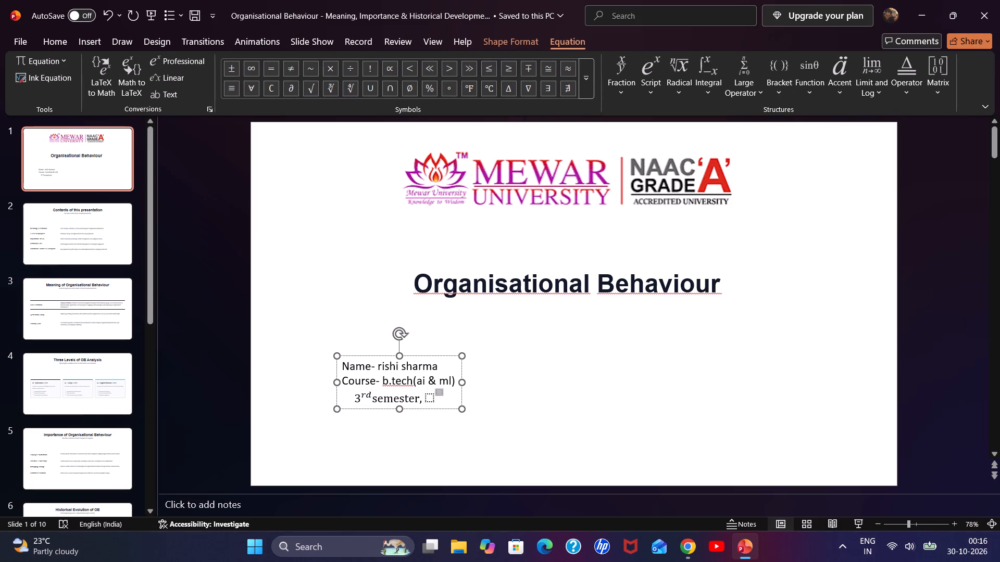
{"action": "left_click", "coordinate": [420, 133]}
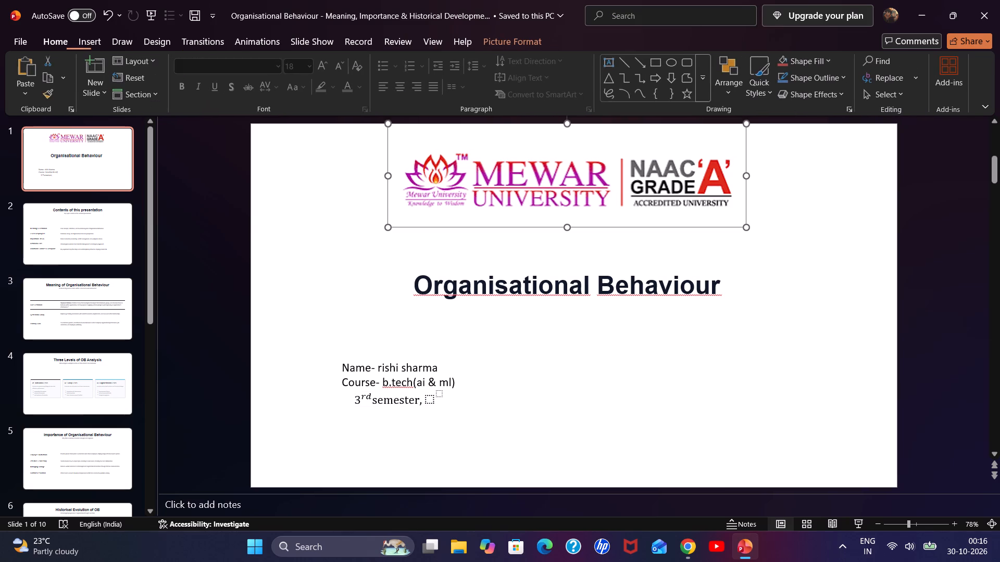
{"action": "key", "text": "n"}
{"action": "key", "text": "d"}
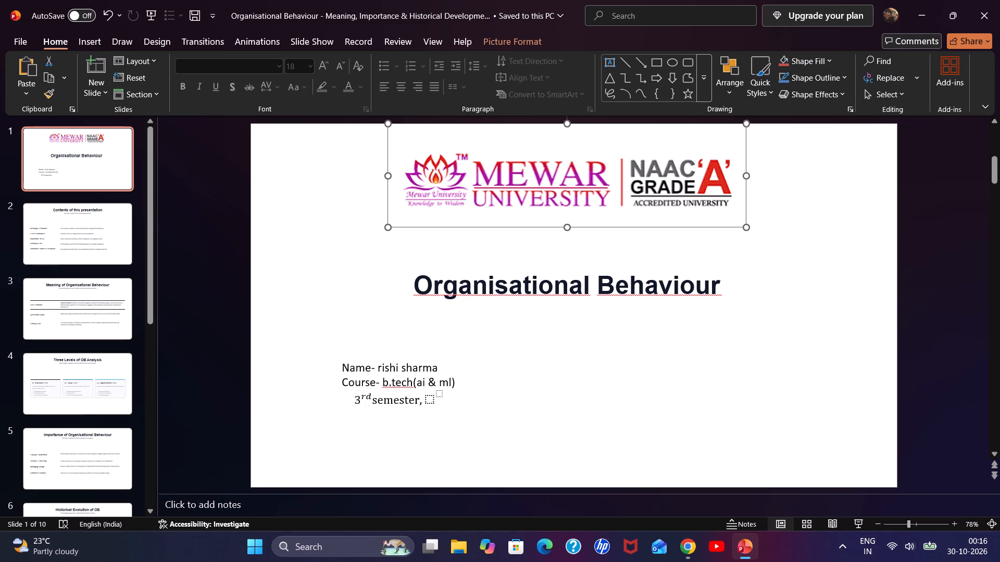
{"action": "scroll", "coordinate": [443, 290], "scroll_direction": "up", "scroll_amount": 1}
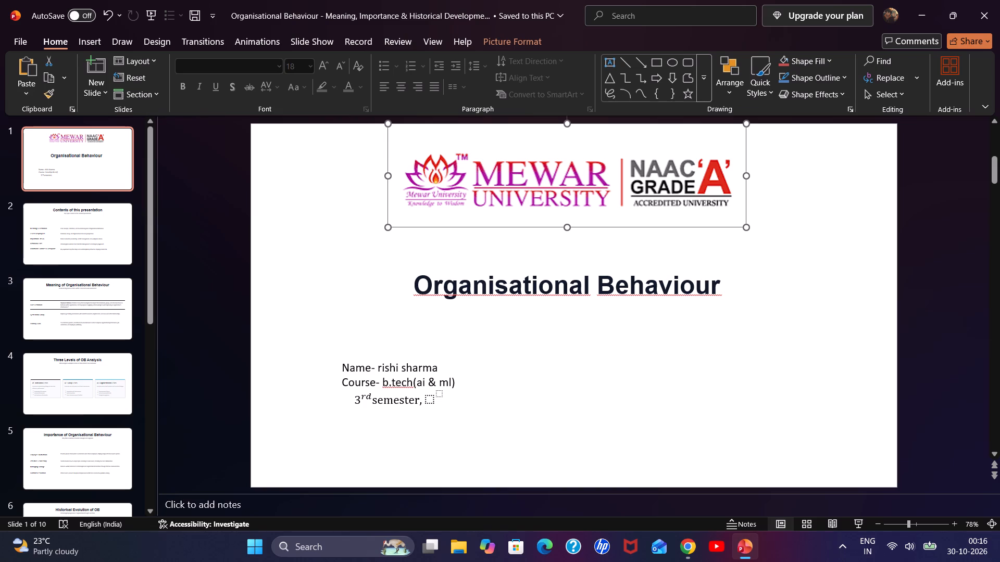
{"action": "left_click", "coordinate": [442, 392]}
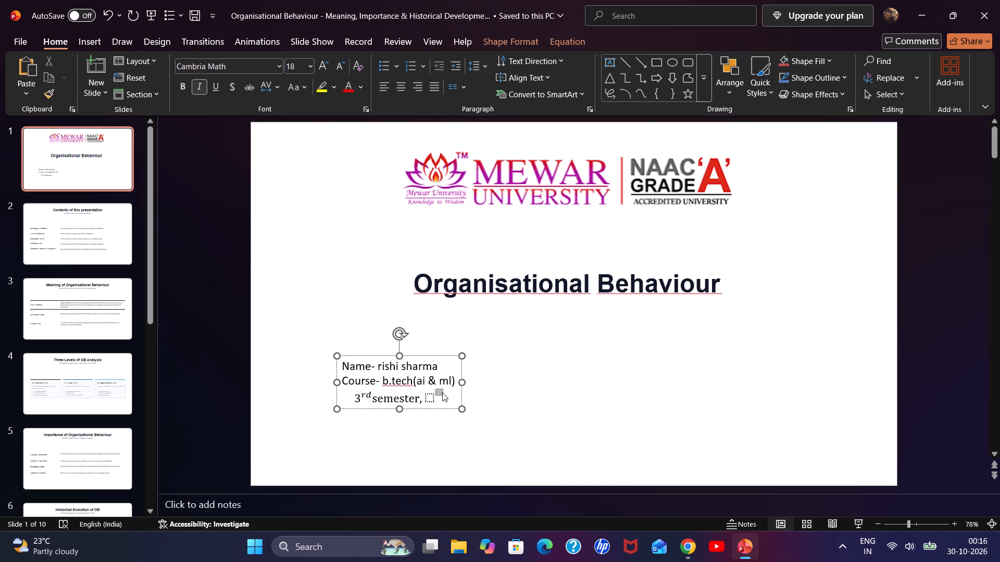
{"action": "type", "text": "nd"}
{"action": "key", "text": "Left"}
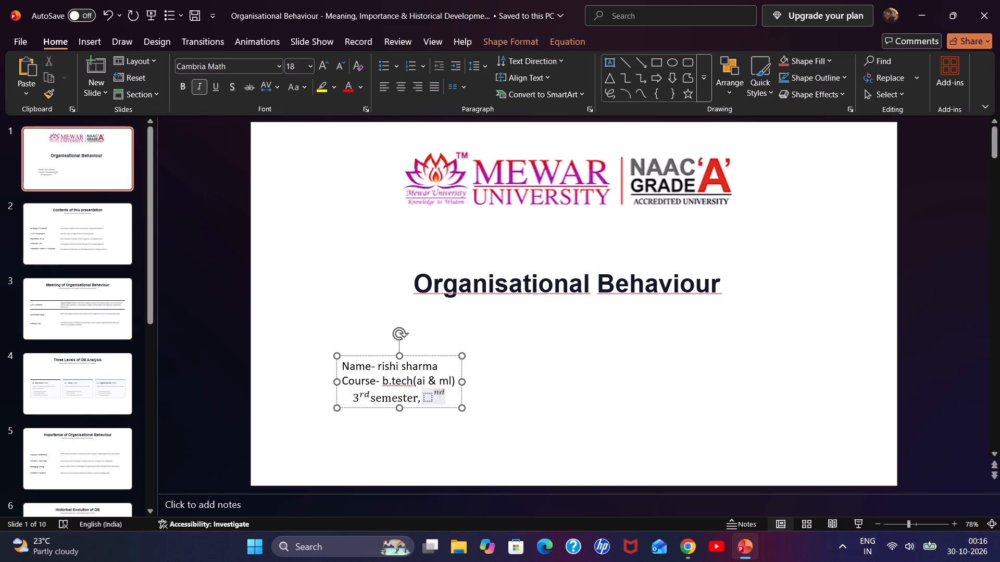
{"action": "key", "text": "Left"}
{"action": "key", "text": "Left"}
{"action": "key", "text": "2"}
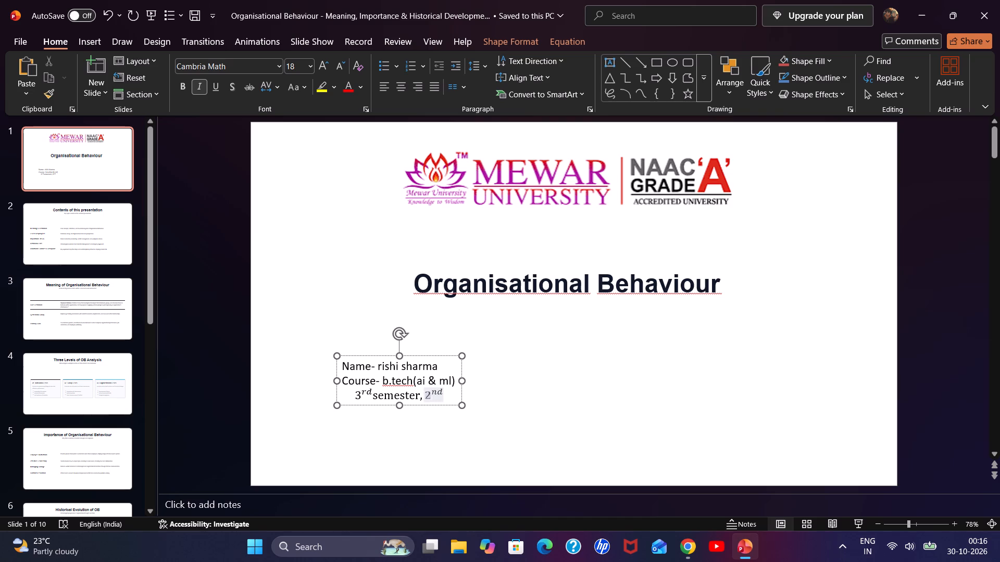
Add "year" in normal-height text directly after the 2nd expression in the presenter details.
{"action": "left_click", "coordinate": [448, 394]}
{"action": "scroll", "coordinate": [448, 394], "scroll_direction": "down", "scroll_amount": 1}
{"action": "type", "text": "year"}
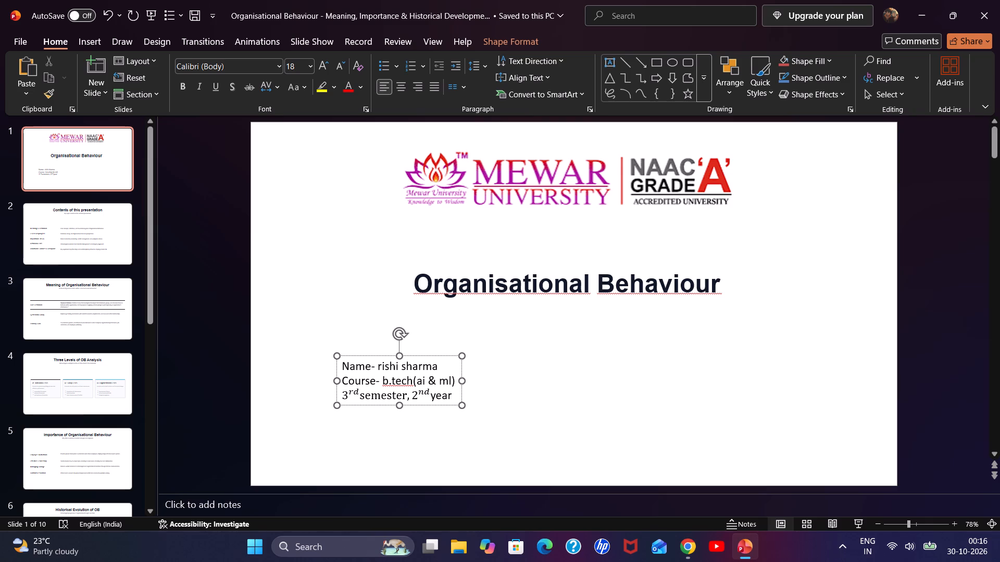
Add an "Enrollment-" line with the student's enrollment number under the semester and year line, followed by an empty line.
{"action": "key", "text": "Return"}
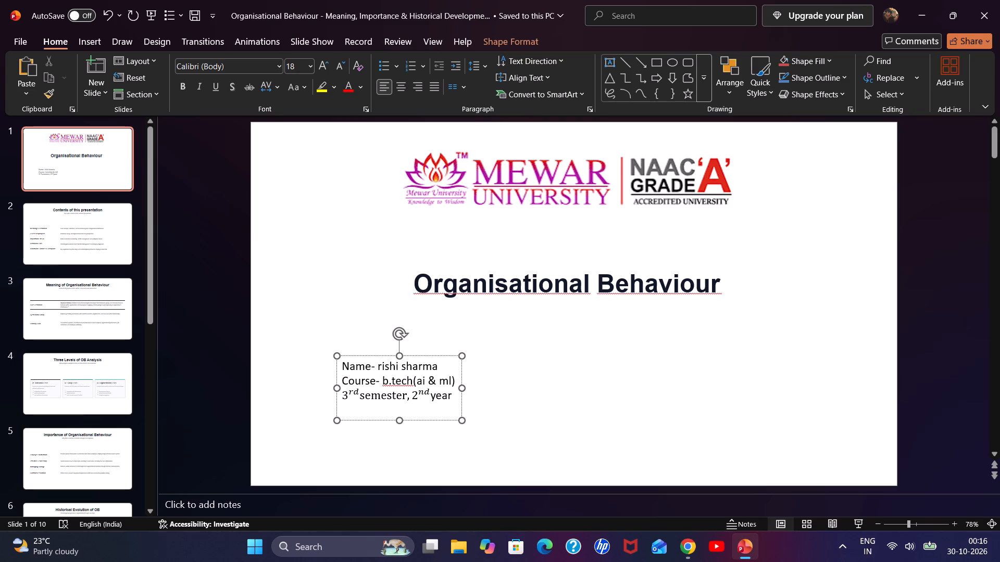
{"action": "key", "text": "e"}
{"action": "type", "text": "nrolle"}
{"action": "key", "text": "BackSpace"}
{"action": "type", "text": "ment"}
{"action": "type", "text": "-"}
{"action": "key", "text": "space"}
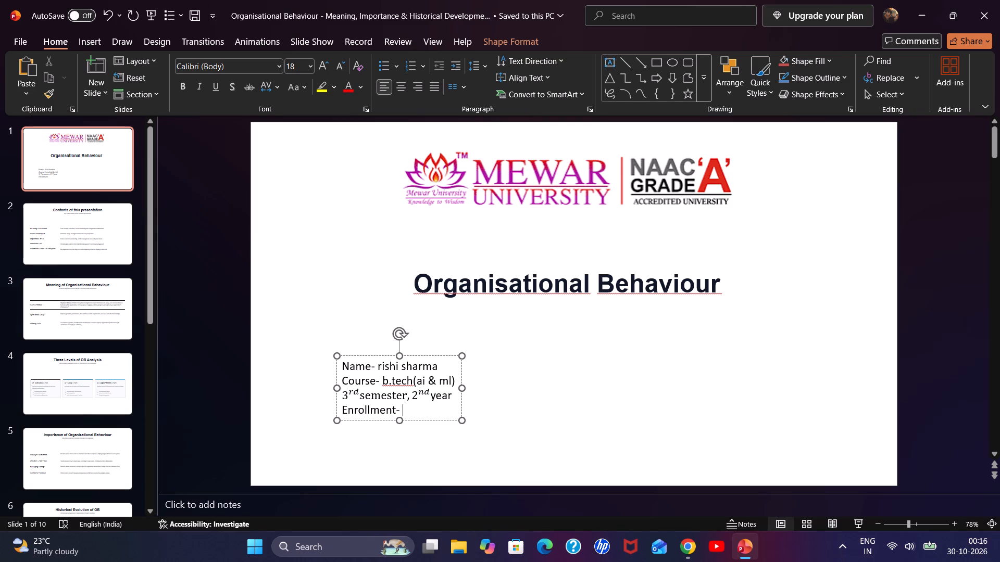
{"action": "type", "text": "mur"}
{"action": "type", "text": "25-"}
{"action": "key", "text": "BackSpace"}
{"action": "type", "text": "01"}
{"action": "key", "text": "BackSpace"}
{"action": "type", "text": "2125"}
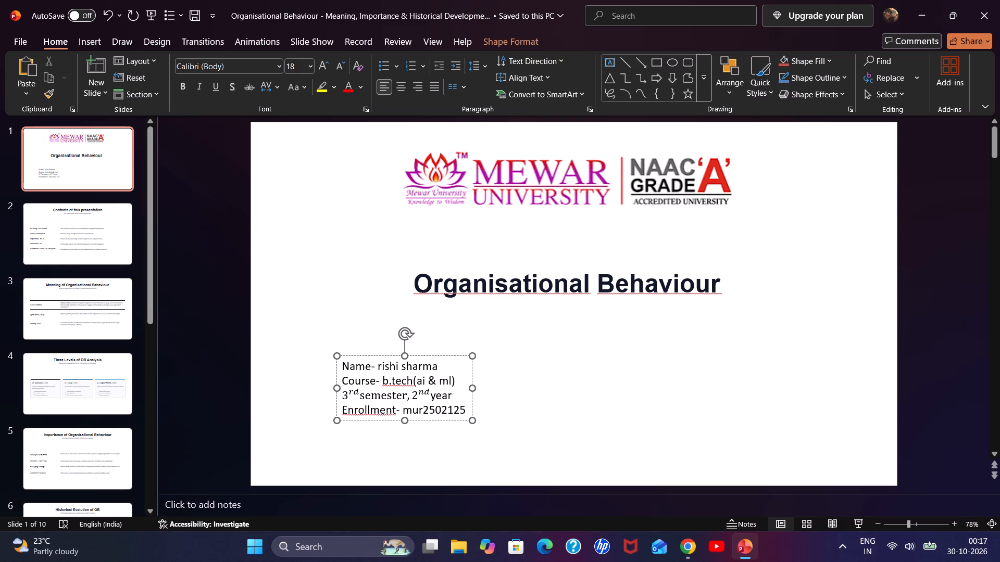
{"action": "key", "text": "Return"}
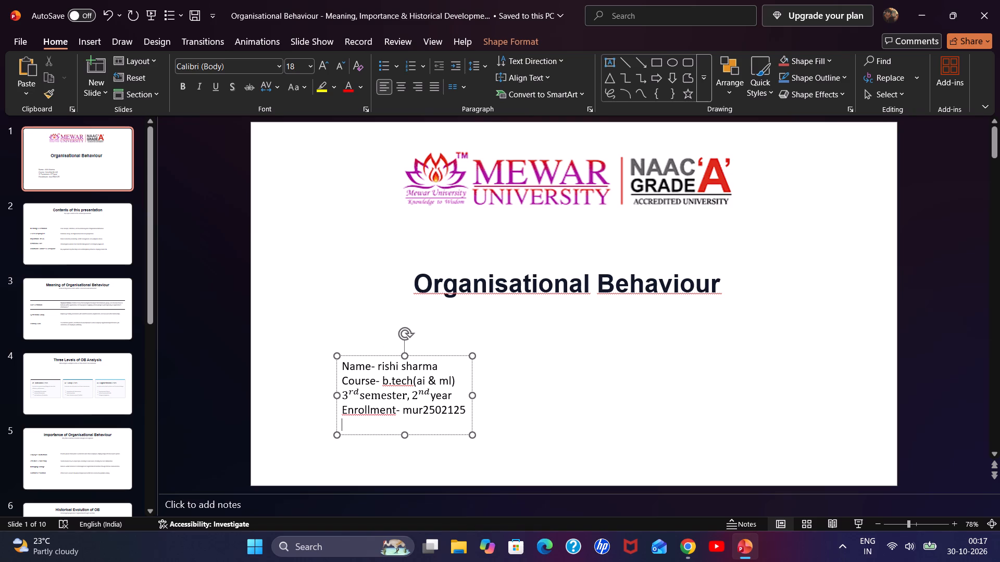
Change the case of all the presenter details text to Capitalize Each Word.
{"action": "left_click_drag", "start_coordinate": [463, 411], "coordinate": [294, 341]}
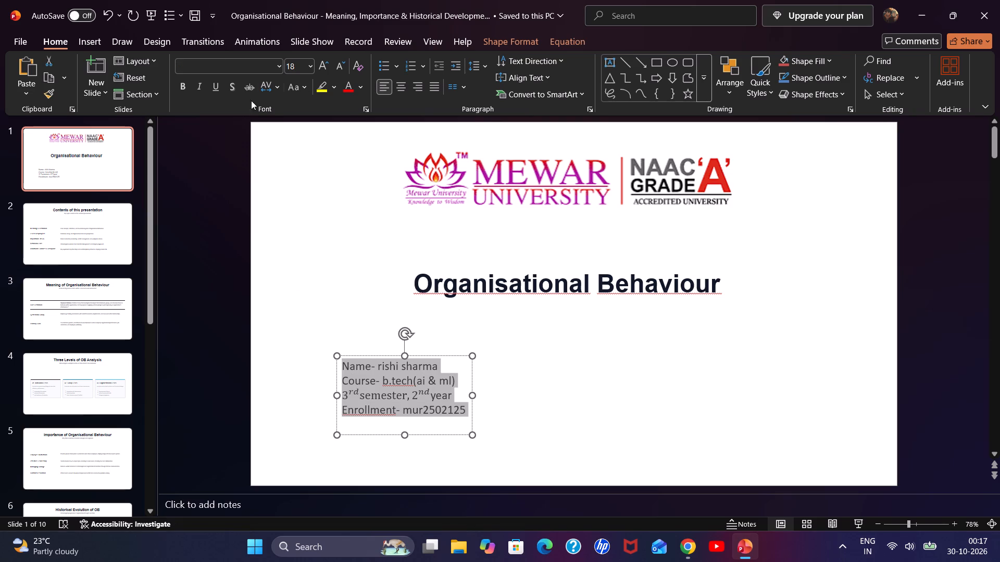
{"action": "left_click", "coordinate": [306, 87]}
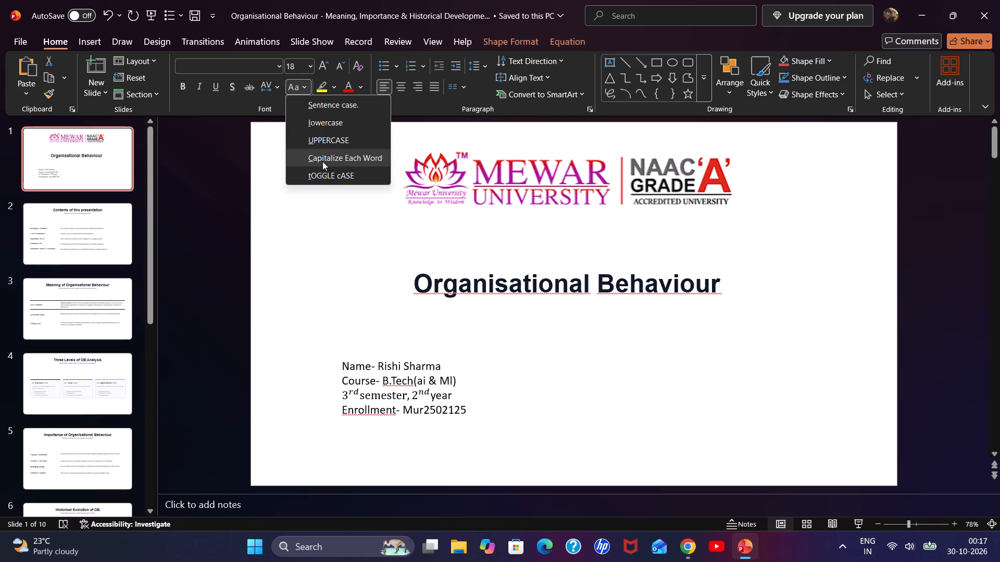
{"action": "left_click", "coordinate": [322, 161]}
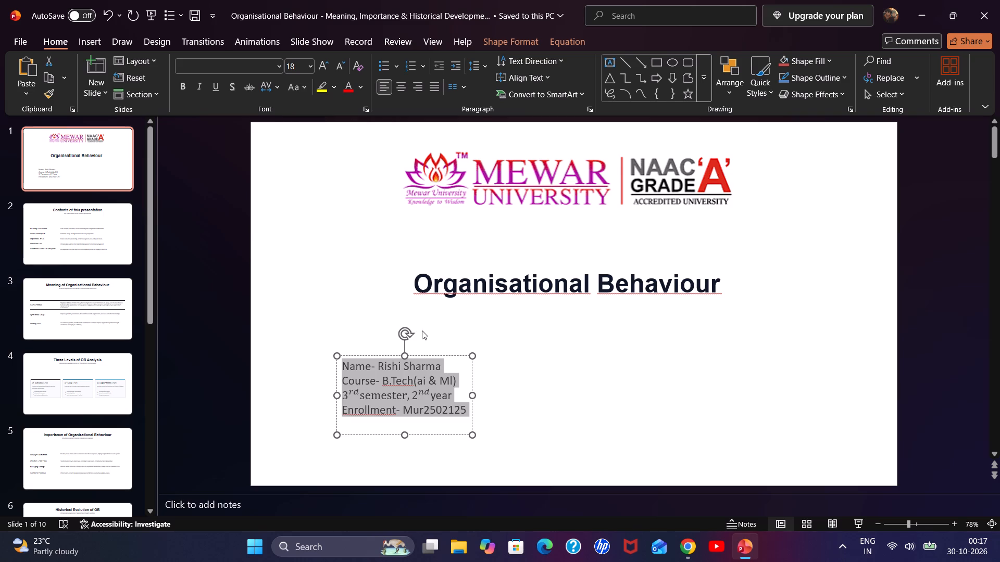
{"action": "left_click", "coordinate": [375, 322]}
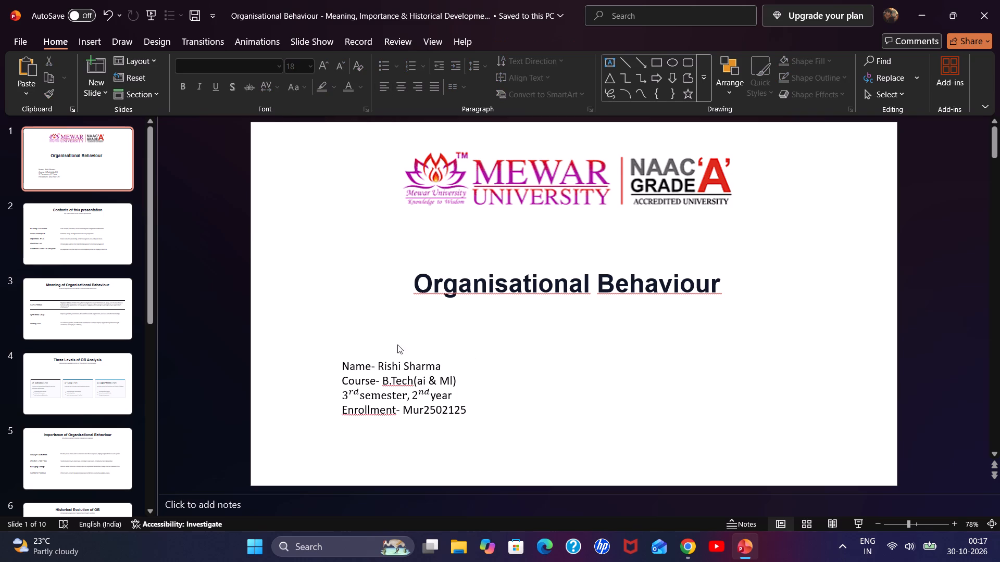
{"action": "left_click", "coordinate": [464, 391]}
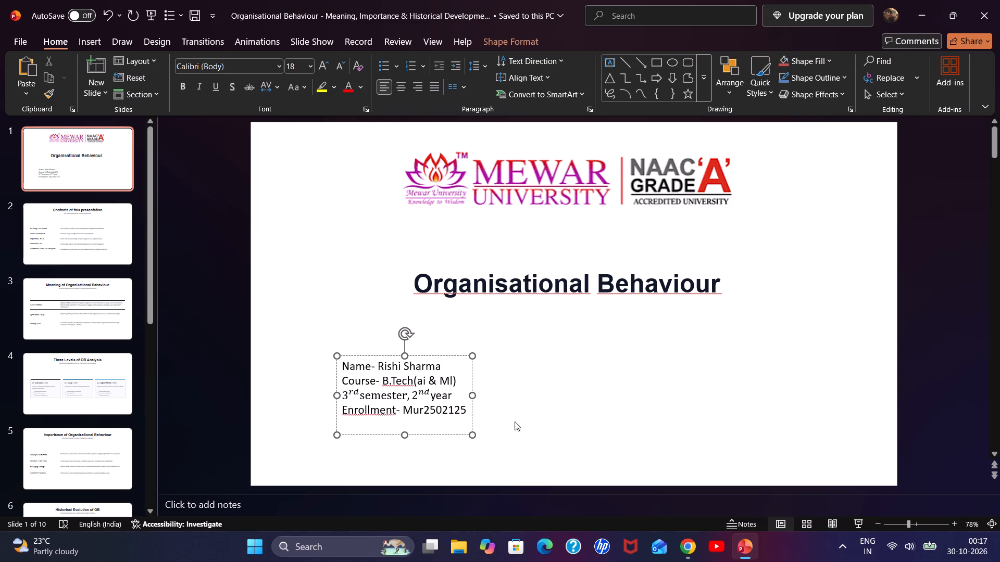
Add a new text box reading "Submitted to:" in the blank area to the right of the presenter details on the title slide.
{"action": "left_click", "coordinate": [701, 381]}
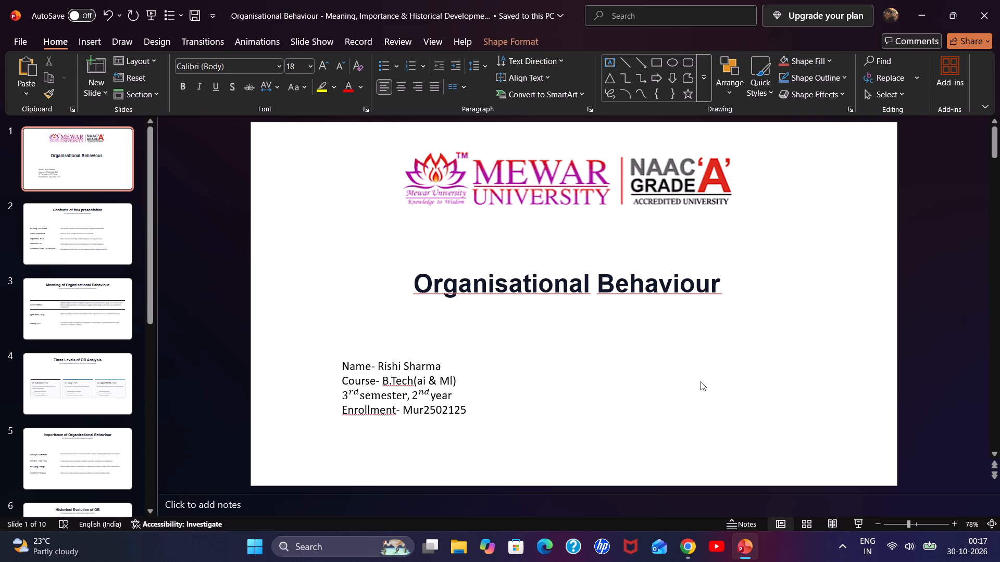
{"action": "left_click", "coordinate": [701, 381]}
{"action": "double_click", "coordinate": [701, 381]}
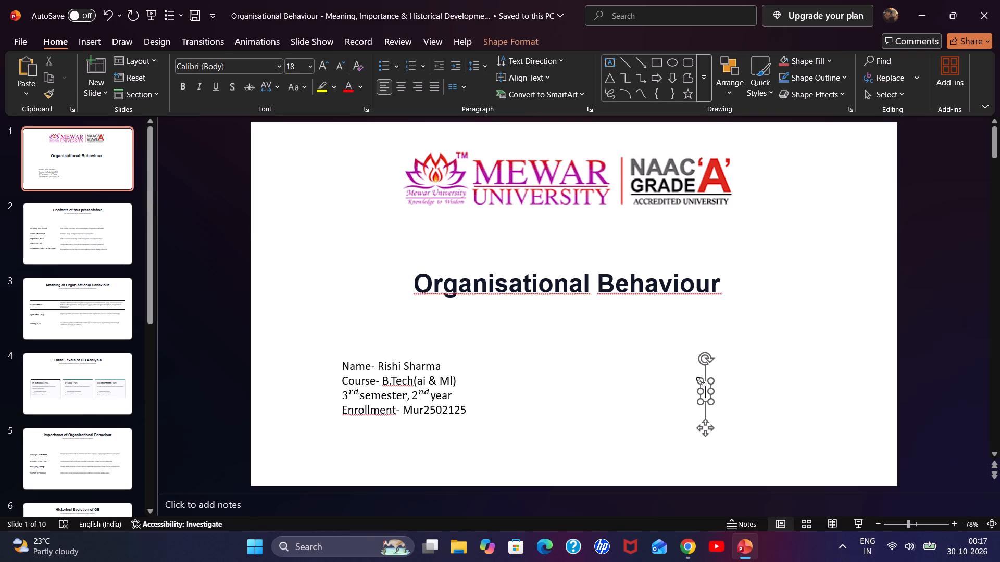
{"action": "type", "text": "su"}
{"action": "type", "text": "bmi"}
{"action": "scroll", "coordinate": [699, 378], "scroll_direction": "down", "scroll_amount": 1}
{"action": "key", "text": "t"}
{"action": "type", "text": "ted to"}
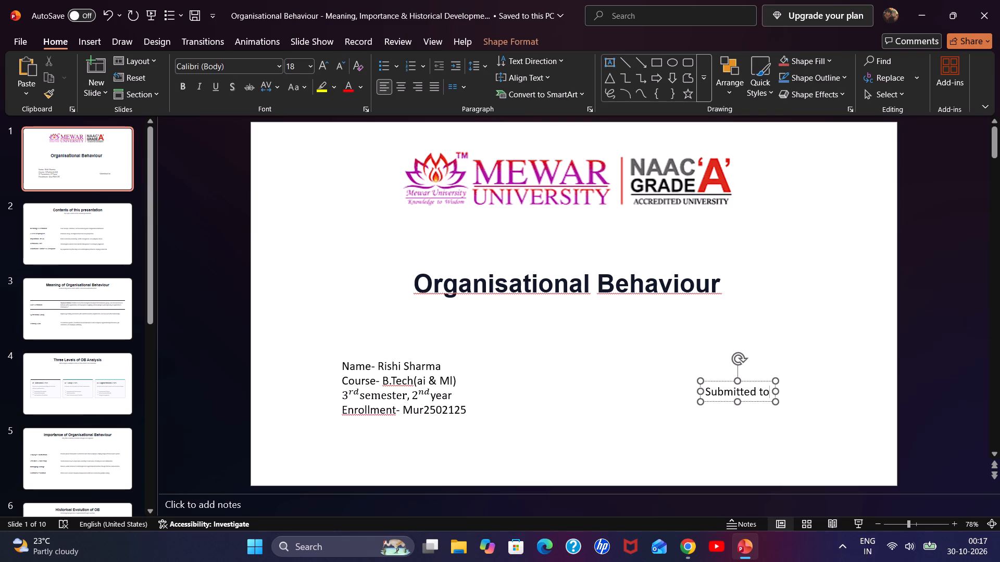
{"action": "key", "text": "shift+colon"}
Start a second line under "Submitted to:" with the recipient's title "Mr.".
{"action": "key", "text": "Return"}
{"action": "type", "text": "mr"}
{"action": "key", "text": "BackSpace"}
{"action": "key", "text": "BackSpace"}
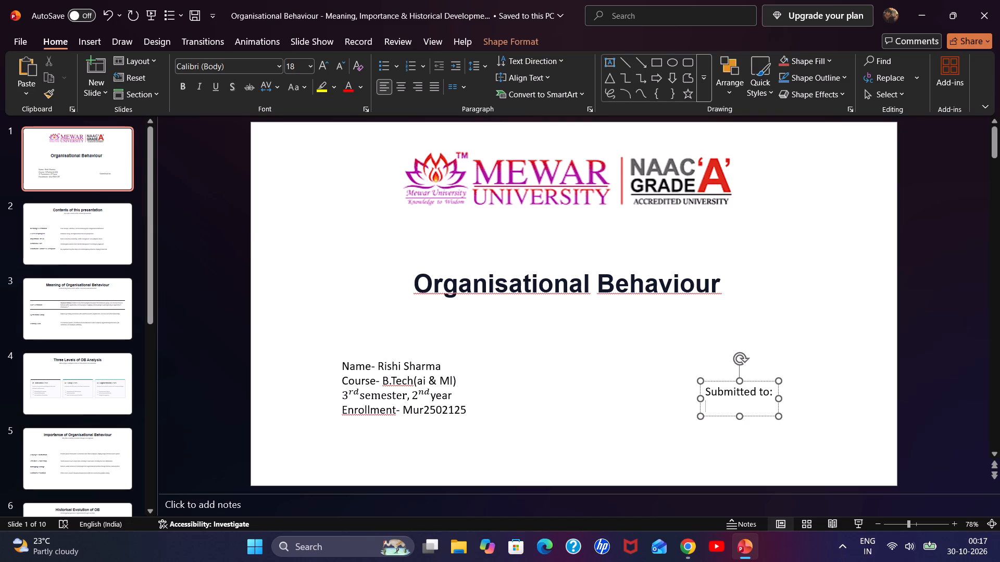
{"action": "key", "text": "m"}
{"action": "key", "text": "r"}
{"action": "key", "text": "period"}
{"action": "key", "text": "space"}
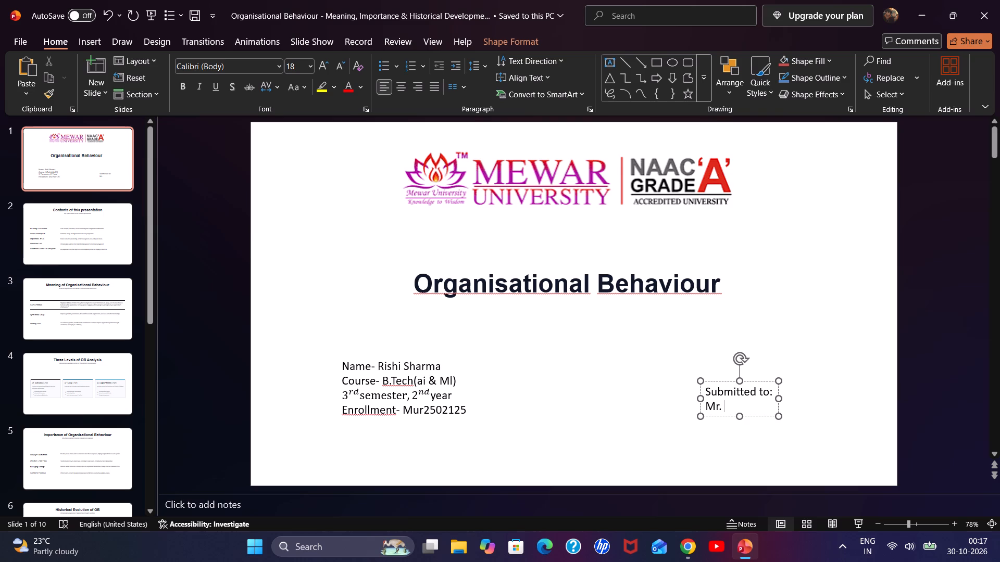
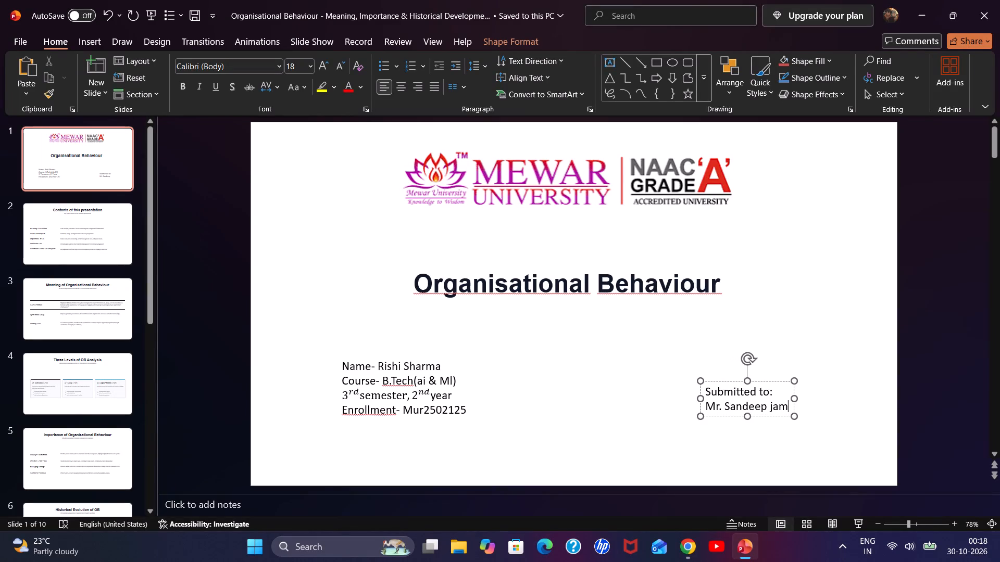
Finish the recipient's surname under "Submitted to:" and change that line's case to Capitalize Each Word.
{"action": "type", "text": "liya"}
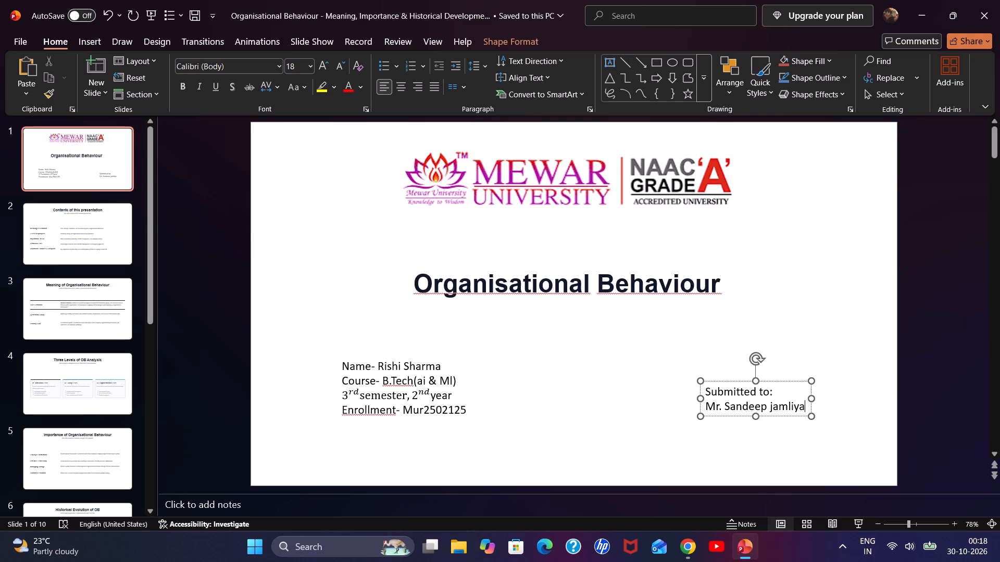
{"action": "triple_click", "coordinate": [777, 410]}
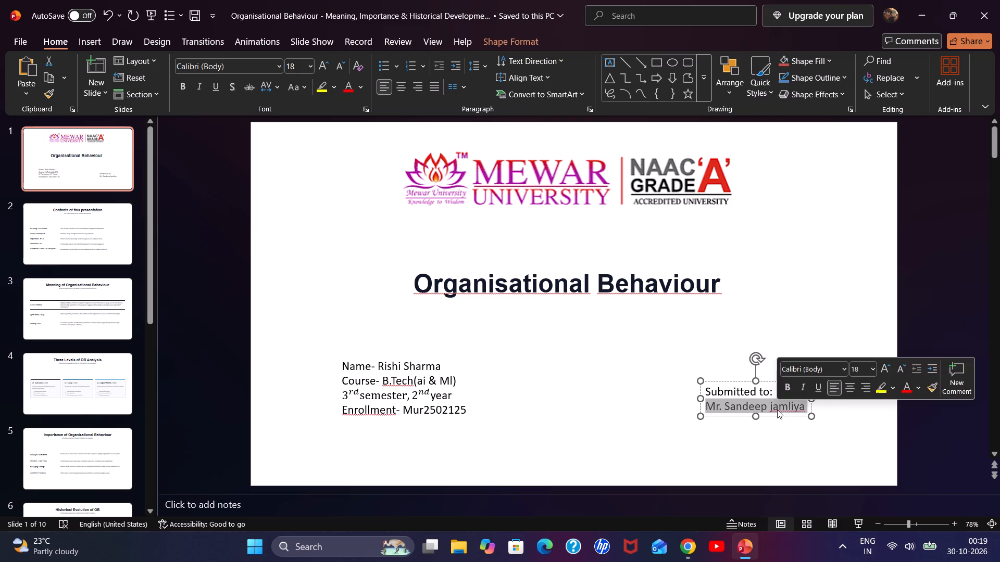
{"action": "left_click", "coordinate": [304, 89]}
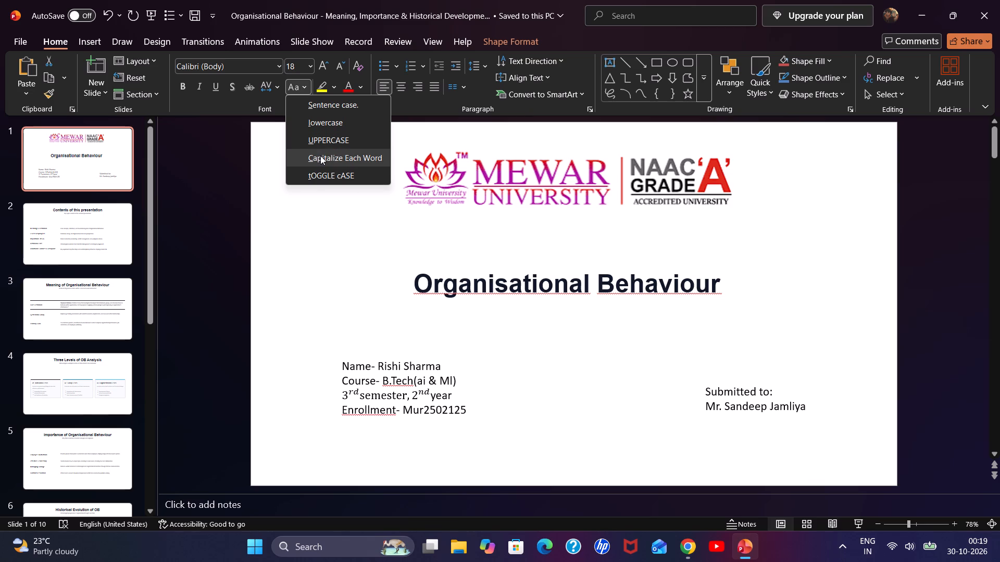
{"action": "left_click", "coordinate": [320, 156]}
{"action": "left_click", "coordinate": [628, 428]}
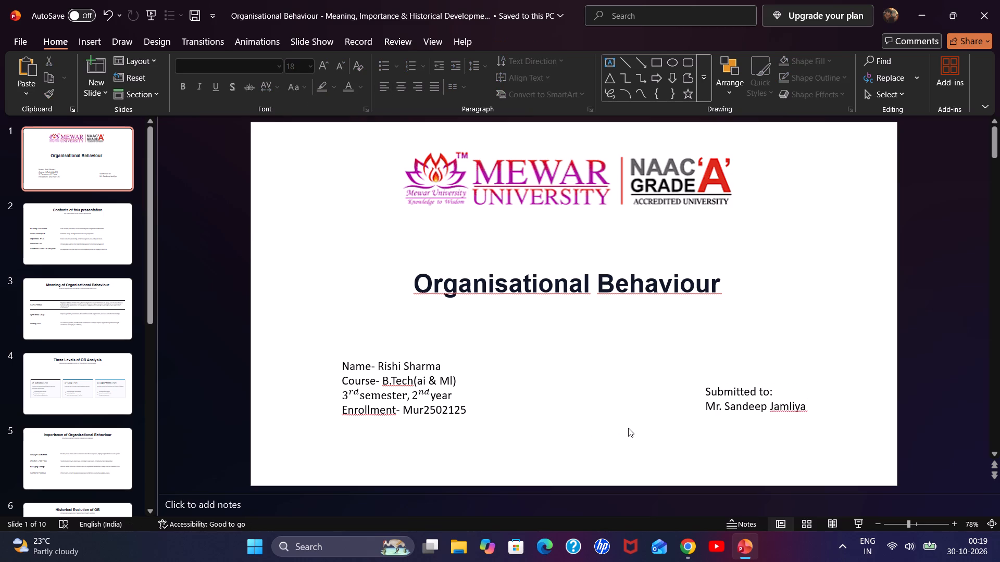
Change the "Submitted to:" heading line to UPPERCASE and make it bold.
{"action": "triple_click", "coordinate": [727, 393]}
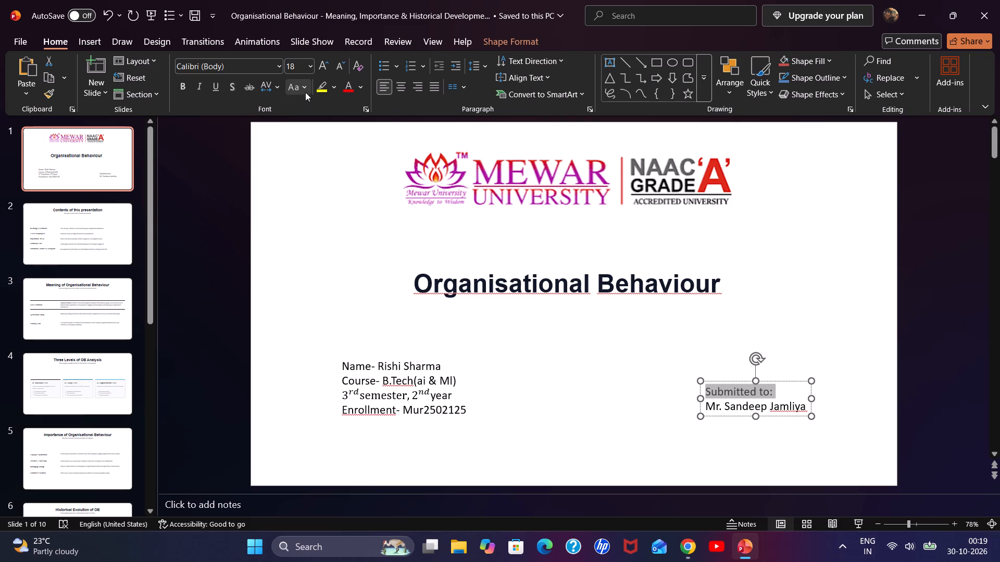
{"action": "left_click", "coordinate": [302, 87]}
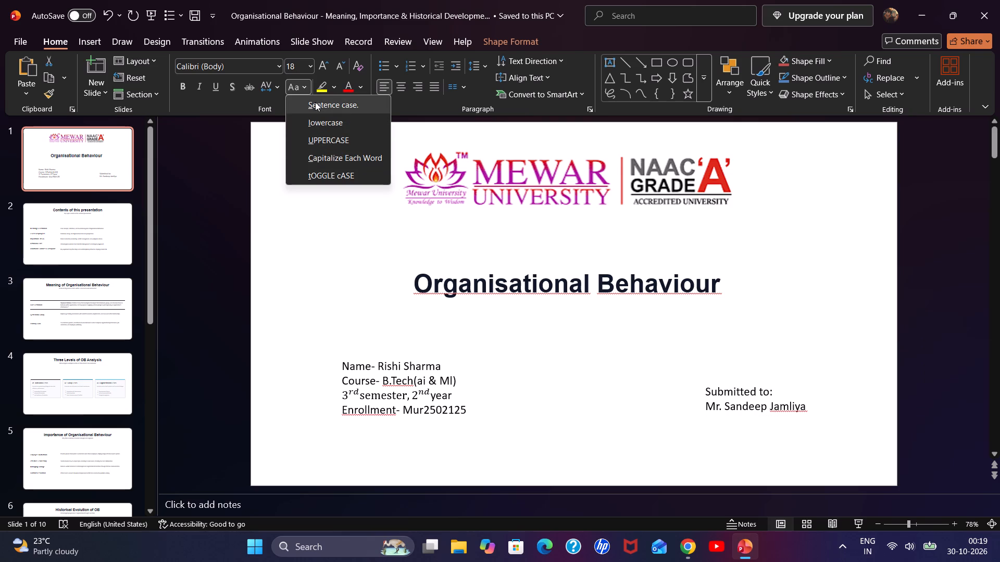
{"action": "left_click", "coordinate": [314, 133]}
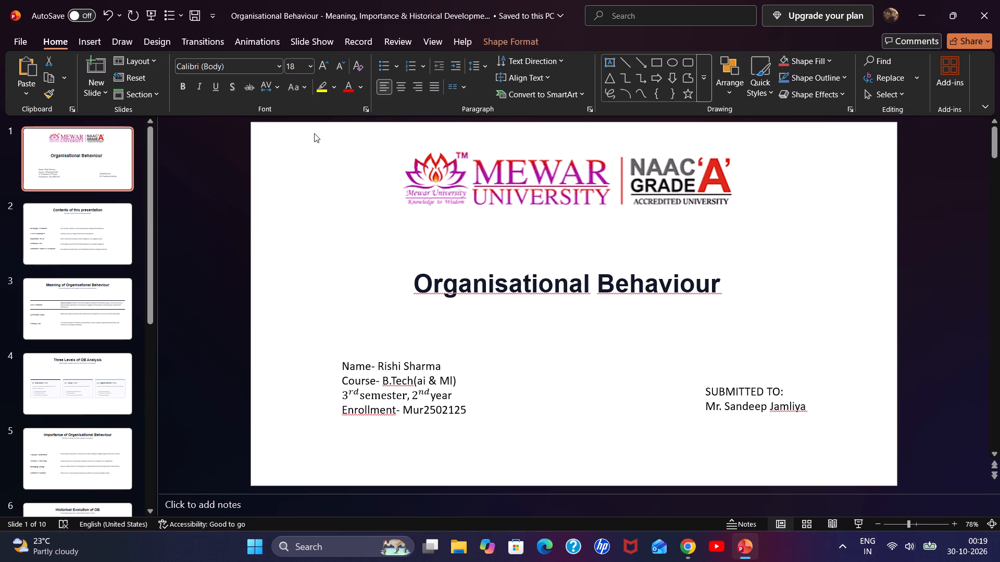
{"action": "left_click", "coordinate": [186, 88]}
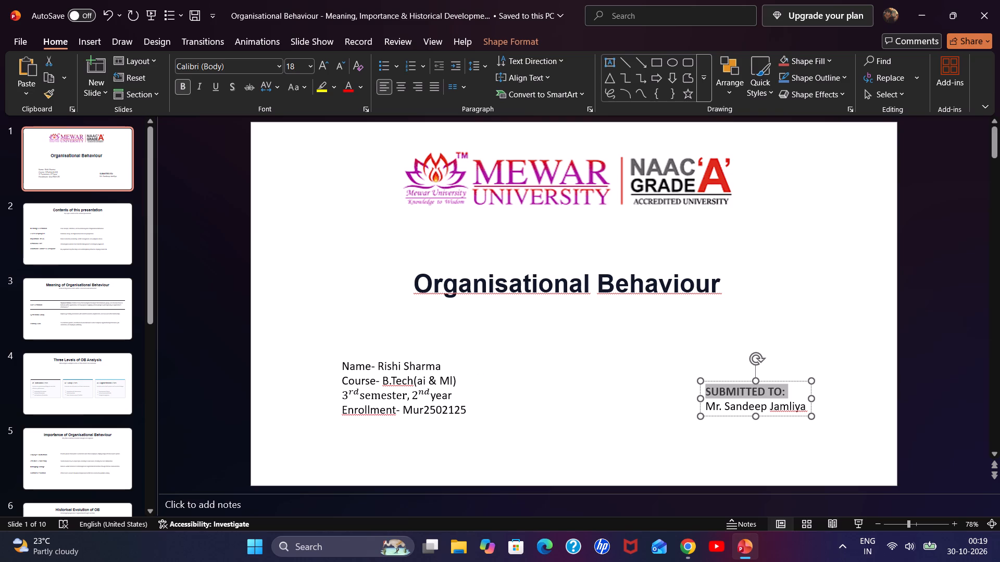
Insert a new first line reading "Submitted by:" above the Name line in the presenter details text box.
{"action": "left_click", "coordinate": [391, 356]}
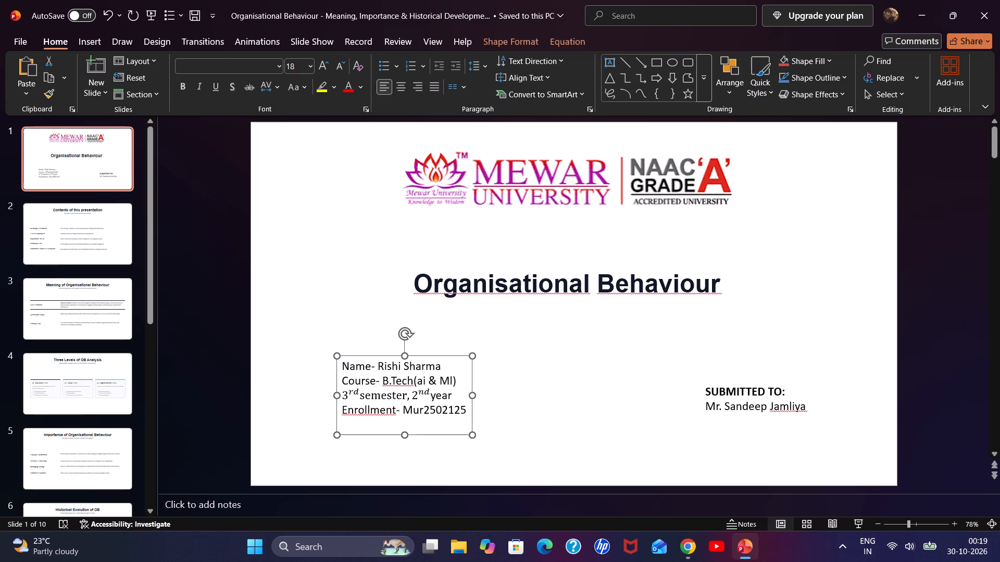
{"action": "left_click", "coordinate": [342, 366]}
{"action": "key", "text": "Return"}
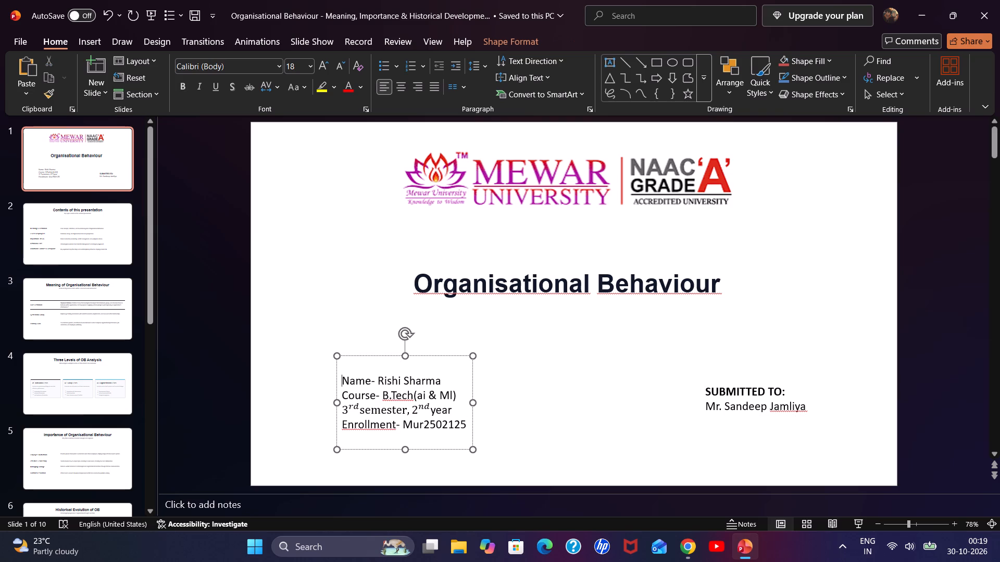
{"action": "left_click", "coordinate": [355, 364]}
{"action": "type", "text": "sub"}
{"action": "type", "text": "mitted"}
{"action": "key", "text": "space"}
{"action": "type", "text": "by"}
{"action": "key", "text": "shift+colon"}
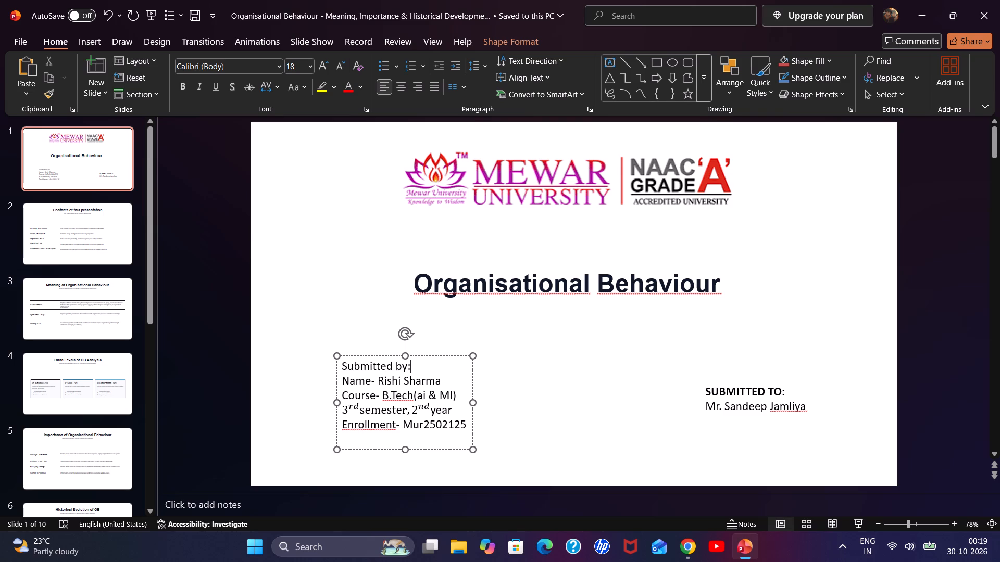
Change the "Submitted by:" heading line to UPPERCASE and make it bold.
{"action": "triple_click", "coordinate": [379, 371]}
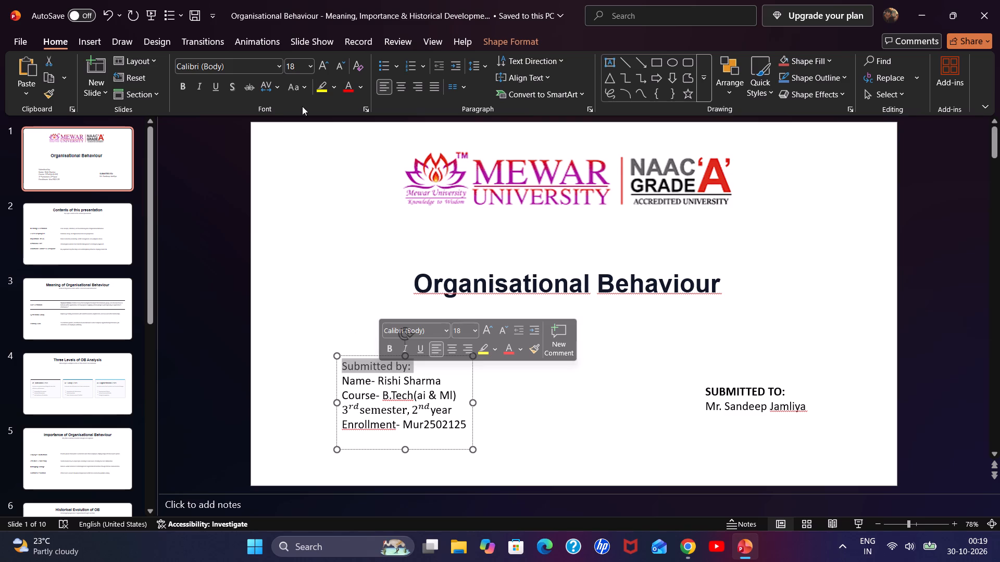
{"action": "left_click", "coordinate": [299, 89]}
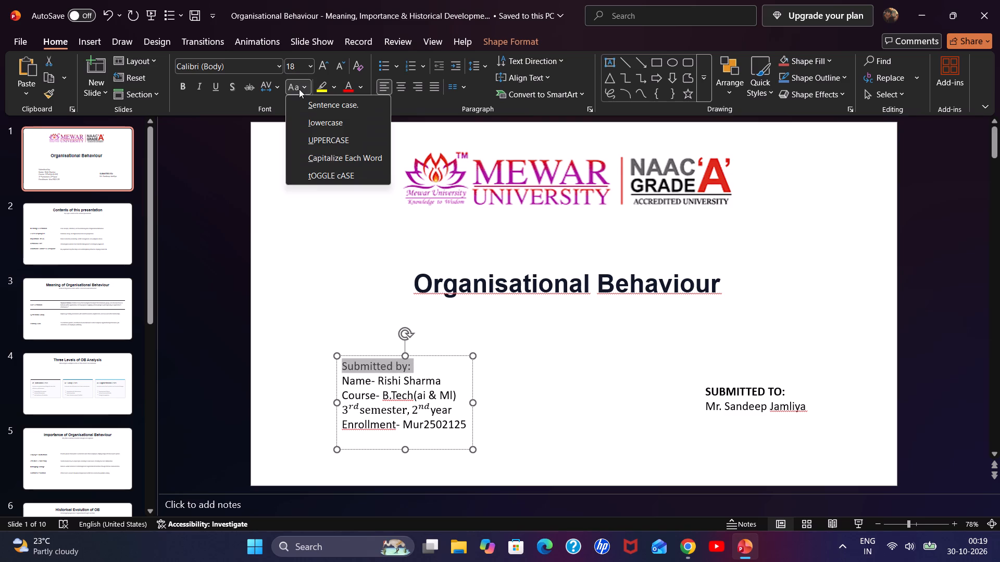
{"action": "left_click", "coordinate": [306, 137]}
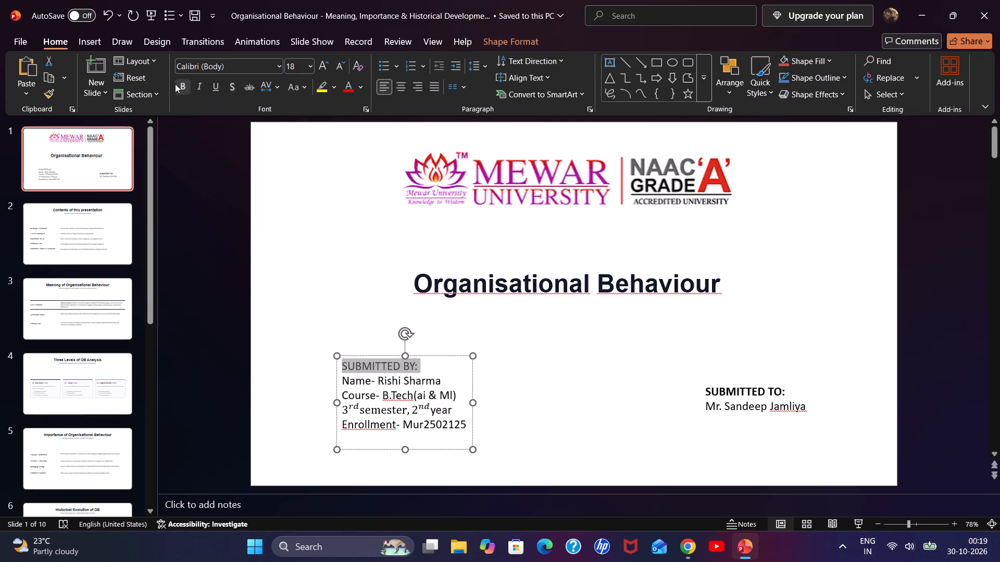
{"action": "left_click", "coordinate": [181, 85]}
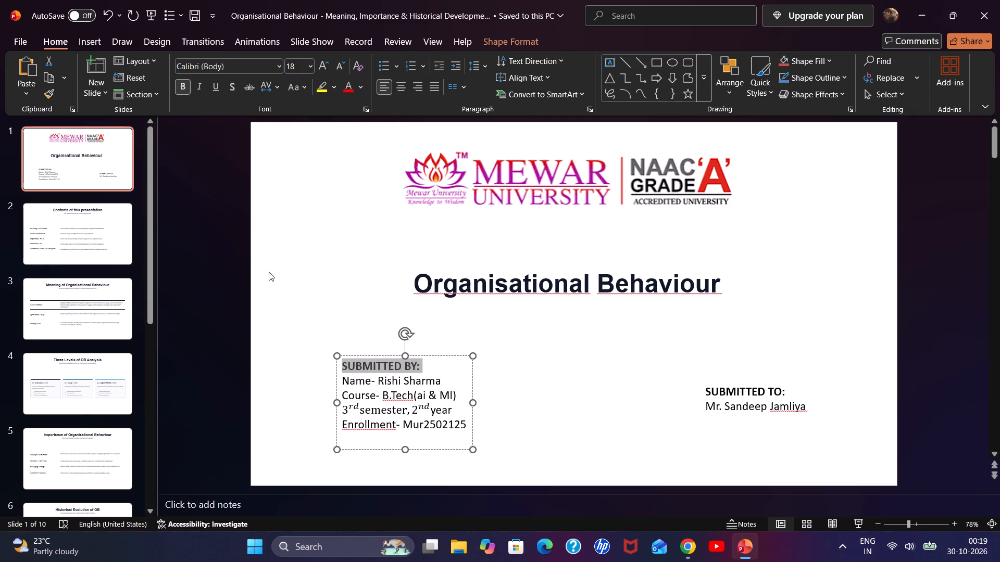
{"action": "left_click", "coordinate": [281, 308]}
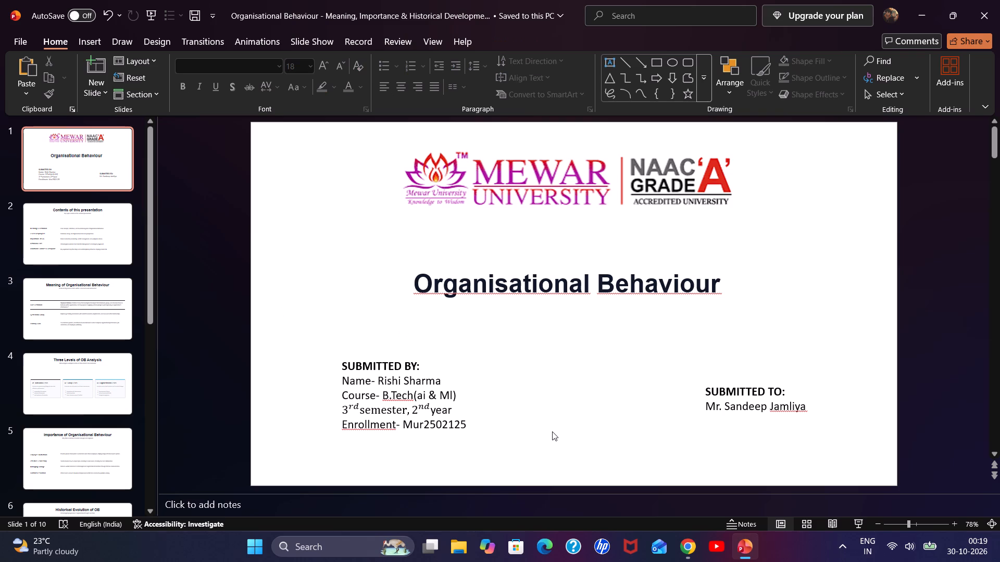
Insert a space between "B.Tech" and "(ai & Ml)" in the Course line of the presenter details.
{"action": "left_click", "coordinate": [410, 400]}
{"action": "left_click", "coordinate": [410, 400]}
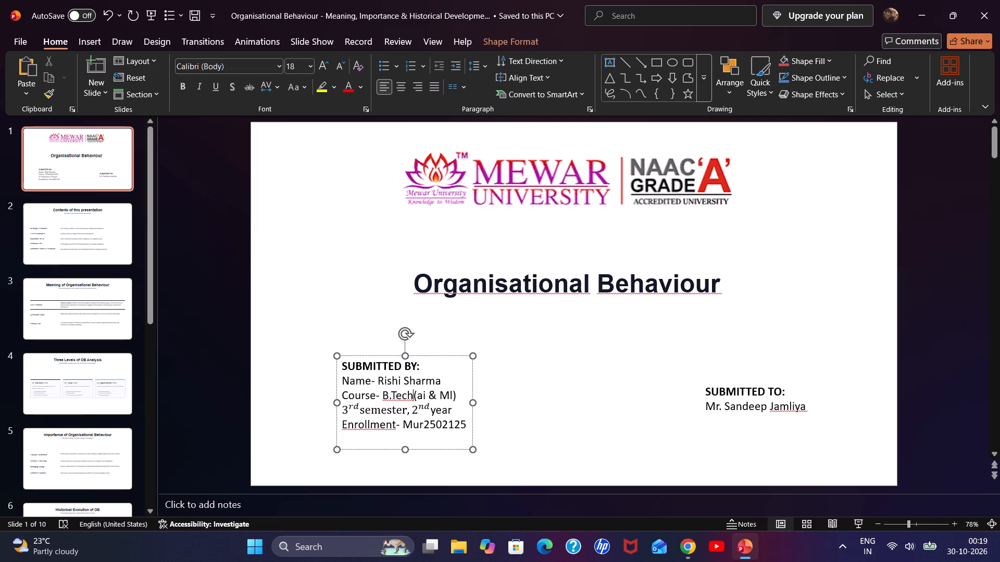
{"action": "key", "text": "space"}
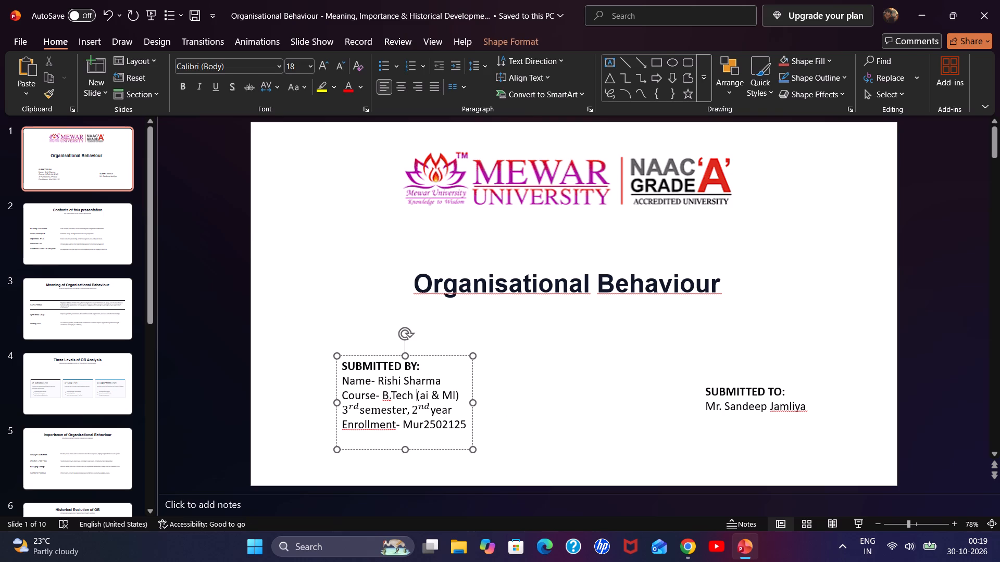
{"action": "left_click", "coordinate": [519, 416]}
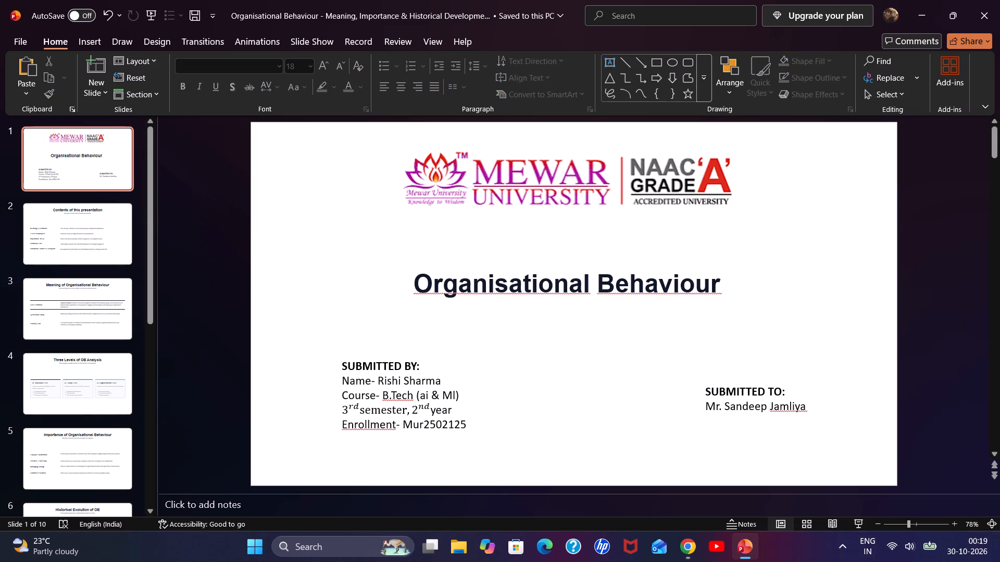
Place a new text box in the blank area between the university logo and the "Organisational Behaviour" title.
{"action": "left_click", "coordinate": [518, 237]}
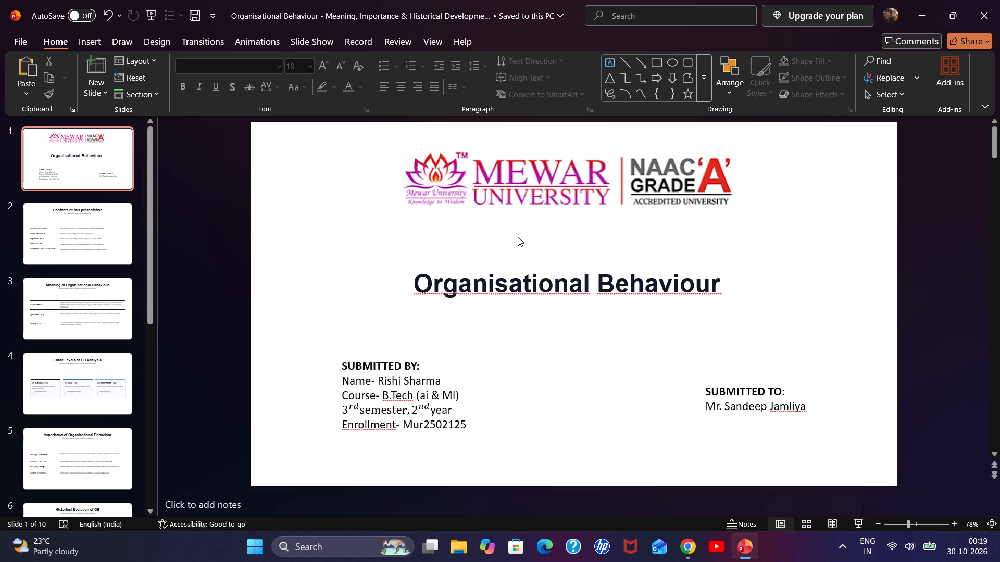
{"action": "double_click", "coordinate": [518, 242]}
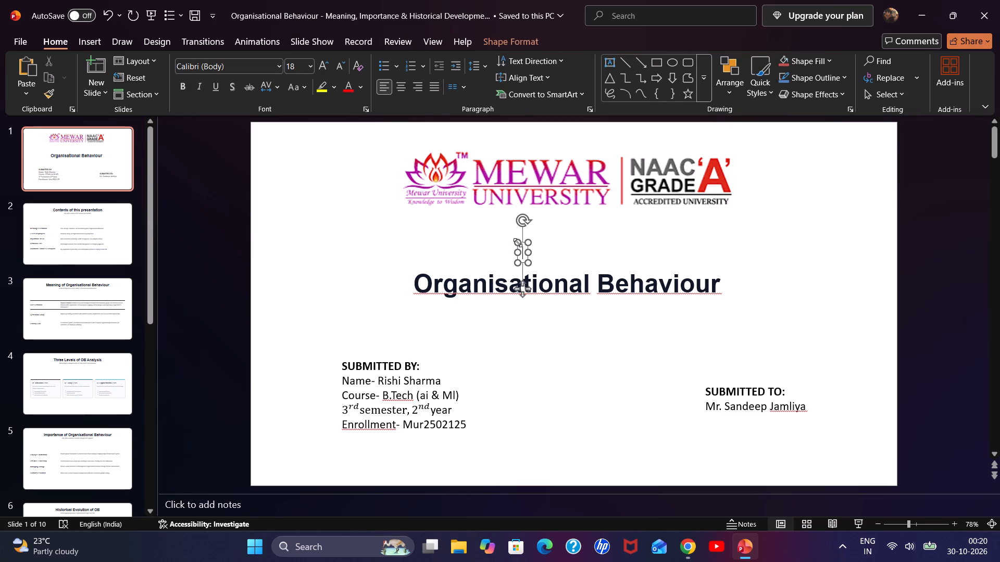
Enter the subtitle "Meaning ,importance & historical development of ob" in the empty text box above the Organisational Behaviour title.
{"action": "type", "text": "mea"}
{"action": "key", "text": "n"}
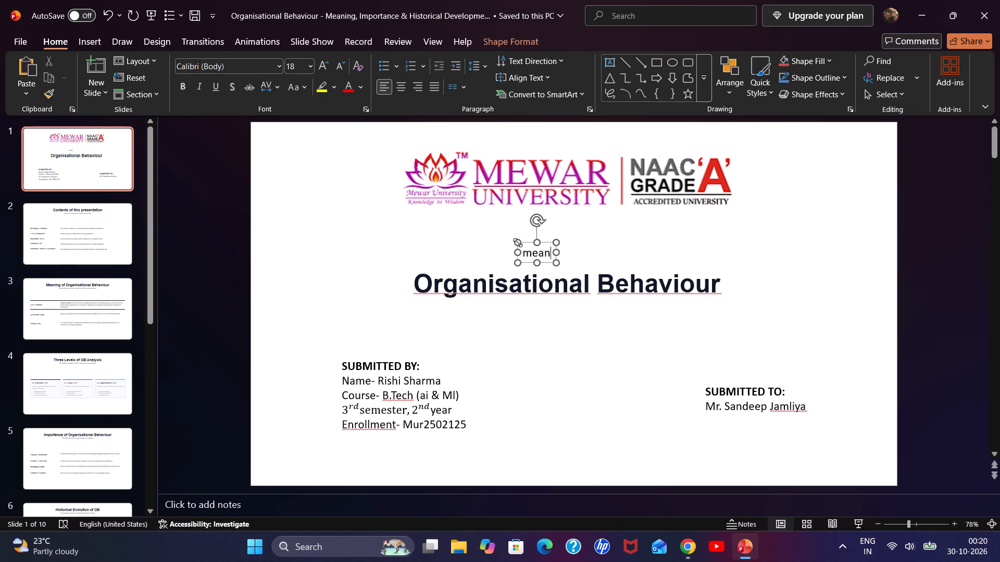
{"action": "type", "text": "ing"}
{"action": "key", "text": "space"}
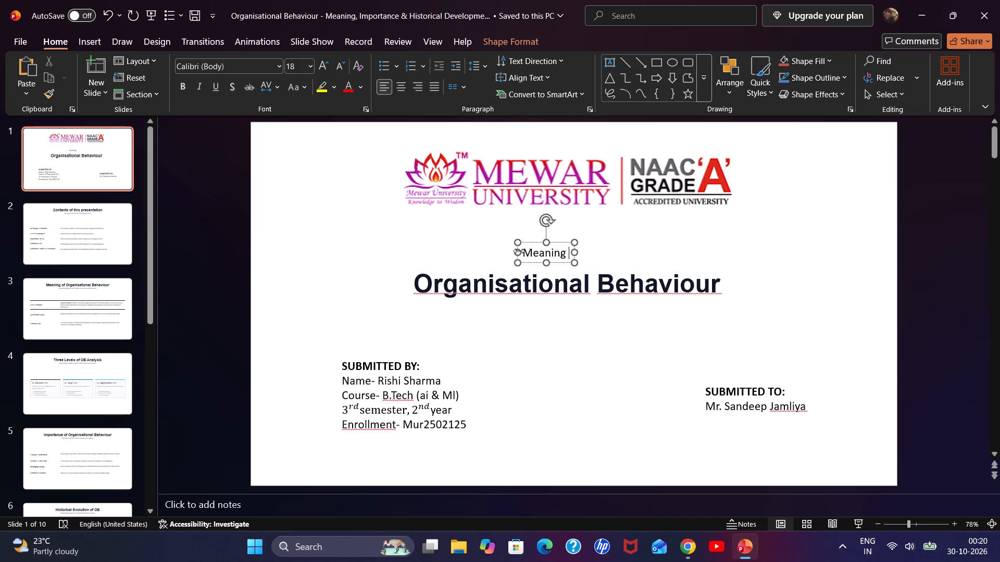
{"action": "key", "text": "comma"}
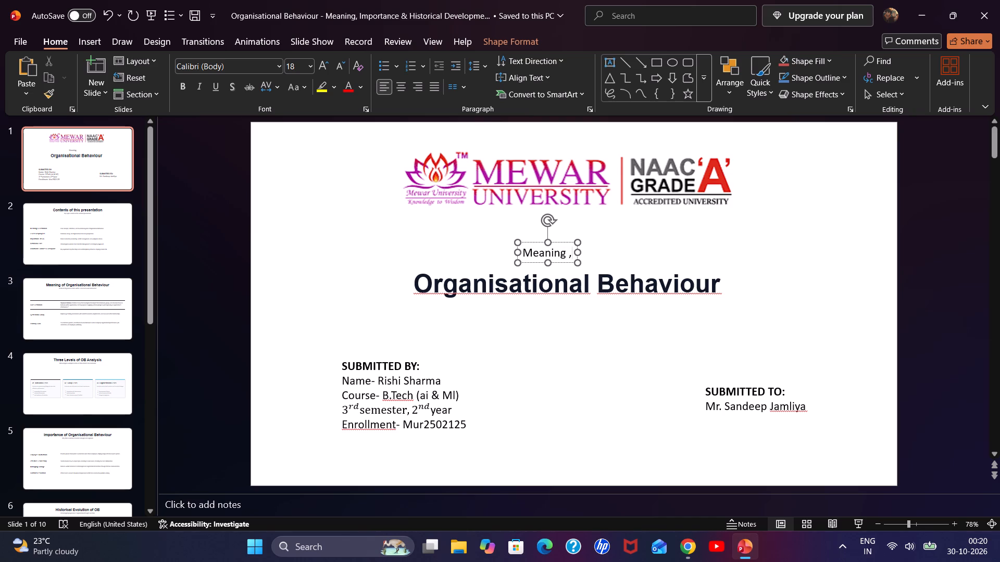
{"action": "type", "text": "imporat"}
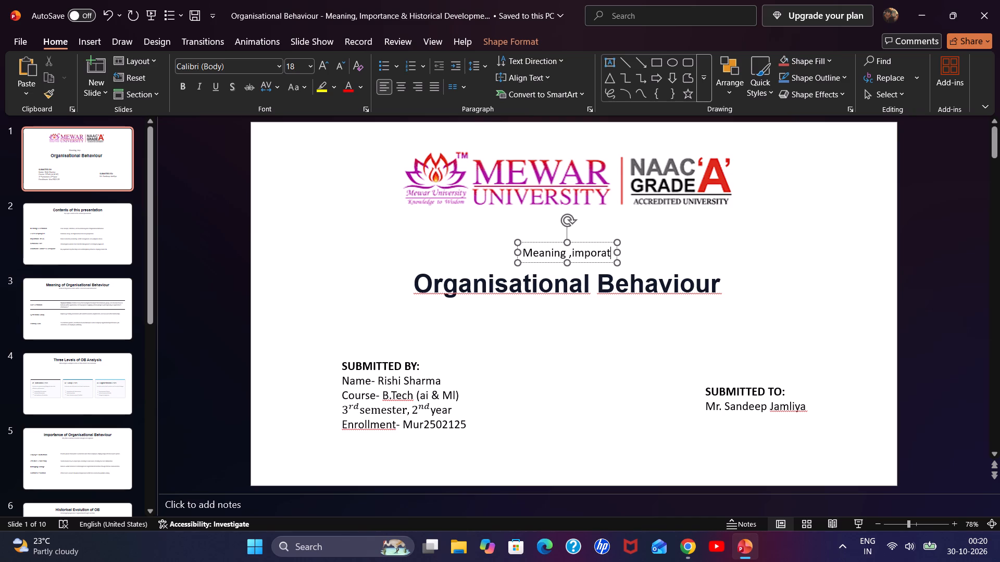
{"action": "key", "text": "BackSpace"}
{"action": "key", "text": "BackSpace"}
{"action": "type", "text": "tance"}
{"action": "key", "text": "space"}
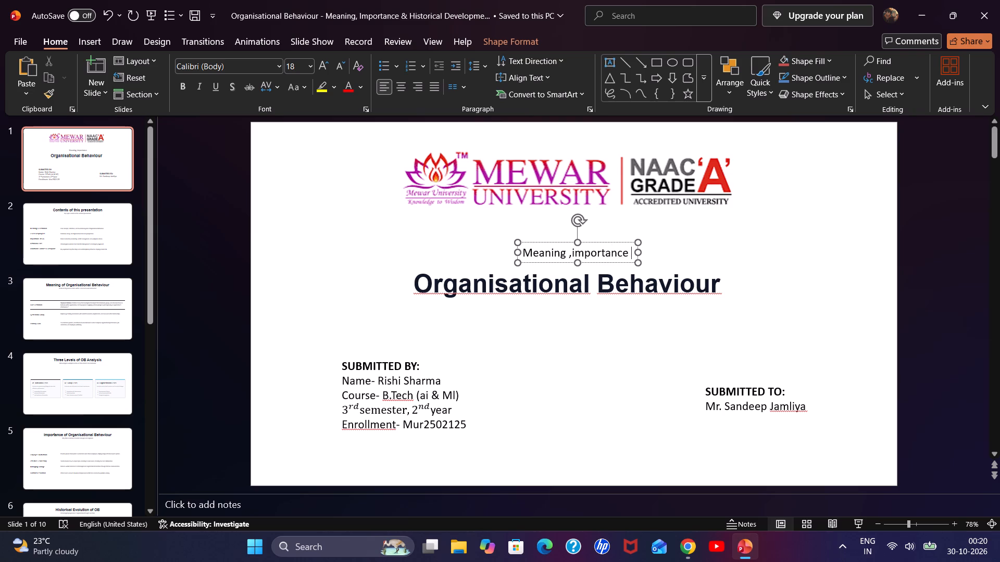
{"action": "key", "text": "shift+ampersand"}
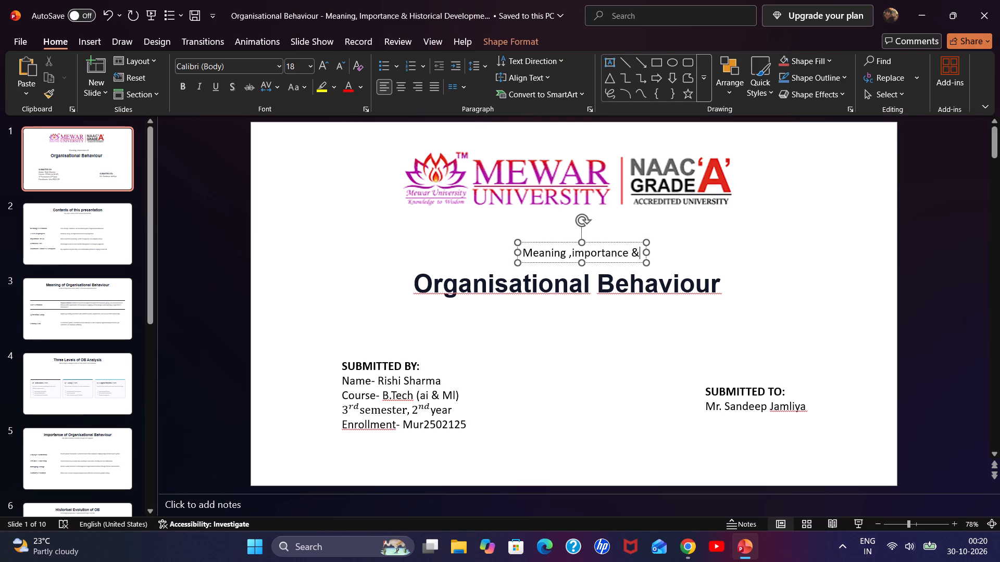
{"action": "key", "text": "space"}
{"action": "type", "text": "histr"}
{"action": "type", "text": "ical"}
{"action": "key", "text": "BackSpace"}
{"action": "key", "text": "BackSpace"}
{"action": "key", "text": "BackSpace"}
{"action": "key", "text": "BackSpace"}
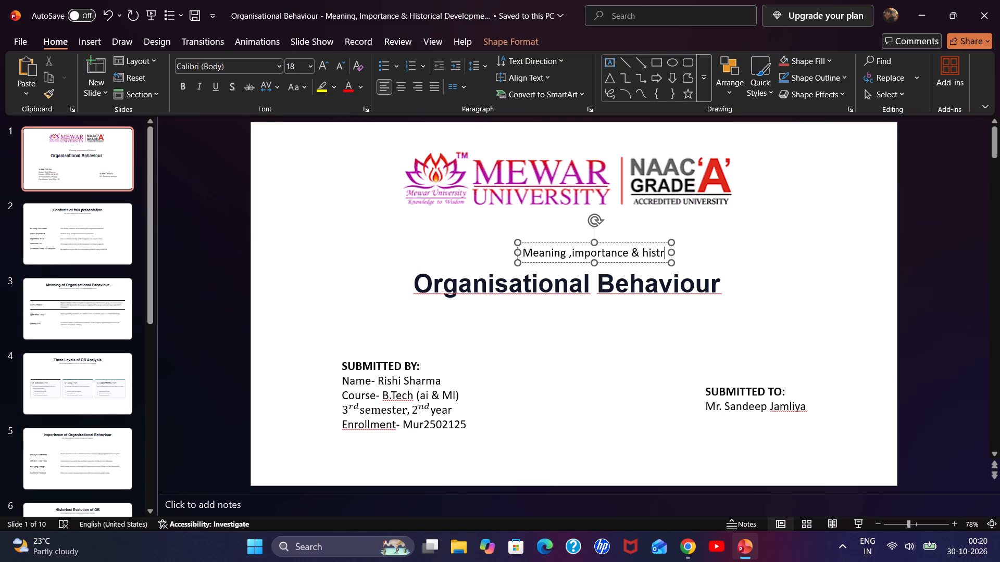
{"action": "key", "text": "BackSpace"}
{"action": "type", "text": "orical"}
{"action": "key", "text": "space"}
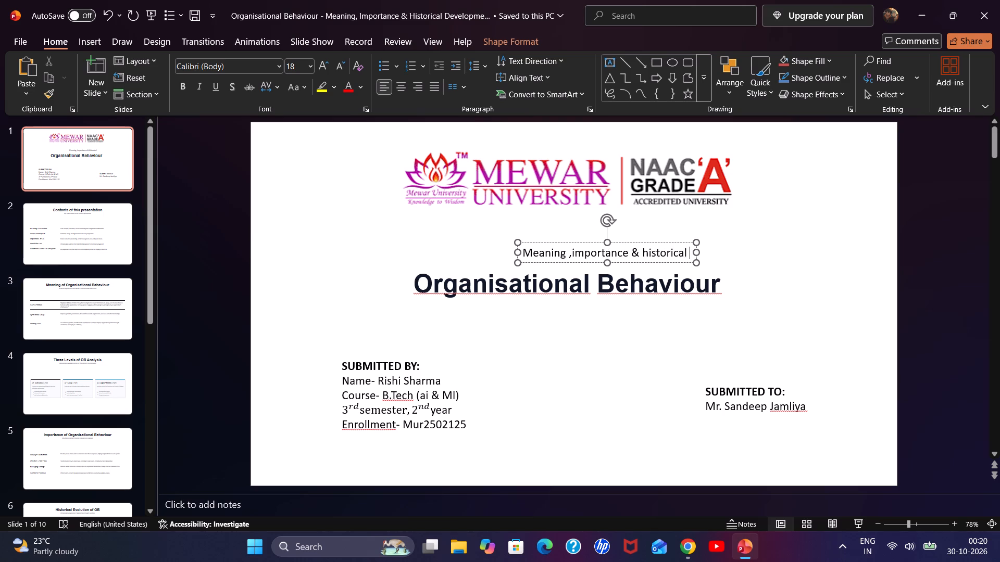
{"action": "type", "text": "develop"}
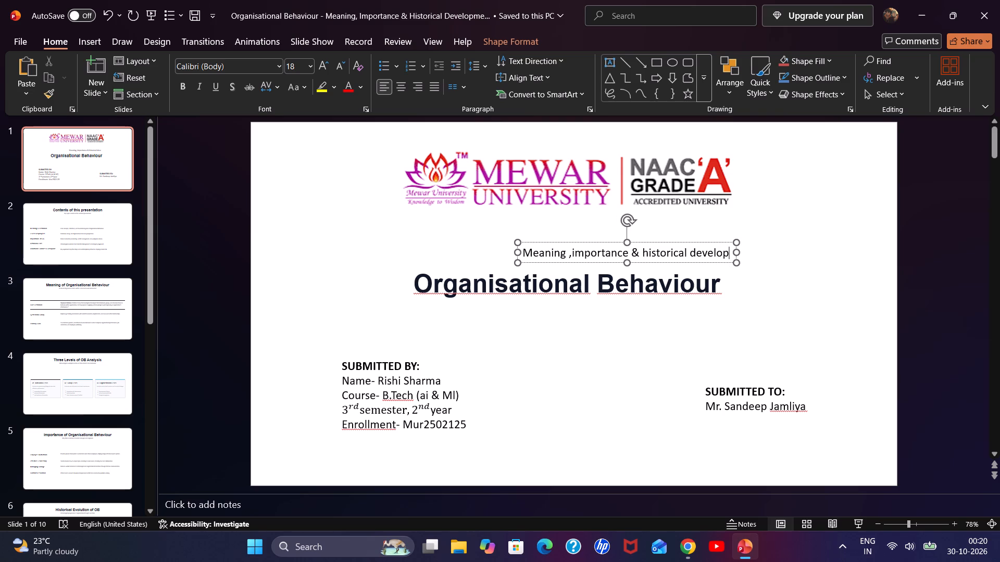
{"action": "type", "text": "ment"}
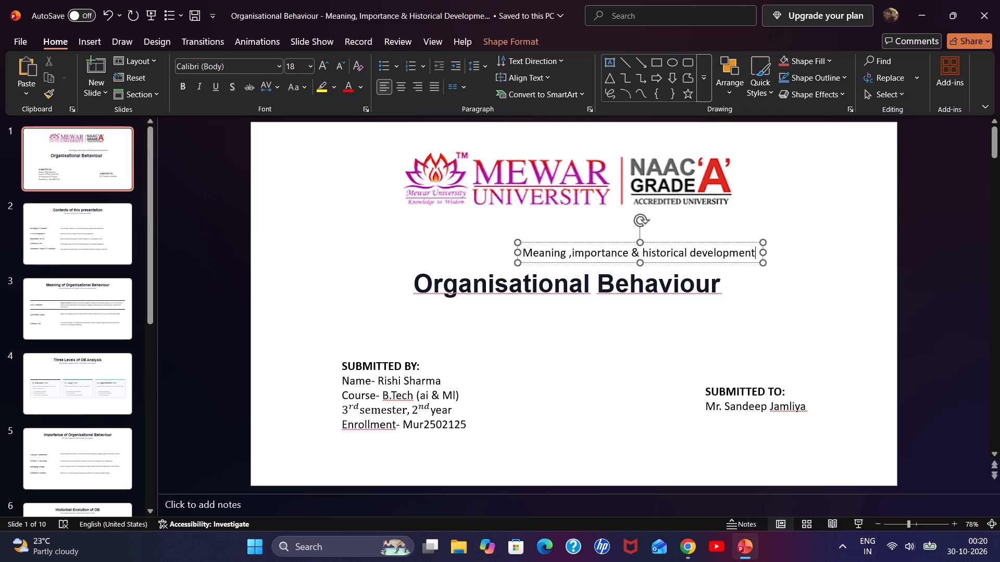
{"action": "key", "text": "space"}
{"action": "type", "text": "of"}
{"action": "key", "text": "space"}
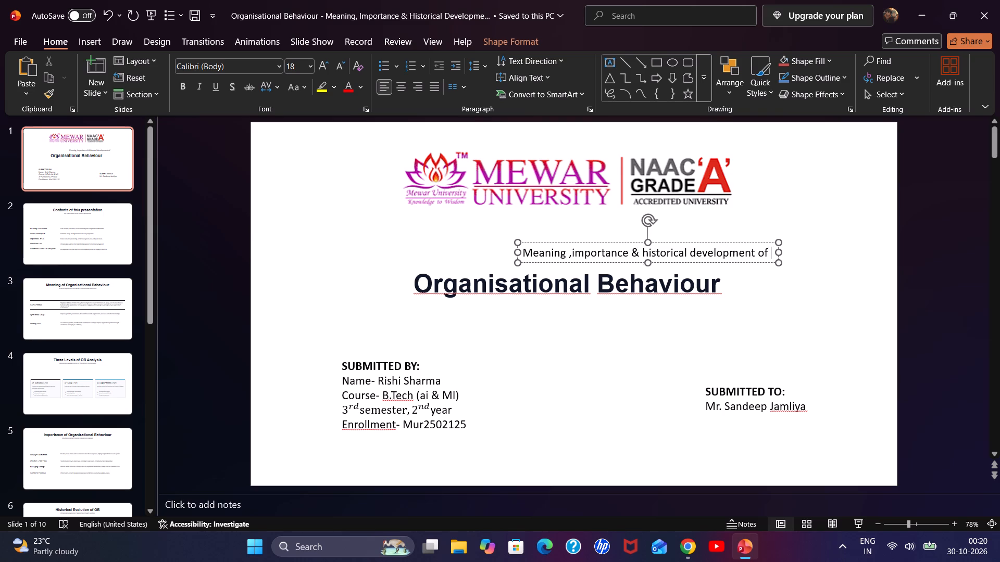
{"action": "type", "text": "ob"}
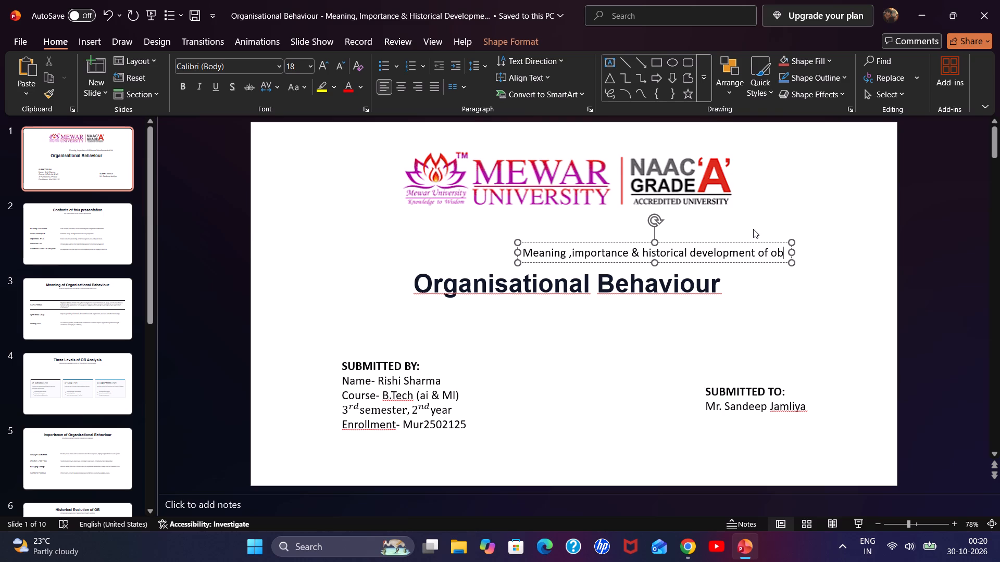
Change the case of the whole subtitle line to Capitalize Each Word.
{"action": "left_click_drag", "start_coordinate": [783, 254], "coordinate": [564, 243]}
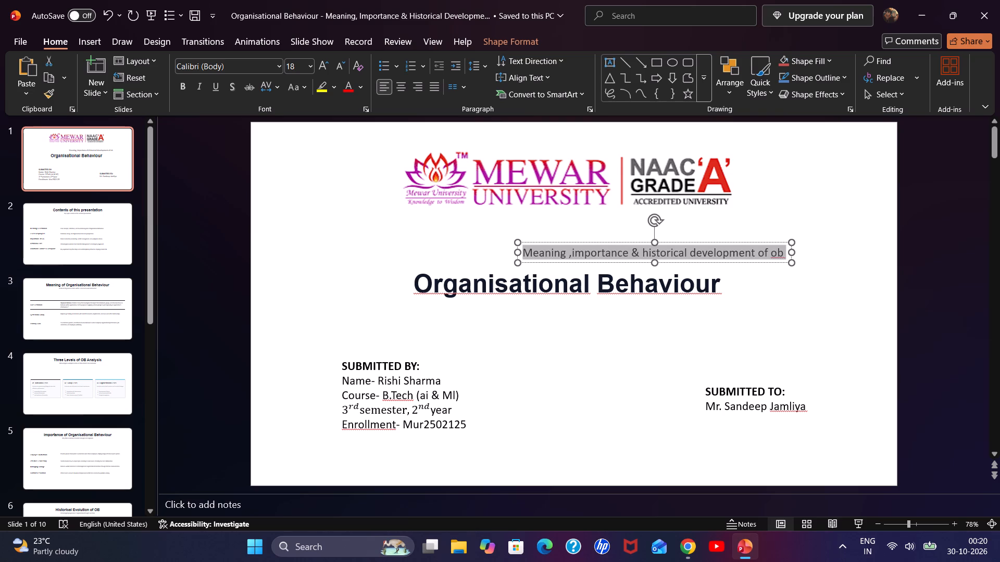
{"action": "left_click_drag", "start_coordinate": [564, 243], "coordinate": [517, 245]}
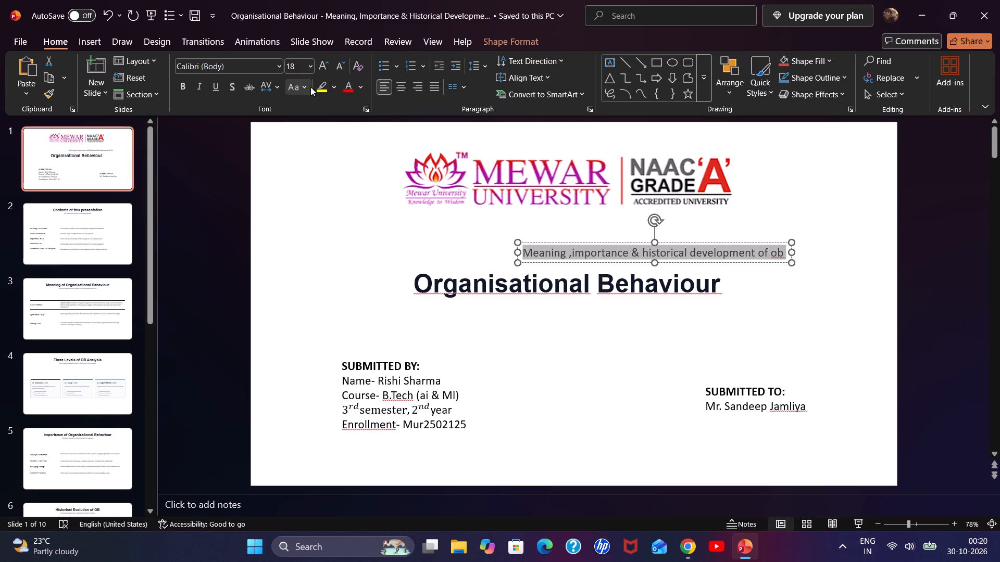
{"action": "left_click", "coordinate": [305, 87]}
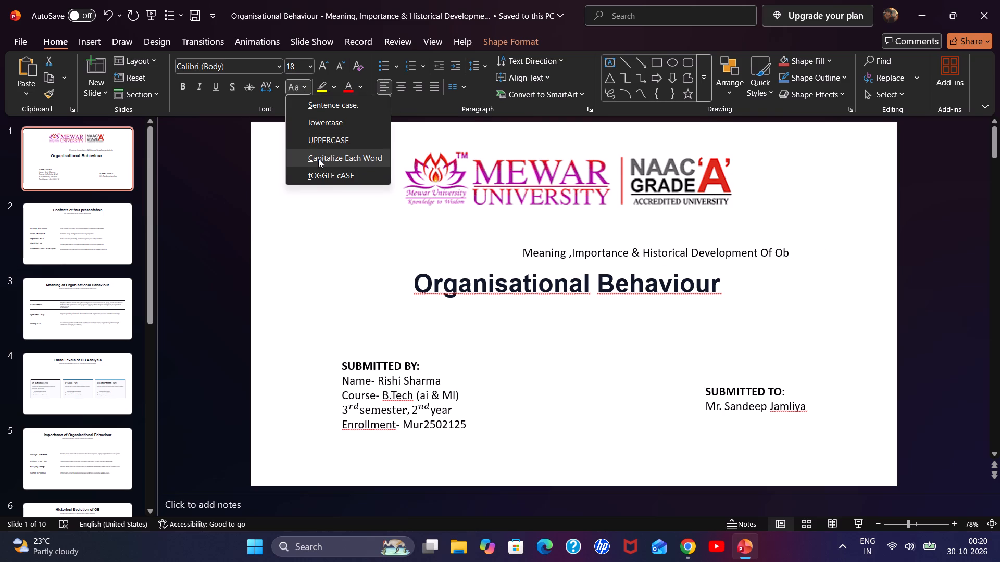
{"action": "left_click", "coordinate": [318, 159]}
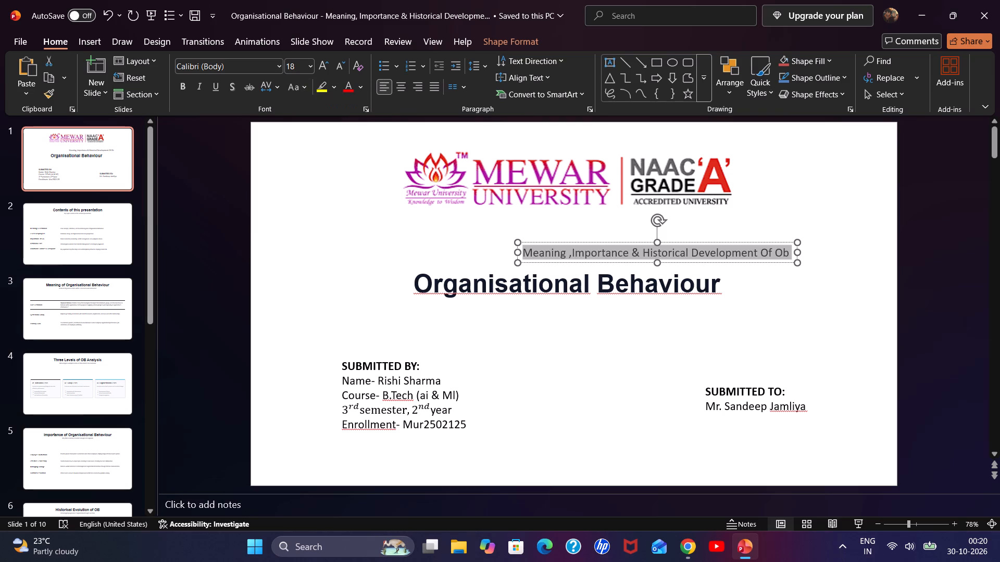
Correct the abbreviation at the end of the subtitle to read "O.B".
{"action": "left_click", "coordinate": [786, 249]}
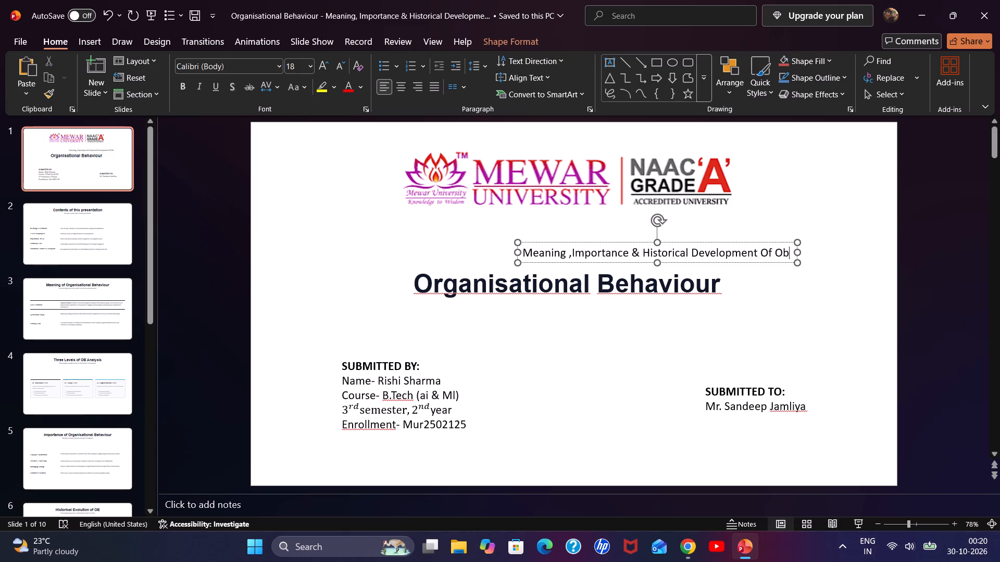
{"action": "key", "text": "BackSpace"}
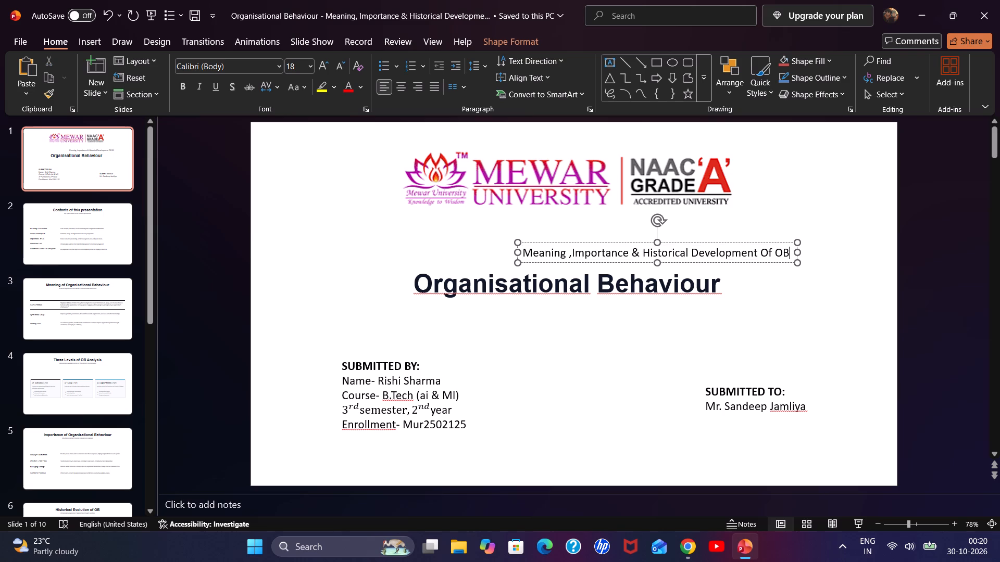
{"action": "left_click", "coordinate": [782, 254]}
{"action": "key", "text": "period"}
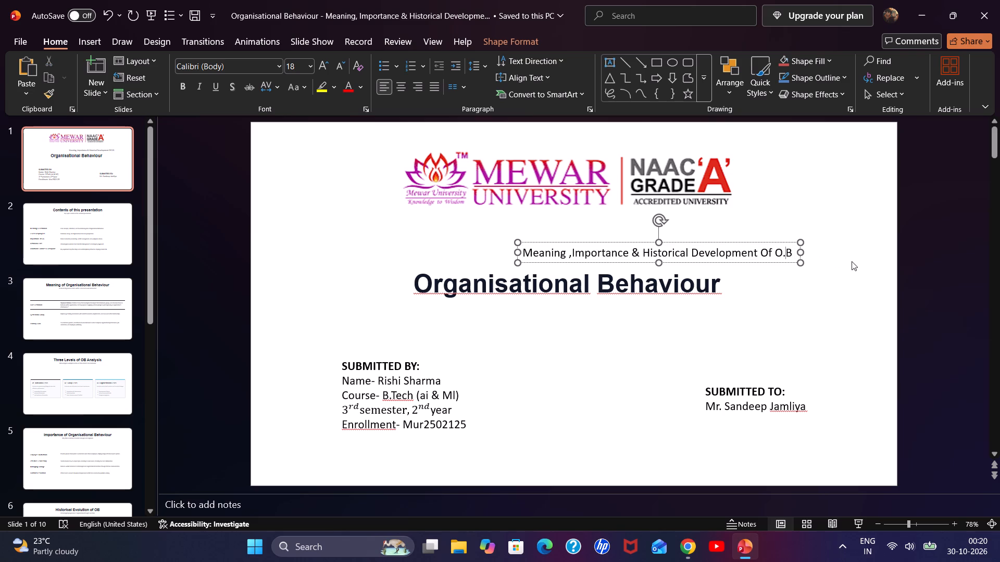
Move the subtitle text box left and slightly up so it sits roughly centred above the title.
{"action": "left_click", "coordinate": [764, 290]}
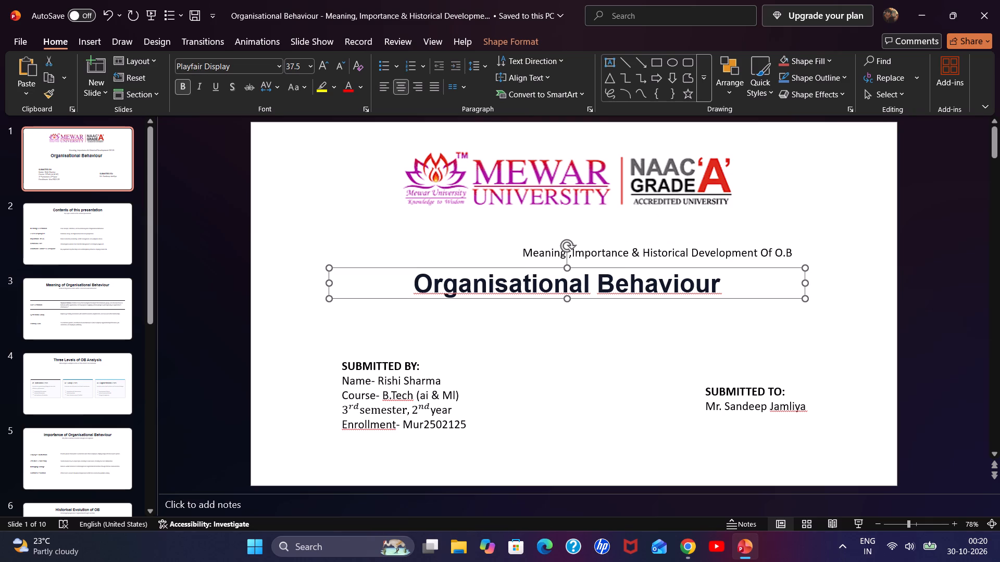
{"action": "left_click", "coordinate": [705, 257]}
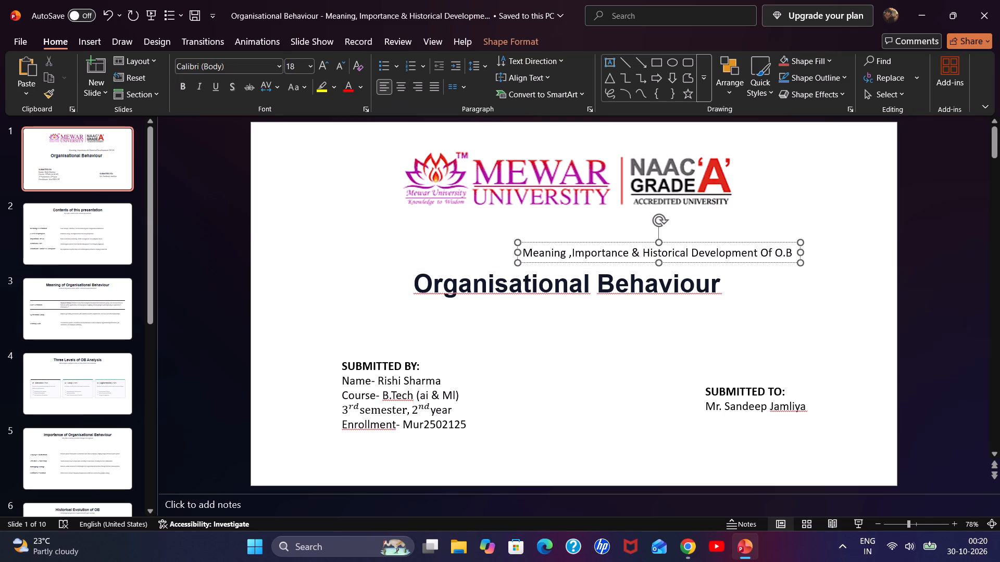
{"action": "left_click_drag", "start_coordinate": [679, 241], "coordinate": [600, 239]}
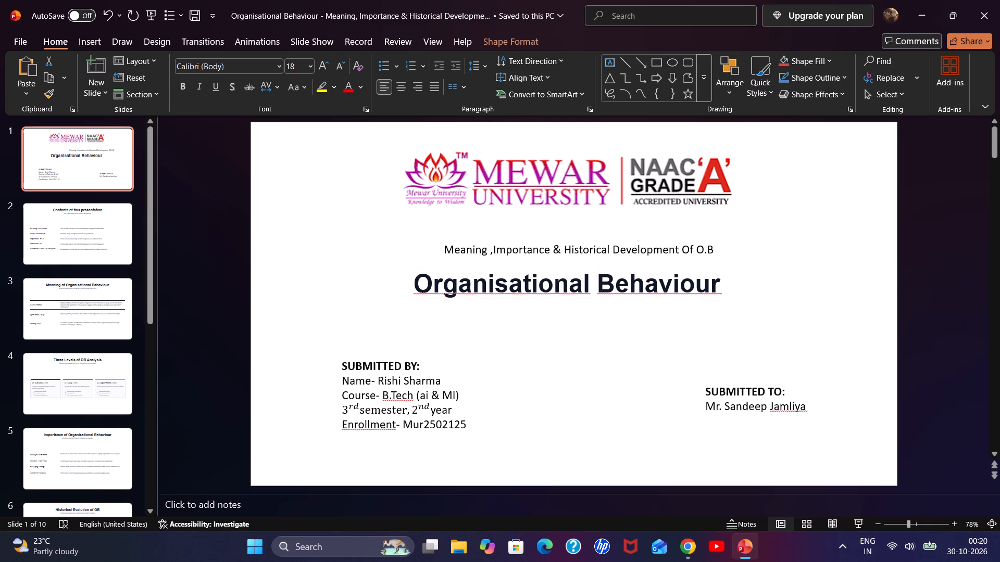
{"action": "left_click_drag", "start_coordinate": [600, 239], "coordinate": [598, 237]}
Format the subtitle text as 20 pt, bold and dark orange.
{"action": "triple_click", "coordinate": [581, 249]}
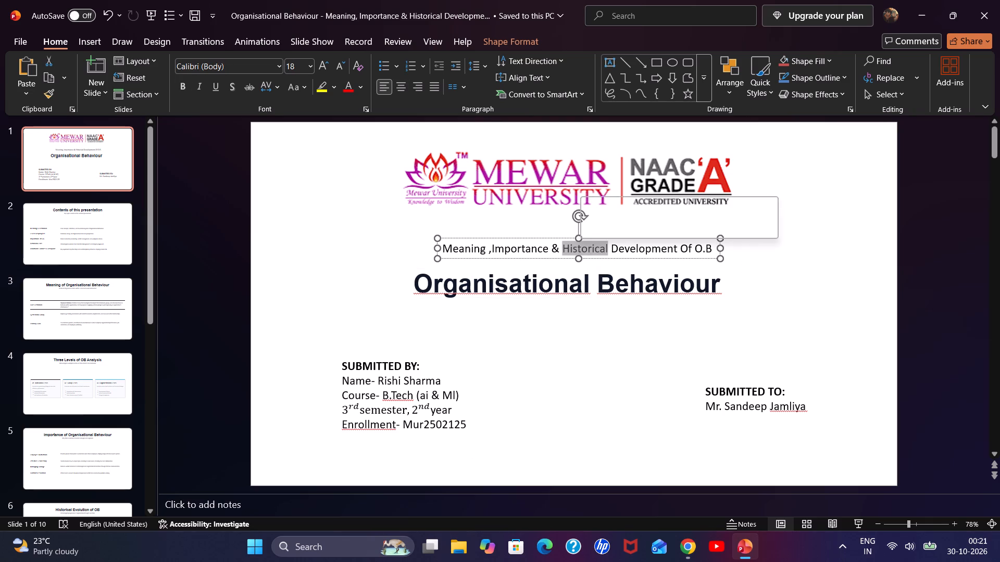
{"action": "left_click", "coordinate": [309, 70]}
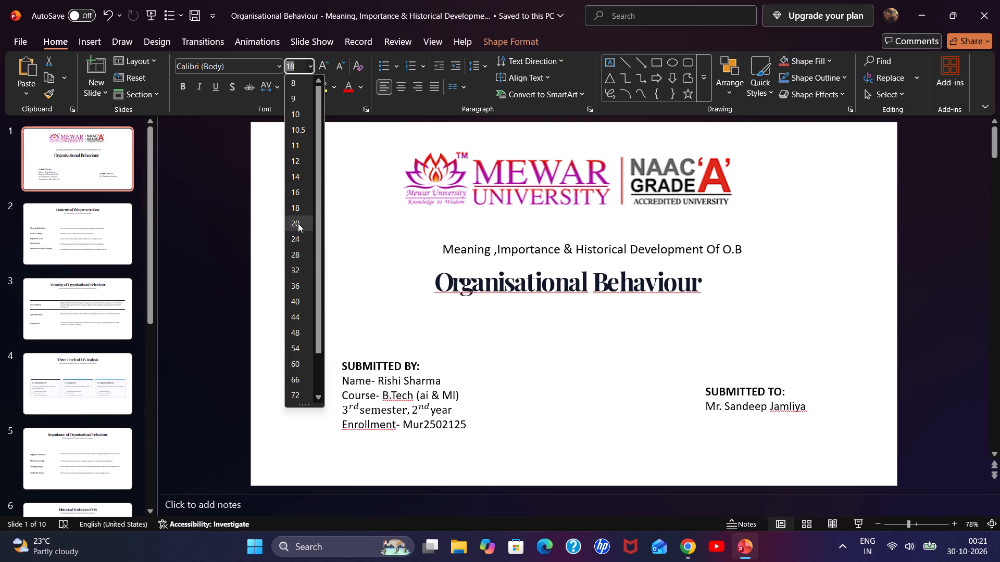
{"action": "left_click", "coordinate": [298, 223]}
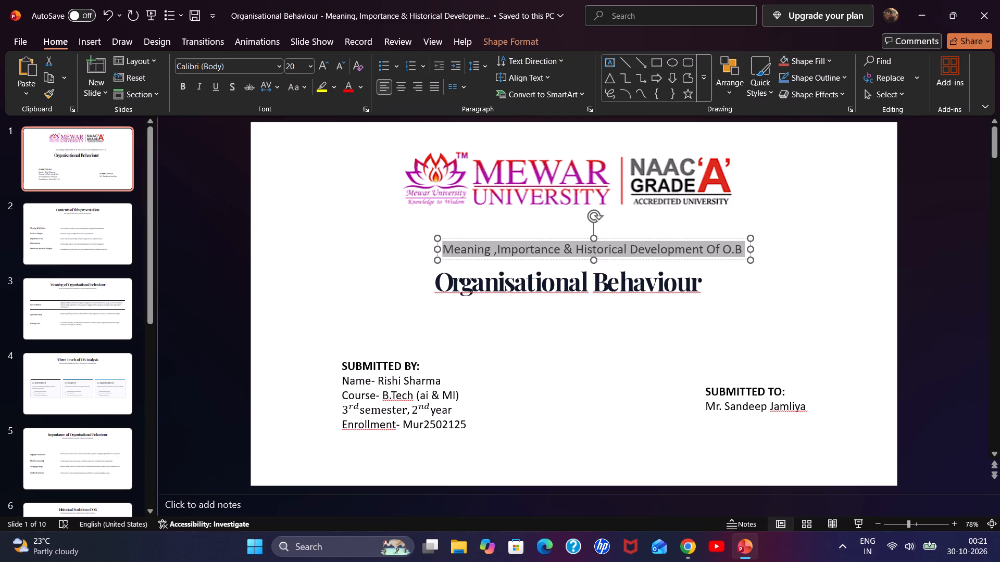
{"action": "left_click", "coordinate": [180, 87]}
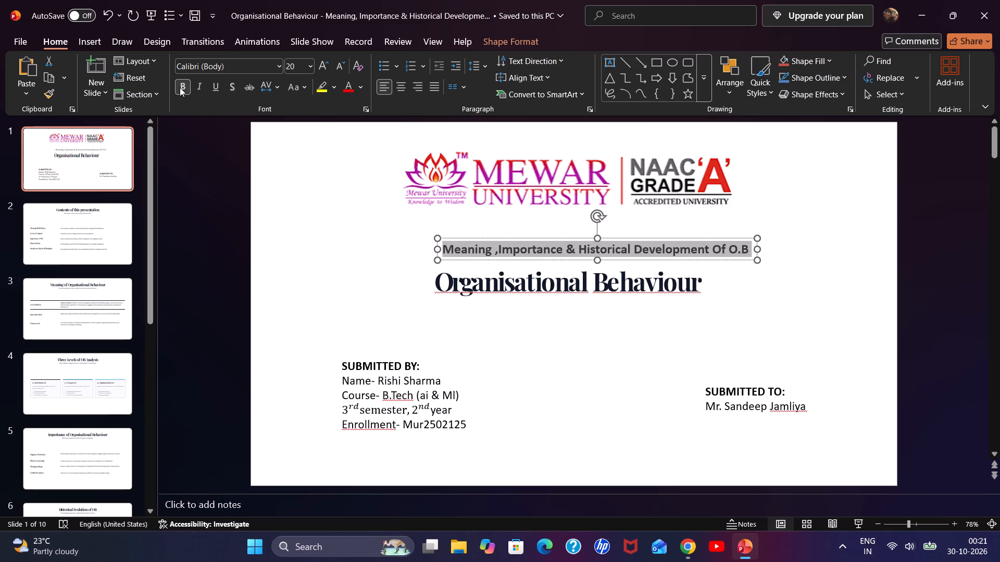
{"action": "left_click", "coordinate": [360, 87]}
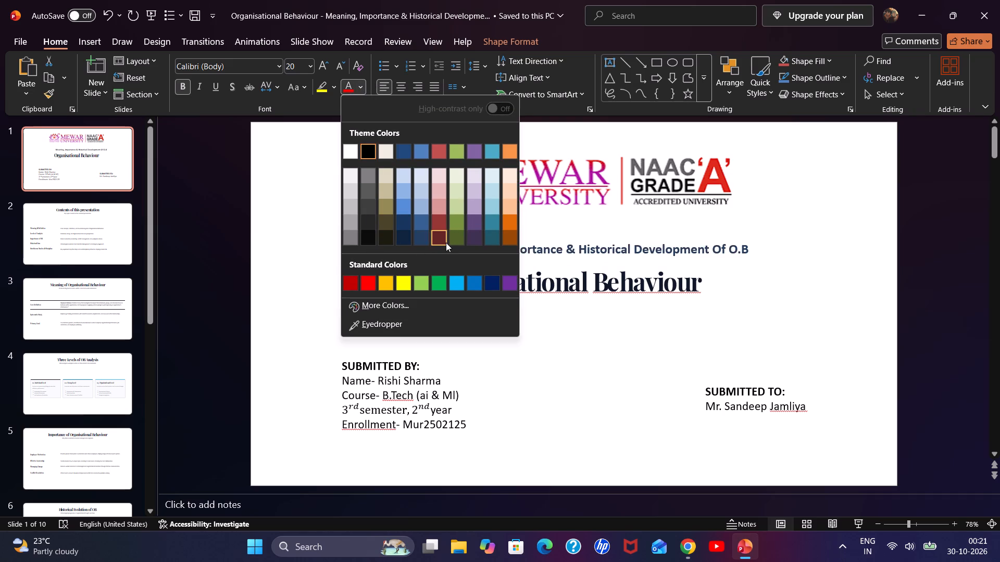
{"action": "left_click", "coordinate": [509, 227]}
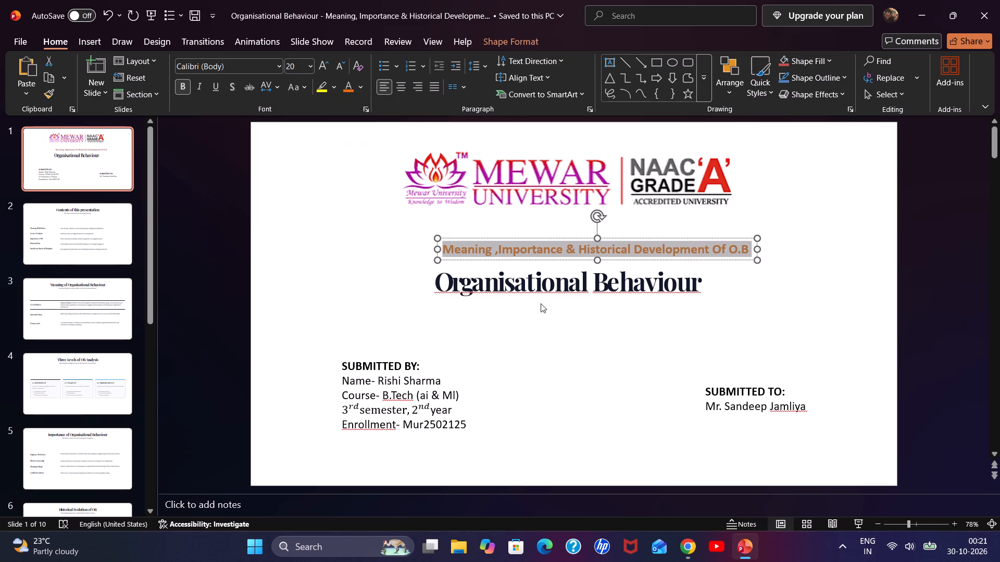
{"action": "left_click", "coordinate": [552, 360]}
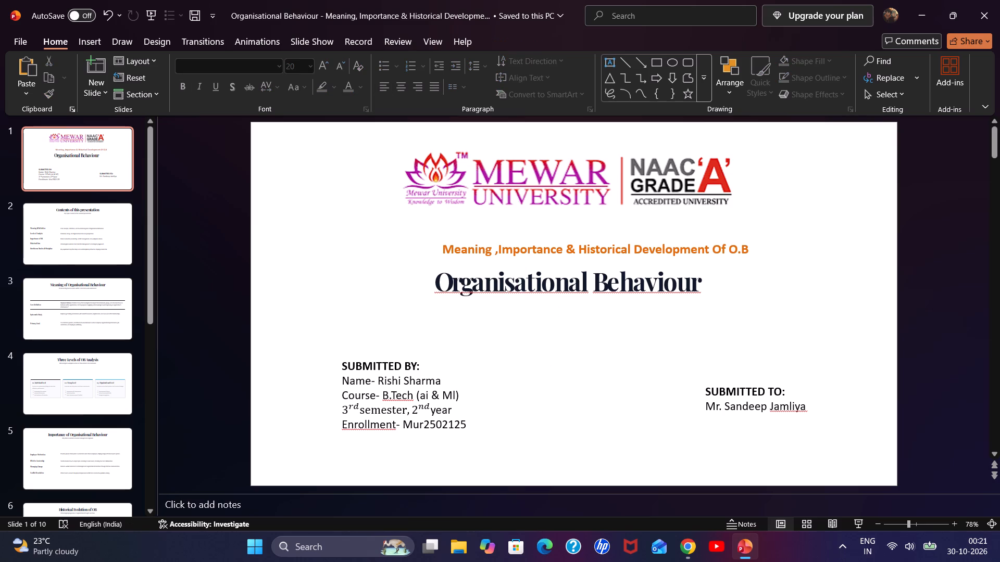
Shift the subtitle text box to the slide's horizontal centre, just above the Organisational Behaviour title.
{"action": "left_click", "coordinate": [556, 252]}
{"action": "left_click_drag", "start_coordinate": [563, 237], "coordinate": [541, 236]}
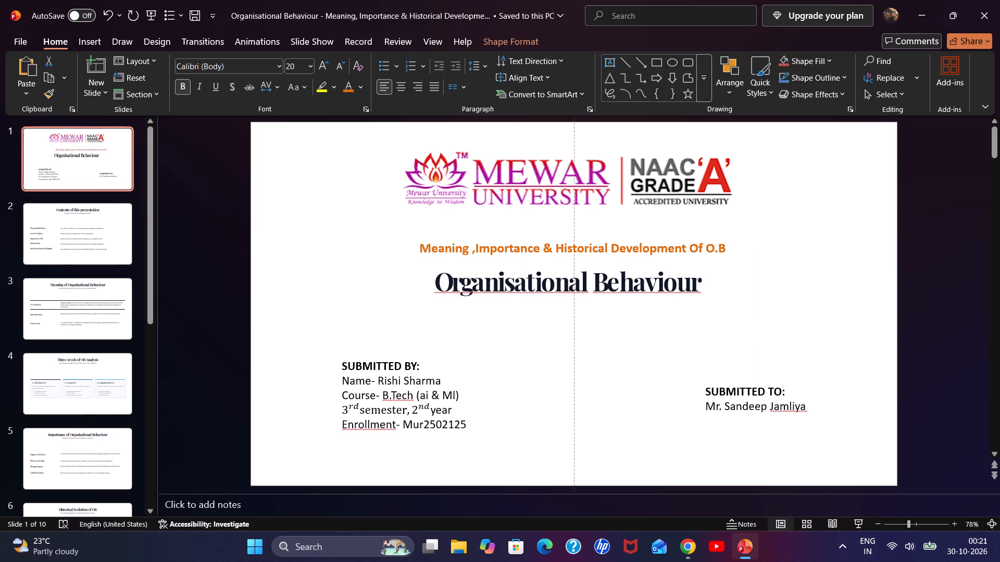
{"action": "left_click_drag", "start_coordinate": [541, 236], "coordinate": [539, 236]}
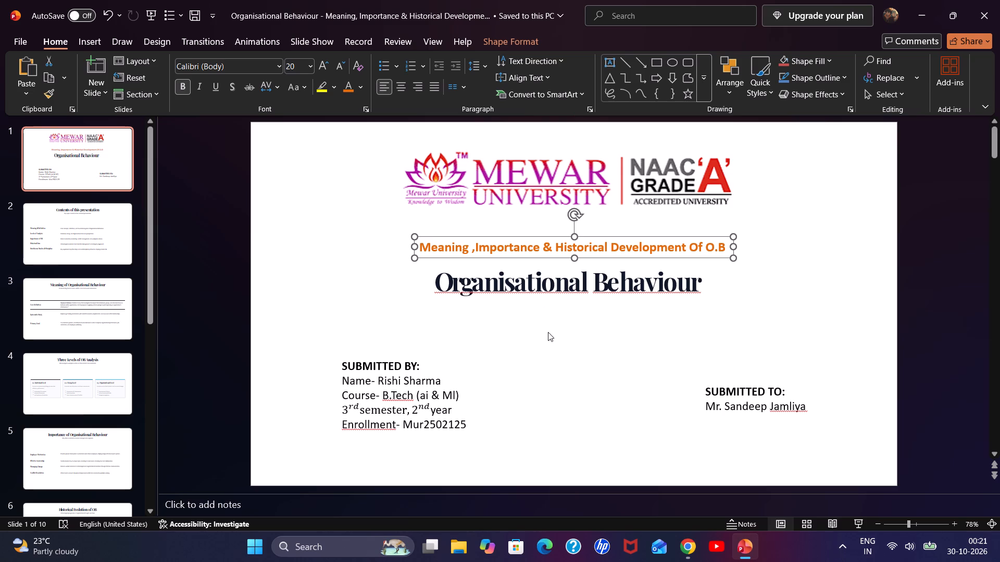
{"action": "left_click", "coordinate": [548, 332]}
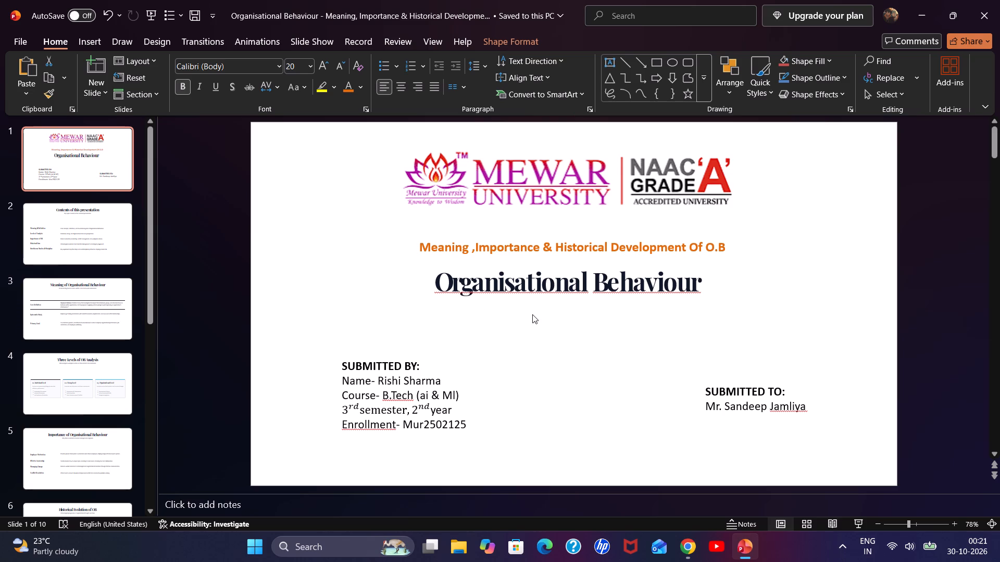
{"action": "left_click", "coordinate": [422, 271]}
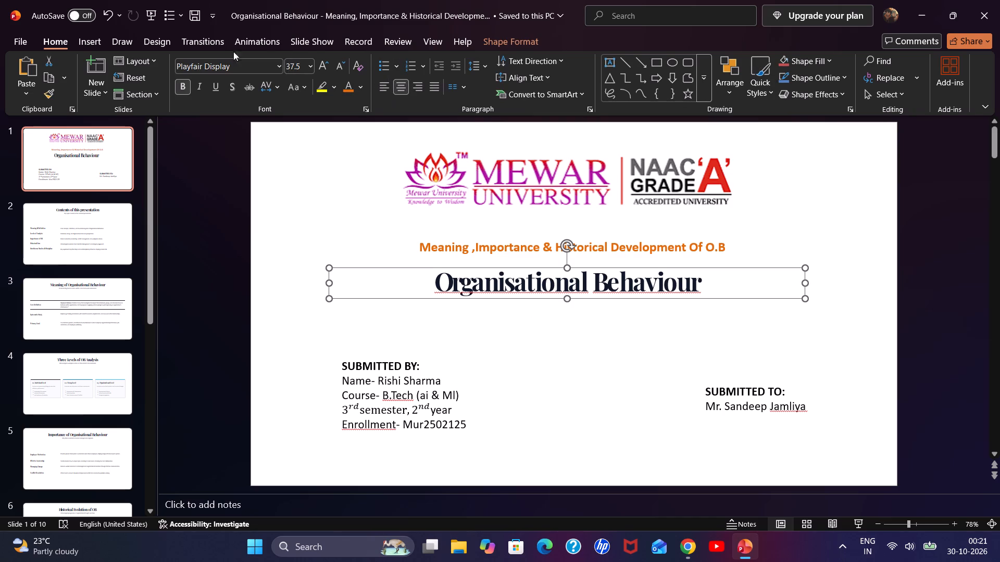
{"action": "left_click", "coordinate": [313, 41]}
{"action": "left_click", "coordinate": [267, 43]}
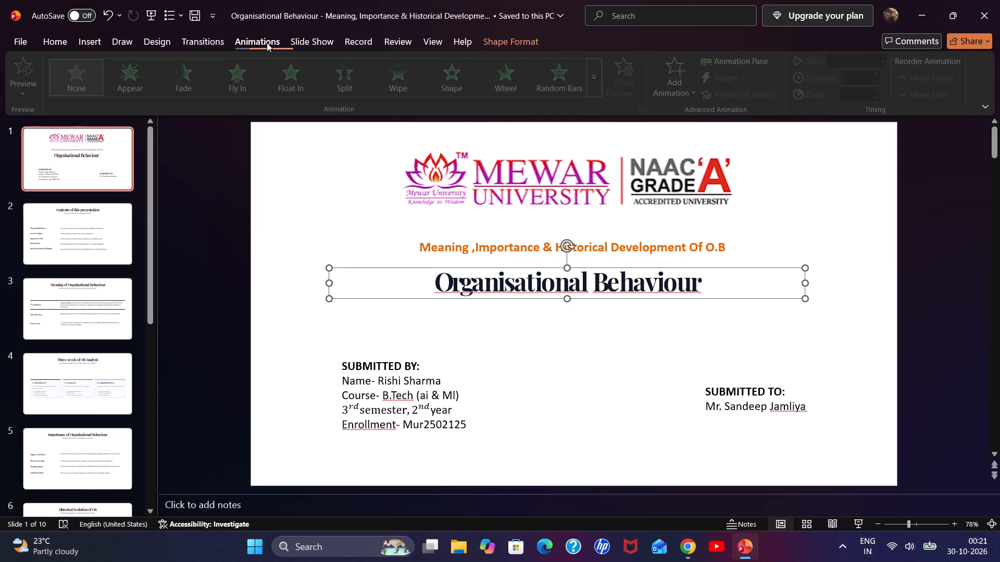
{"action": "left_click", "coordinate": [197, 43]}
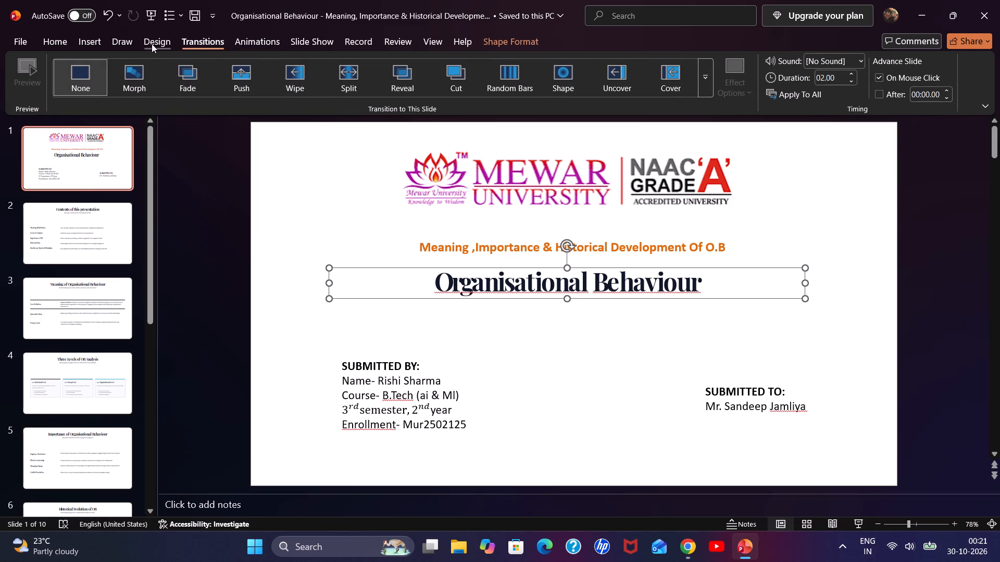
Draw a rounded rectangle about 20.4 cm wide and 2.8 cm high over the Organisational Behaviour title.
{"action": "left_click", "coordinate": [152, 44]}
{"action": "left_click", "coordinate": [90, 38]}
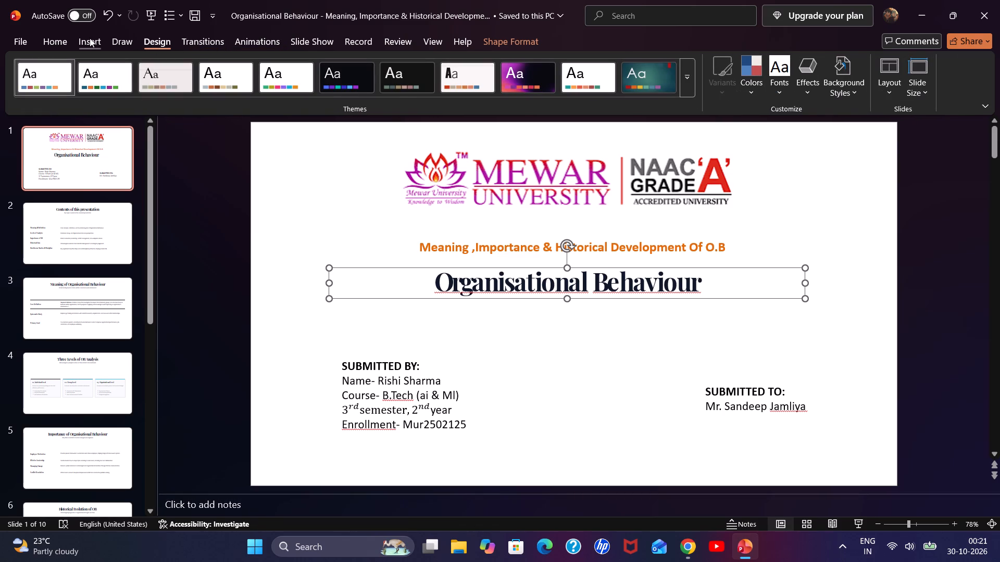
{"action": "left_click", "coordinate": [42, 38]}
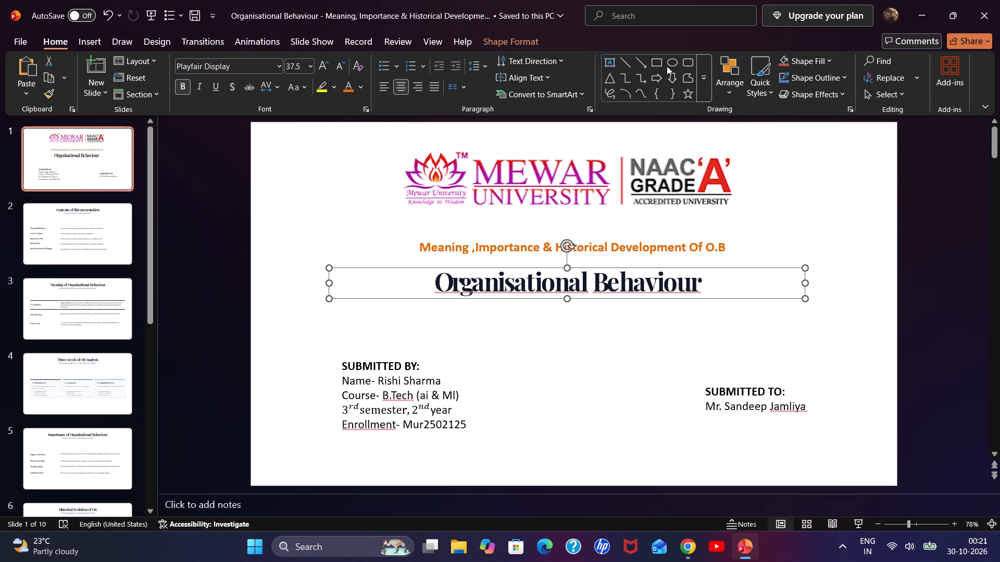
{"action": "left_click", "coordinate": [696, 62]}
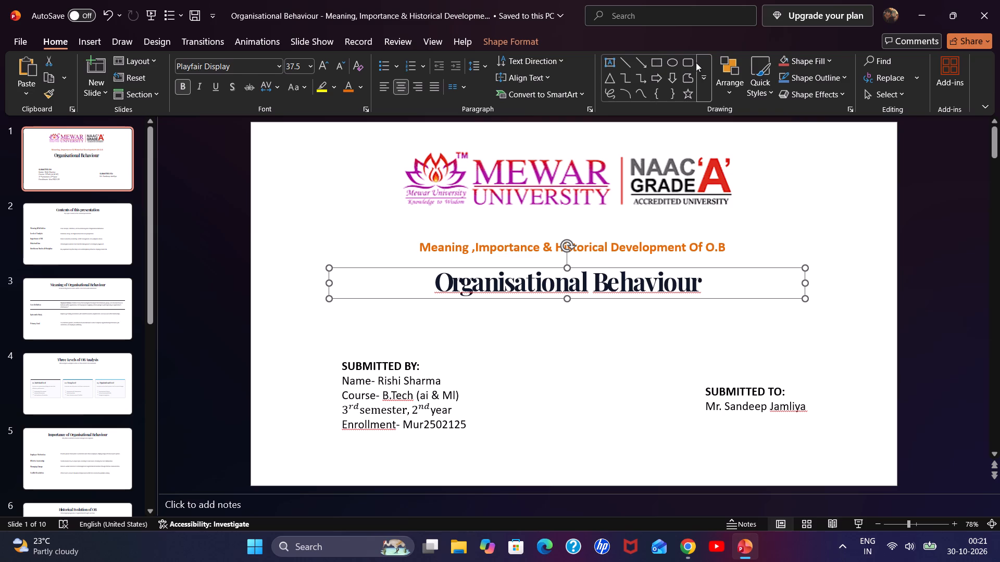
{"action": "left_click", "coordinate": [691, 62]}
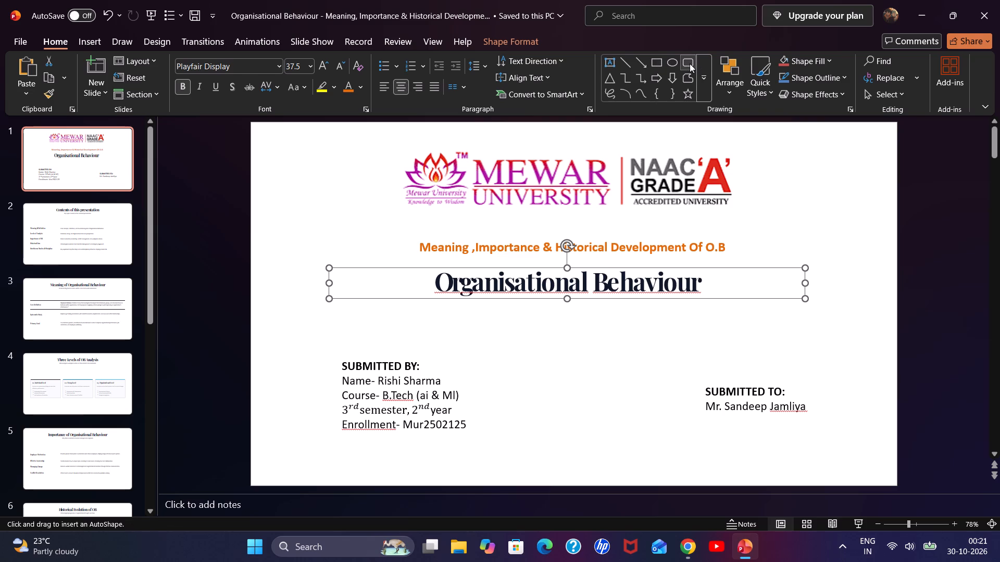
{"action": "left_click", "coordinate": [710, 79]}
{"action": "left_click", "coordinate": [356, 256]}
{"action": "left_click_drag", "start_coordinate": [356, 256], "coordinate": [505, 277]}
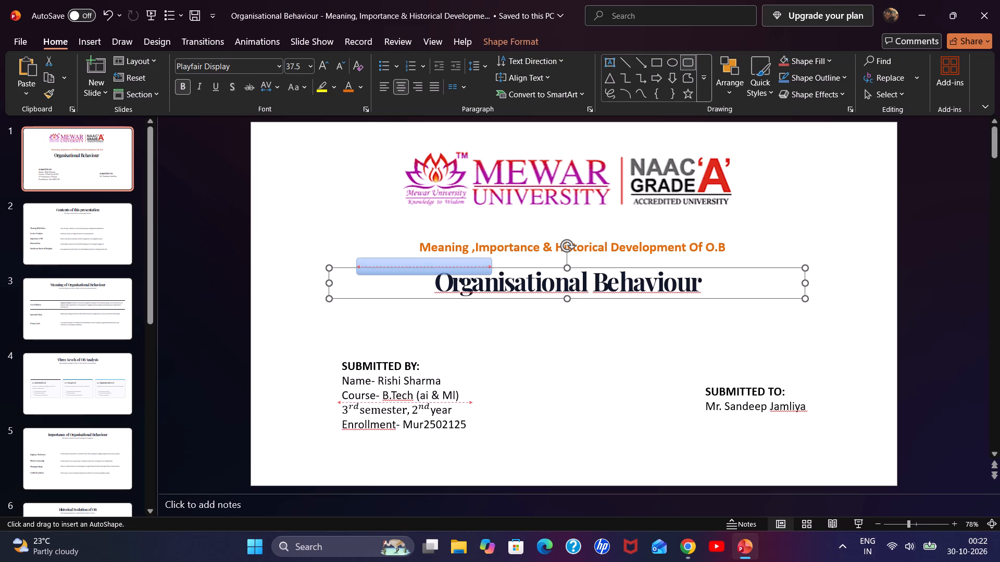
{"action": "left_click_drag", "start_coordinate": [505, 277], "coordinate": [734, 311]}
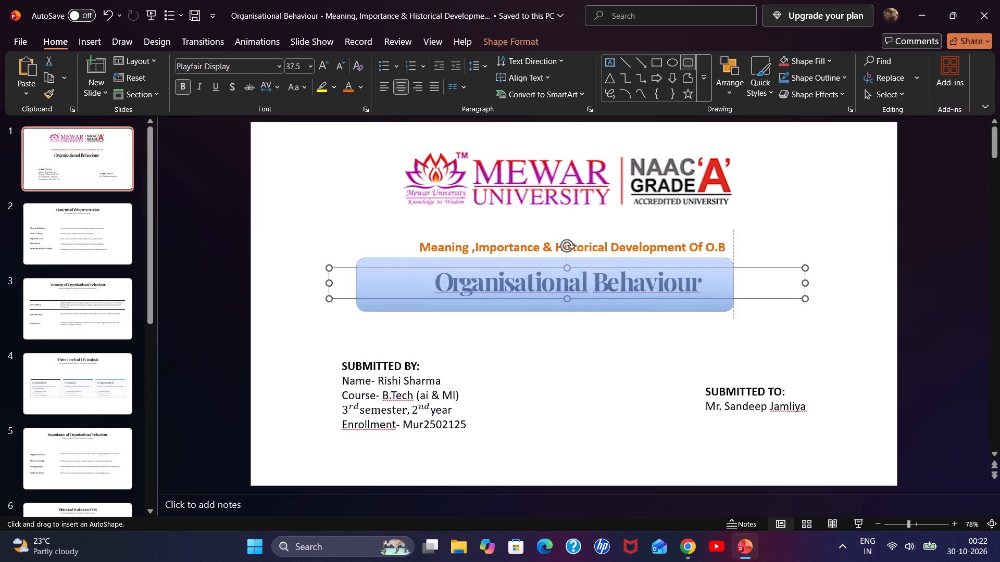
{"action": "left_click_drag", "start_coordinate": [734, 311], "coordinate": [745, 311]}
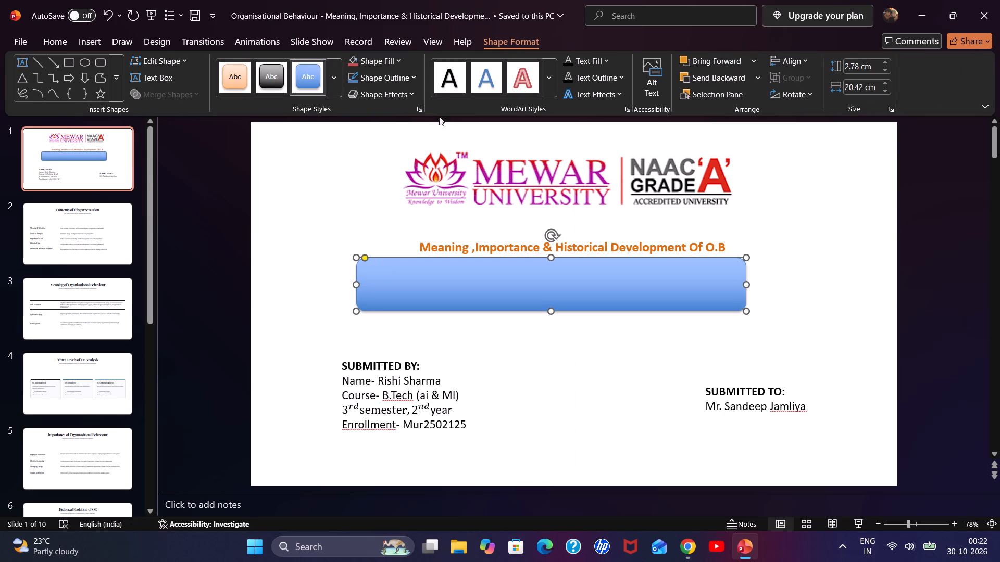
Give the rounded rectangle no fill and set its outline weight to 4½ pt.
{"action": "left_click", "coordinate": [397, 63]}
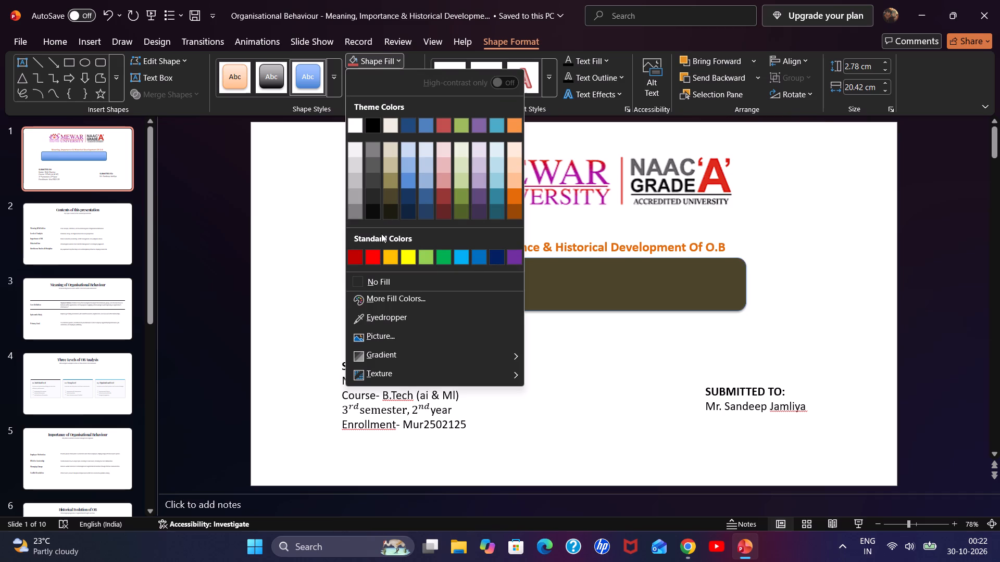
{"action": "left_click", "coordinate": [373, 285]}
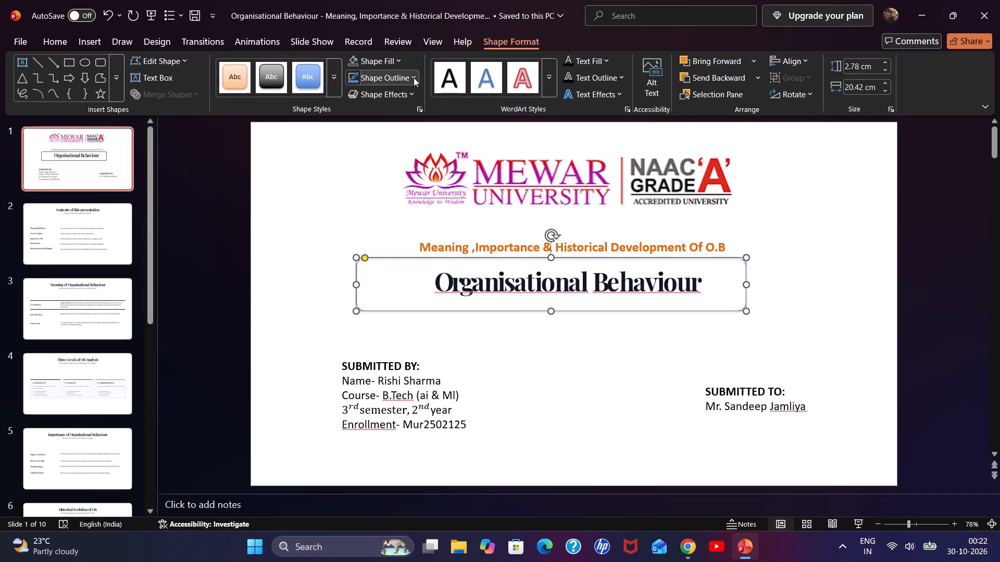
{"action": "left_click", "coordinate": [413, 76]}
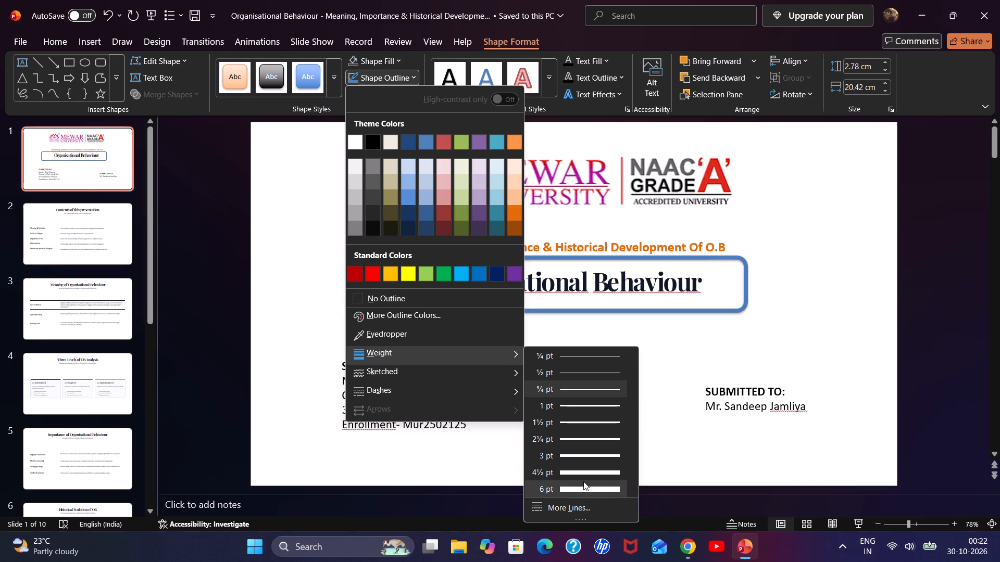
{"action": "left_click", "coordinate": [578, 466]}
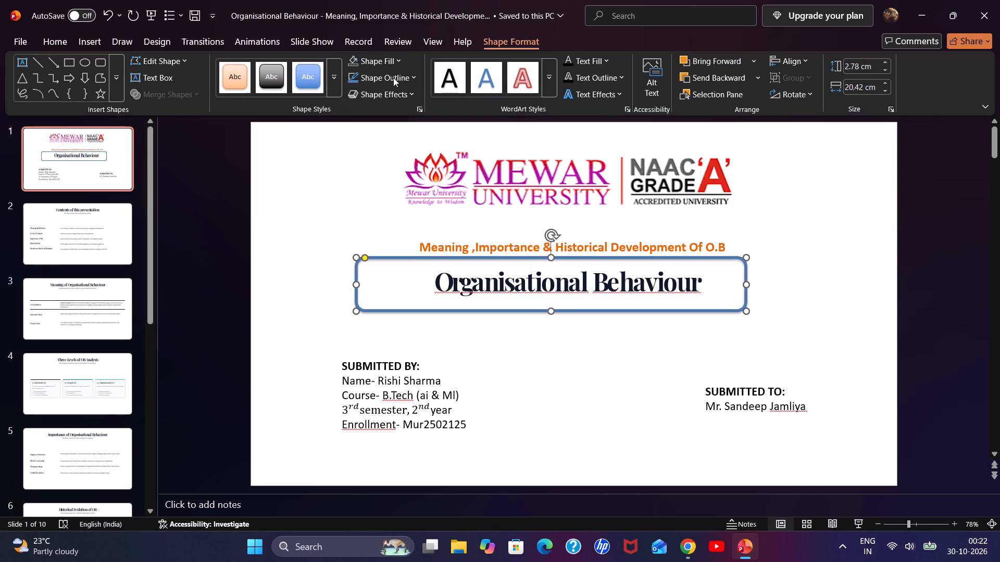
Set the rounded rectangle's outline colour transparency to 45%.
{"action": "left_click", "coordinate": [410, 78]}
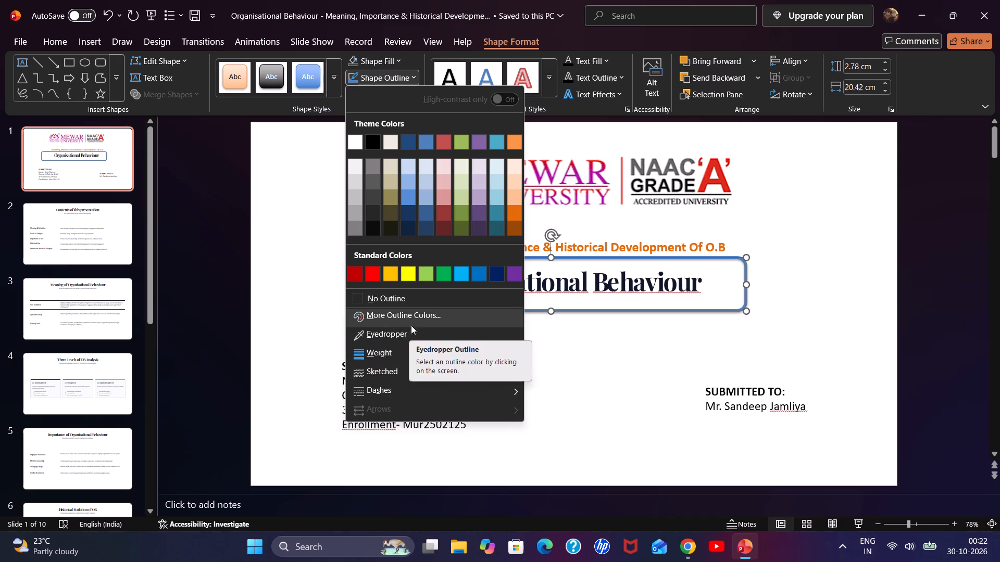
{"action": "left_click", "coordinate": [431, 313]}
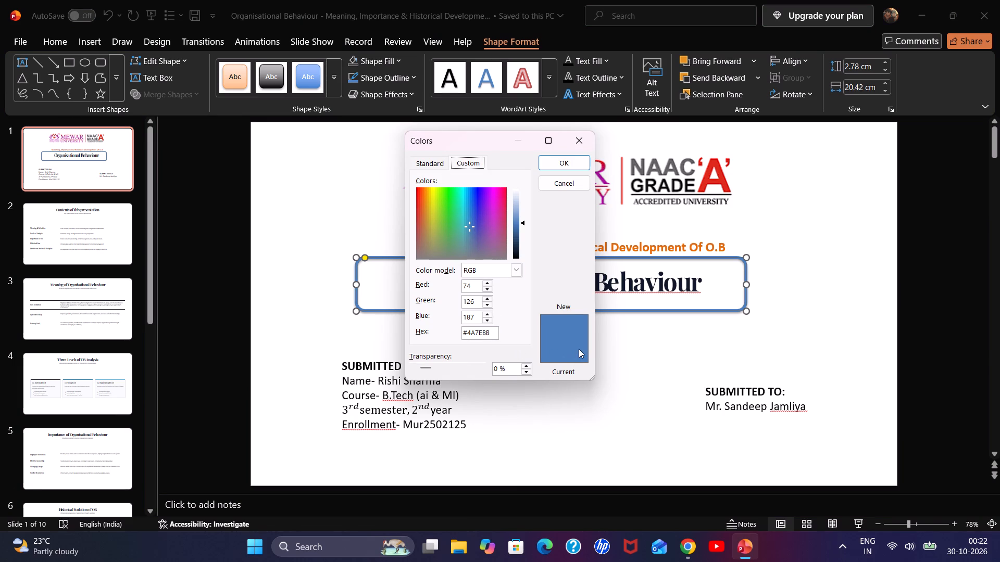
{"action": "triple_click", "coordinate": [526, 367]}
{"action": "triple_click", "coordinate": [526, 367]}
{"action": "double_click", "coordinate": [526, 367]}
{"action": "left_click", "coordinate": [553, 158]}
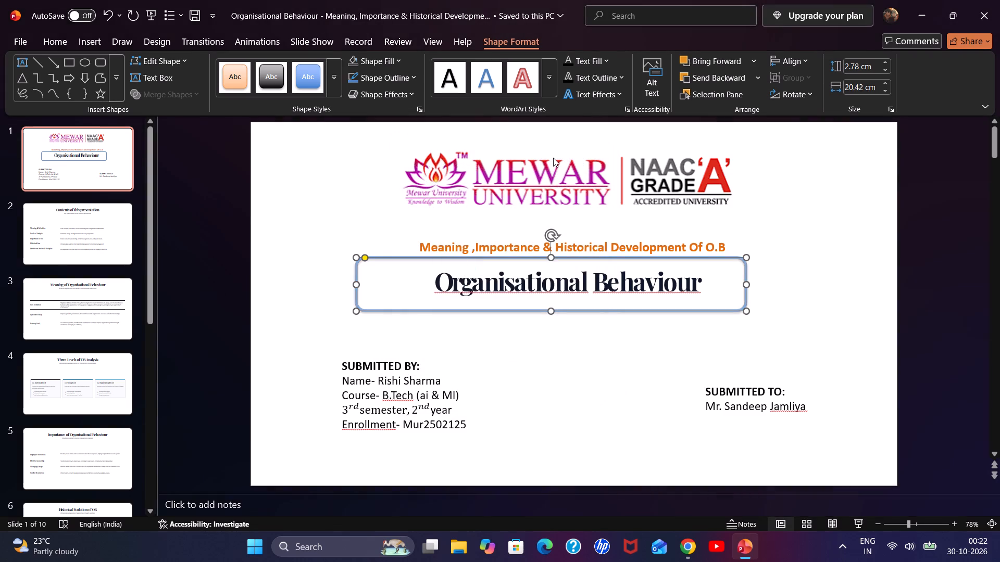
{"action": "left_click", "coordinate": [535, 338]}
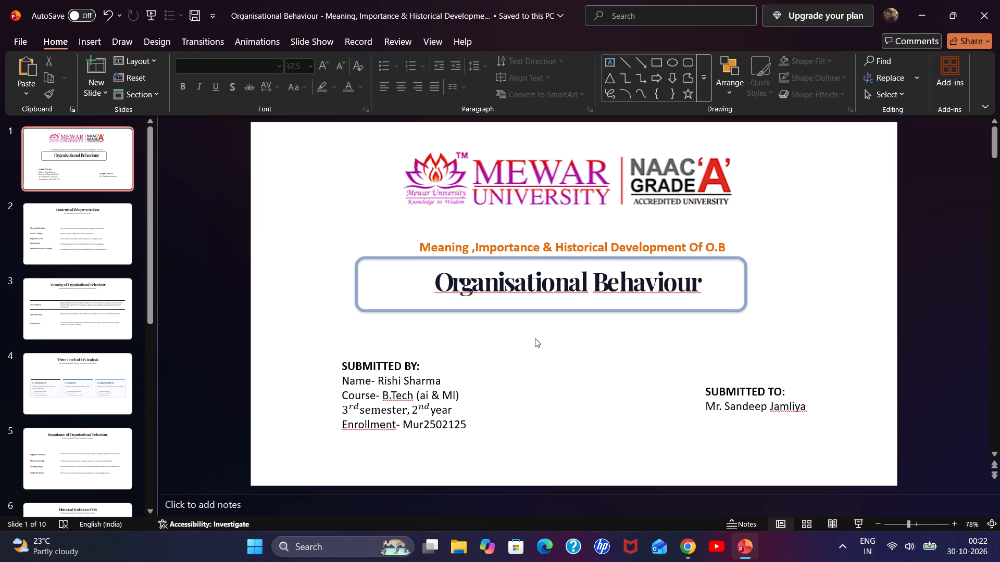
Move the rounded rectangle slightly right, keeping its height on the slide, so it frames the title more evenly.
{"action": "left_click", "coordinate": [392, 271]}
{"action": "left_click", "coordinate": [398, 260]}
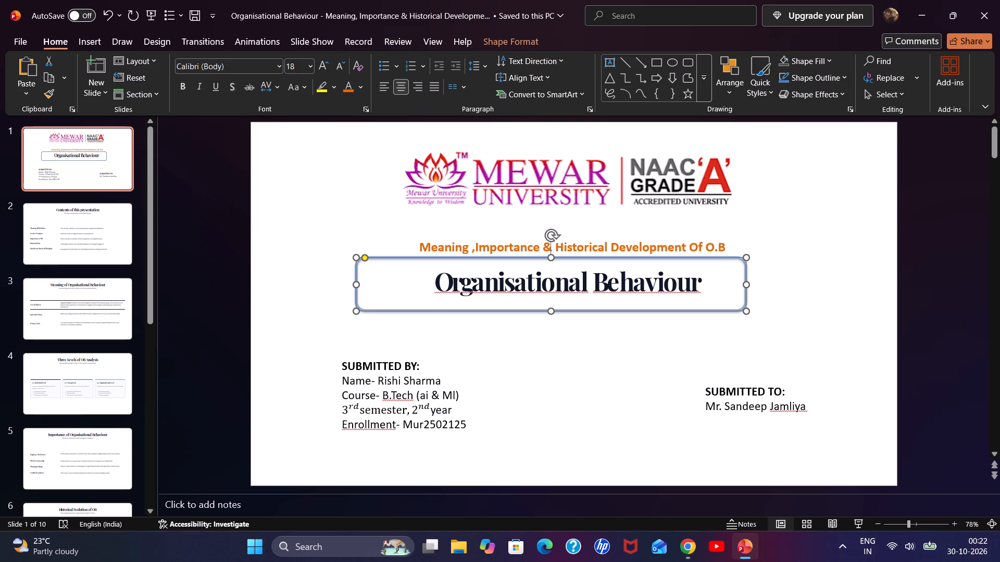
{"action": "left_click", "coordinate": [407, 254]}
{"action": "left_click", "coordinate": [405, 256]}
{"action": "left_click", "coordinate": [91, 35]}
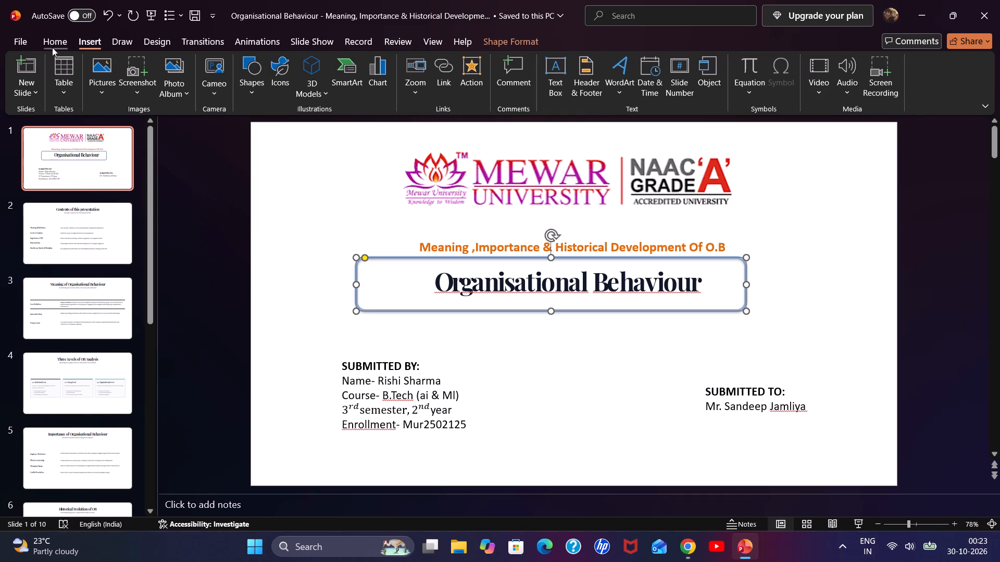
{"action": "left_click", "coordinate": [306, 286]}
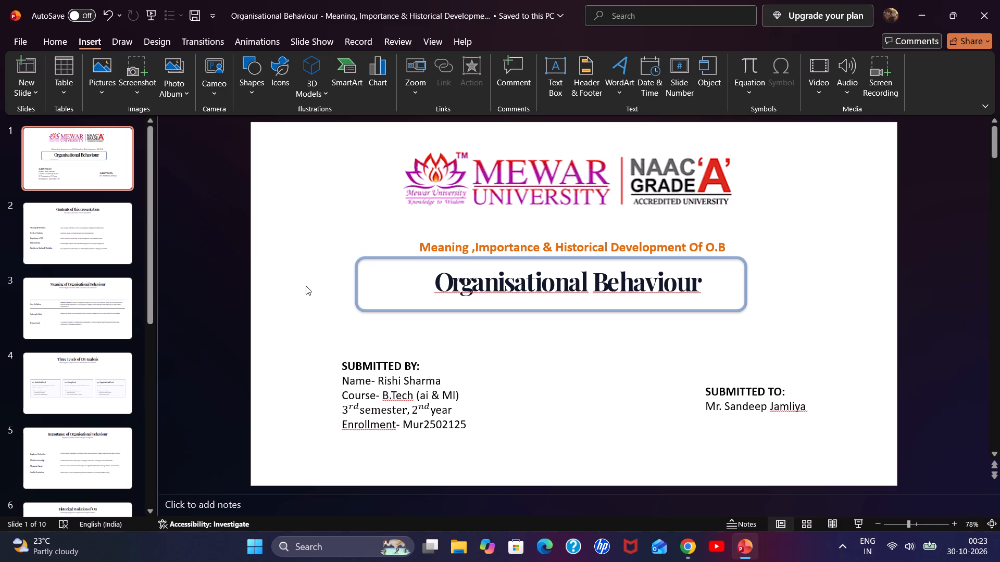
{"action": "left_click", "coordinate": [358, 274]}
{"action": "left_click", "coordinate": [358, 256]}
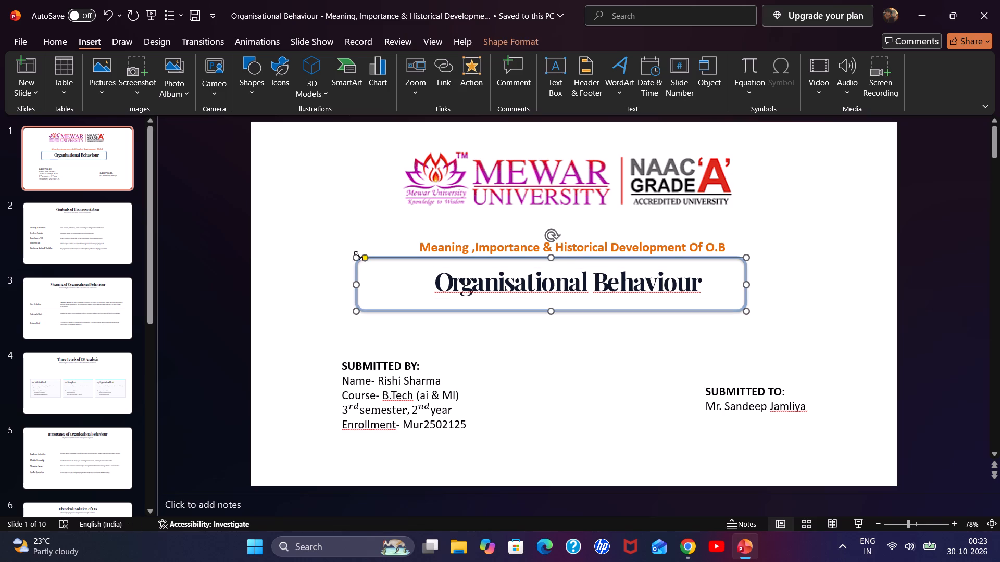
{"action": "left_click_drag", "start_coordinate": [384, 258], "coordinate": [397, 256]}
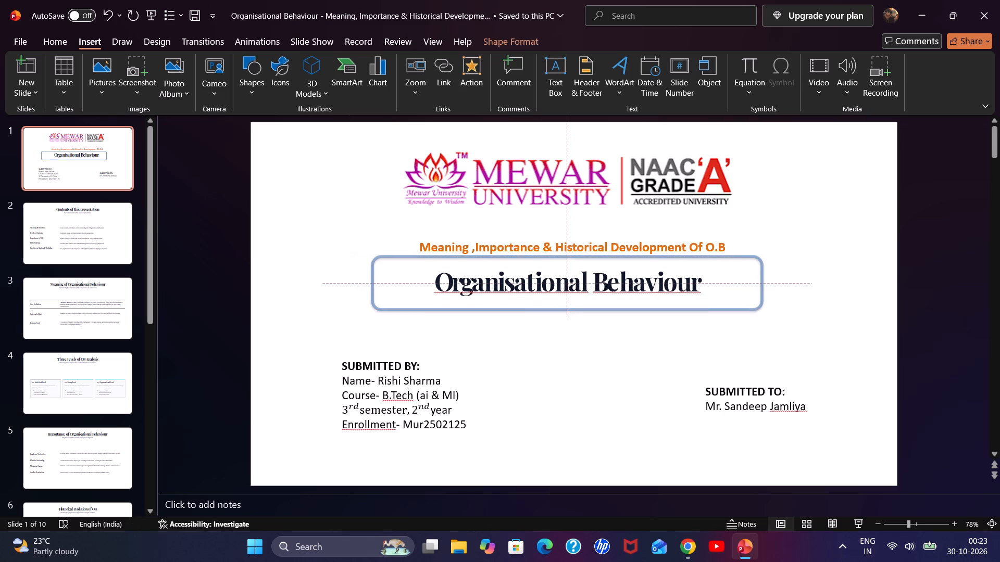
{"action": "left_click_drag", "start_coordinate": [397, 256], "coordinate": [392, 261]}
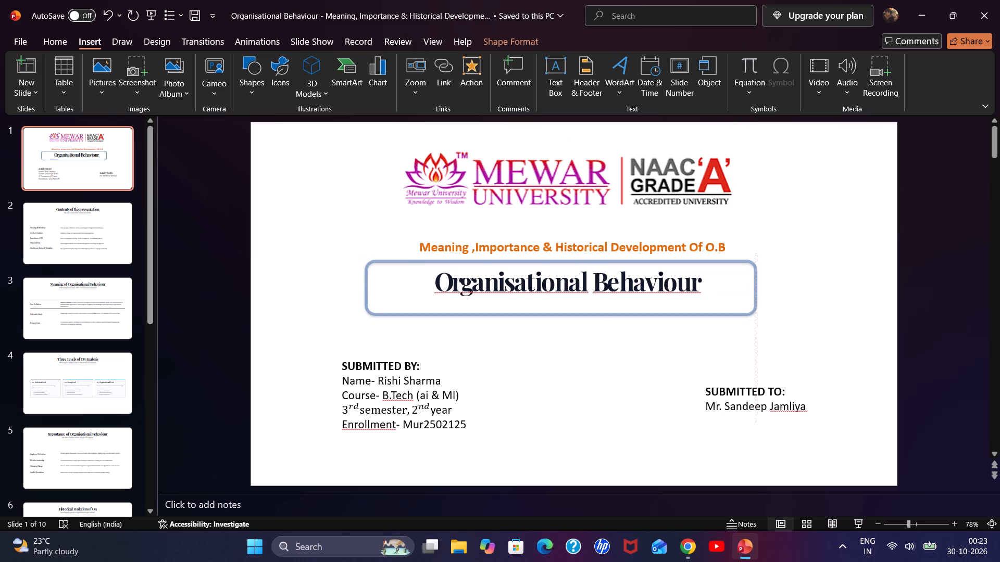
{"action": "left_click_drag", "start_coordinate": [392, 261], "coordinate": [395, 258]}
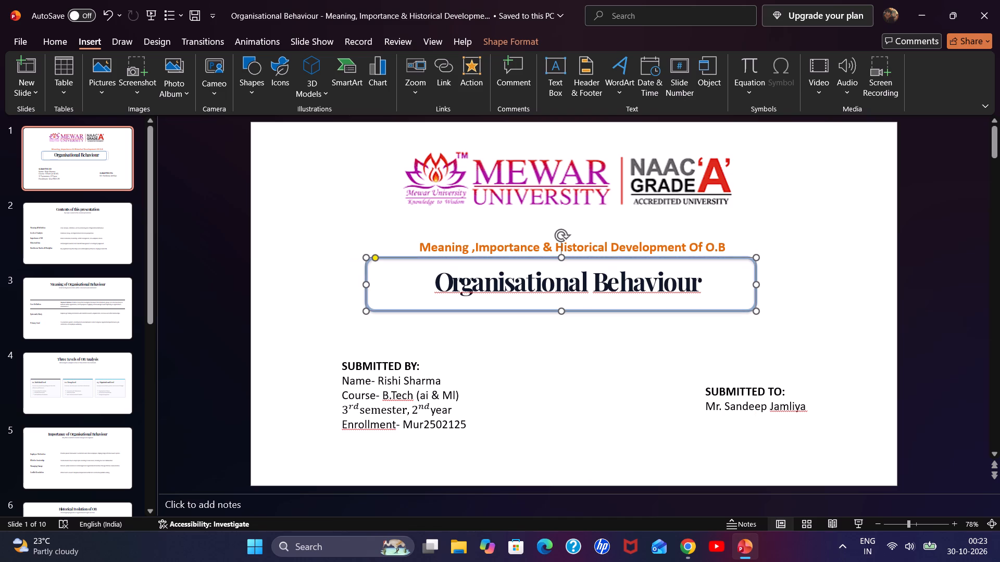
{"action": "left_click", "coordinate": [442, 346]}
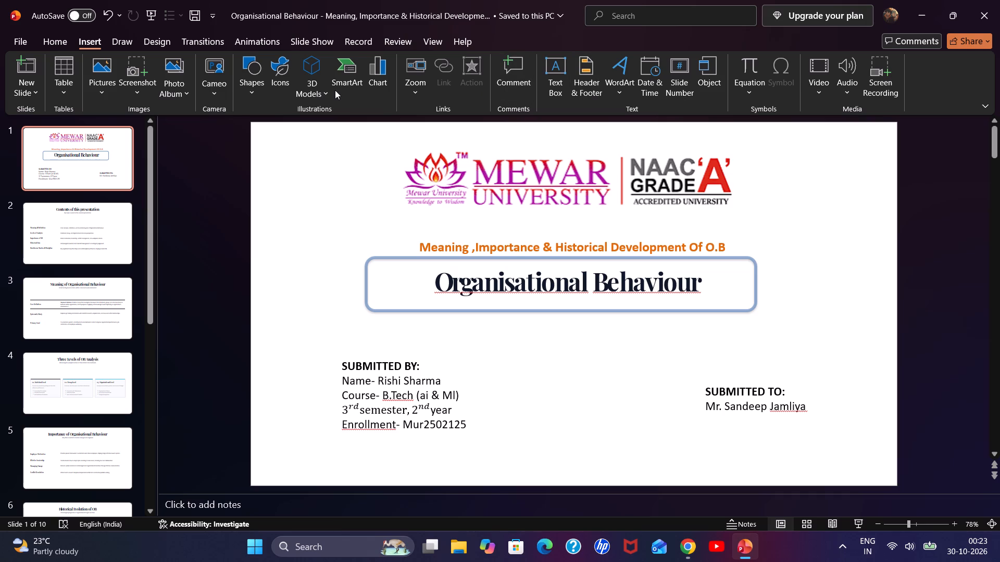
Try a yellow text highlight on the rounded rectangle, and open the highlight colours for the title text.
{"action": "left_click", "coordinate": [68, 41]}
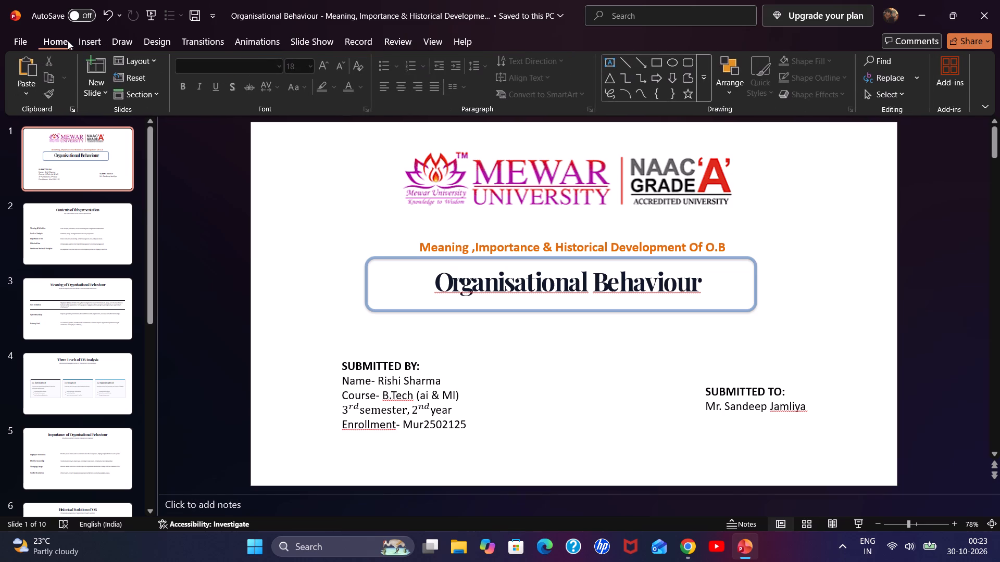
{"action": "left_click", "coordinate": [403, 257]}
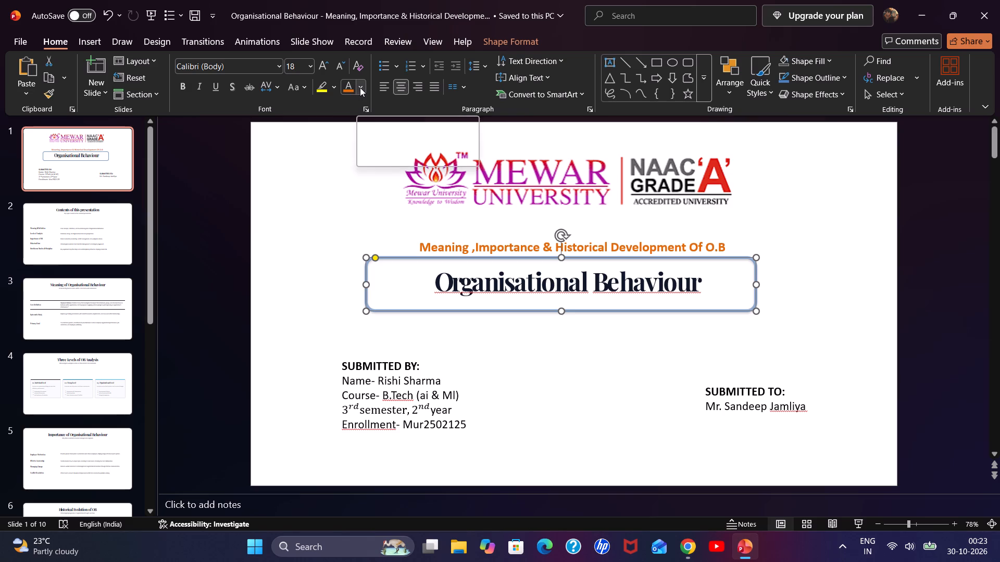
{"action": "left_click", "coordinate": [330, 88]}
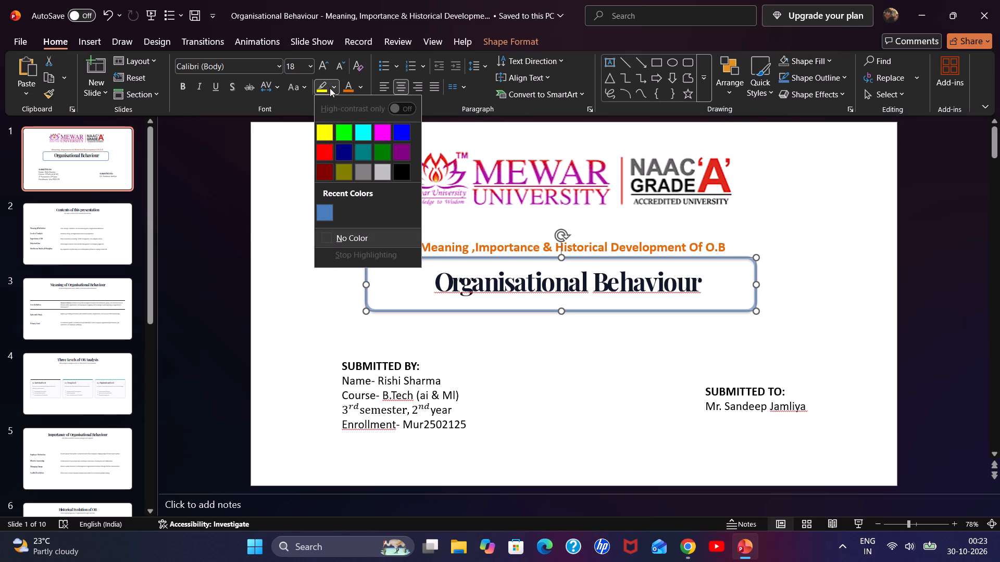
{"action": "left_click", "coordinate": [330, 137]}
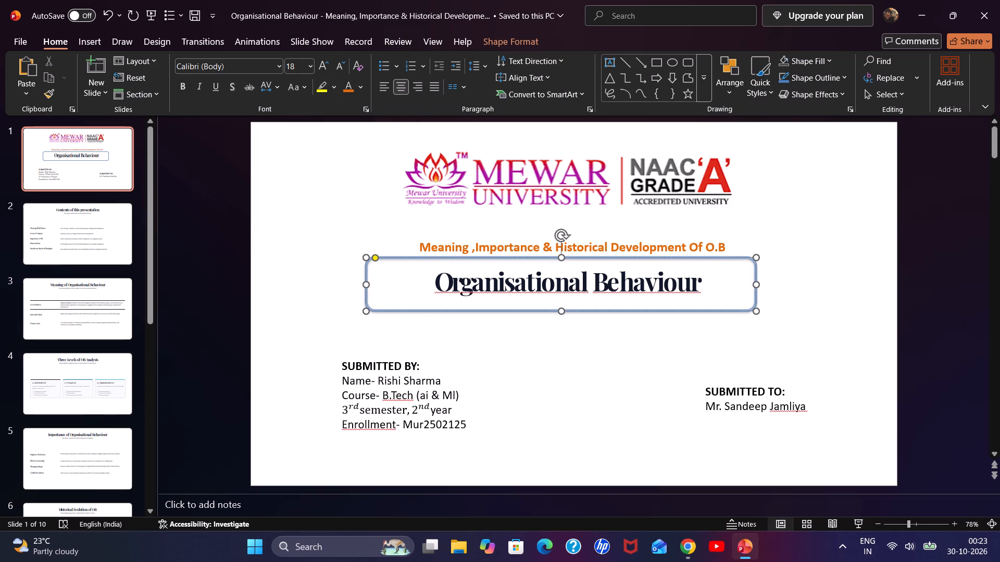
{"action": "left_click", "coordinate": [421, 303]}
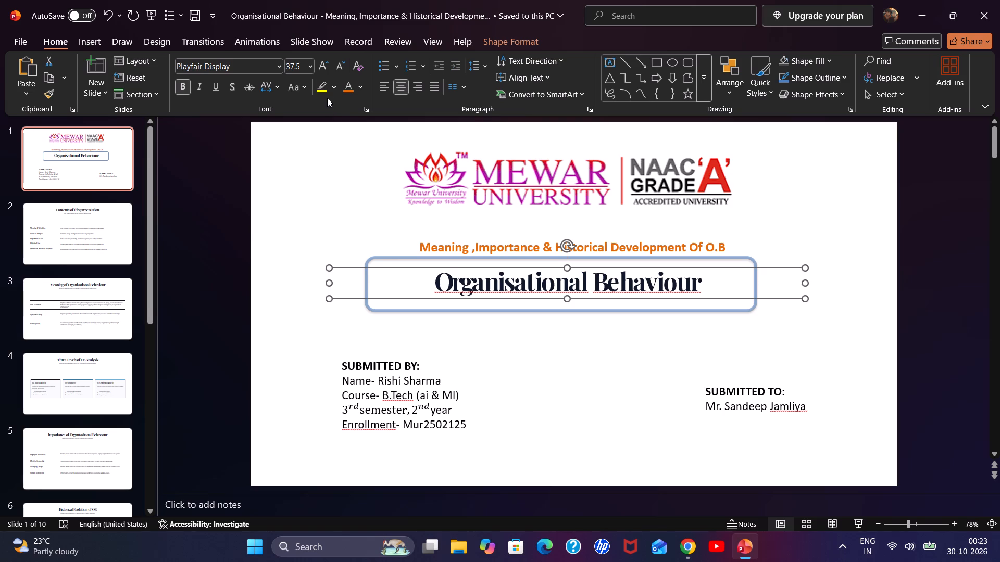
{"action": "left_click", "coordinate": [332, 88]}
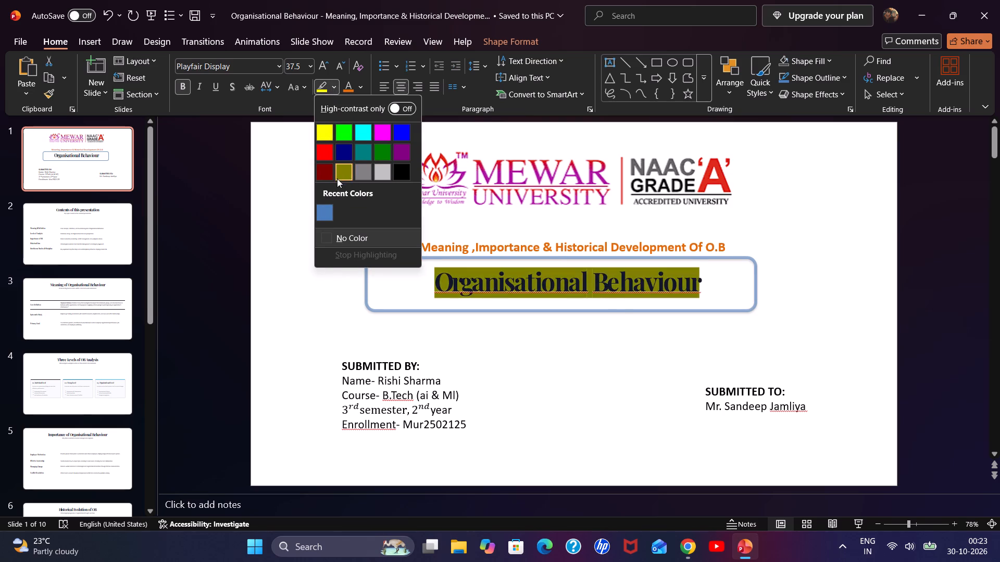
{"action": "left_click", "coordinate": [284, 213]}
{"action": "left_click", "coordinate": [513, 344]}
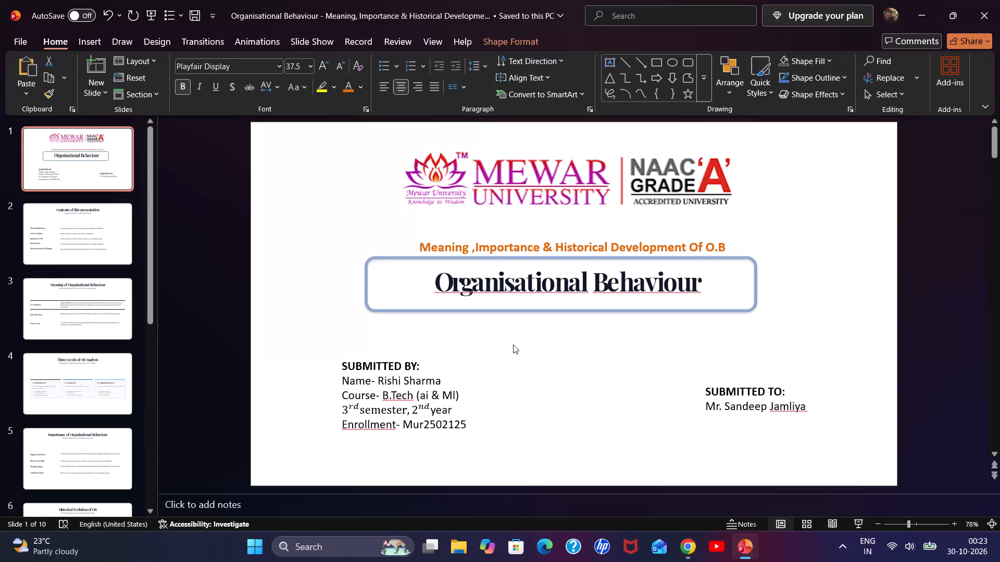
Add an extra space between "Organisational" and "Behaviour" in the title.
{"action": "left_click", "coordinate": [590, 286]}
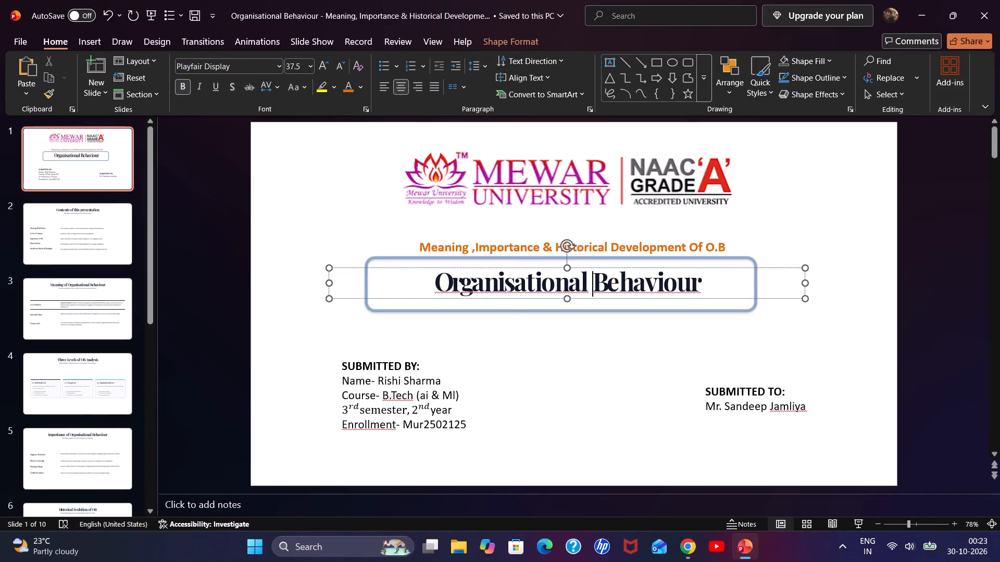
{"action": "key", "text": "space"}
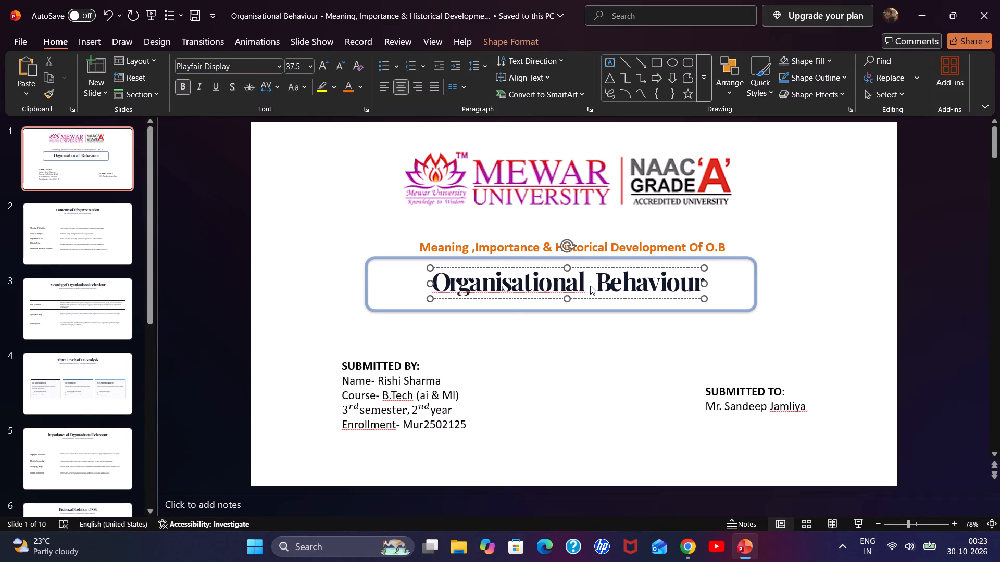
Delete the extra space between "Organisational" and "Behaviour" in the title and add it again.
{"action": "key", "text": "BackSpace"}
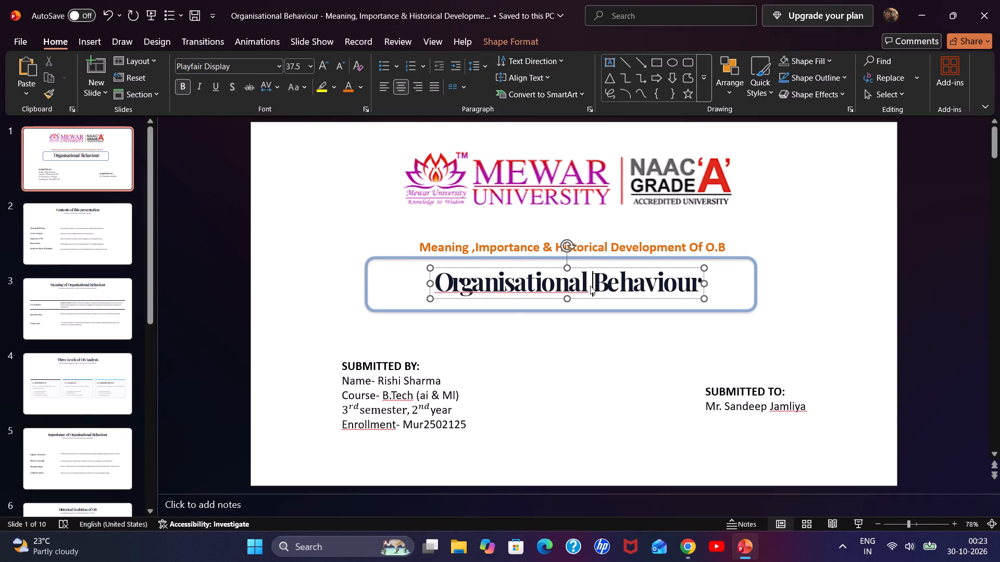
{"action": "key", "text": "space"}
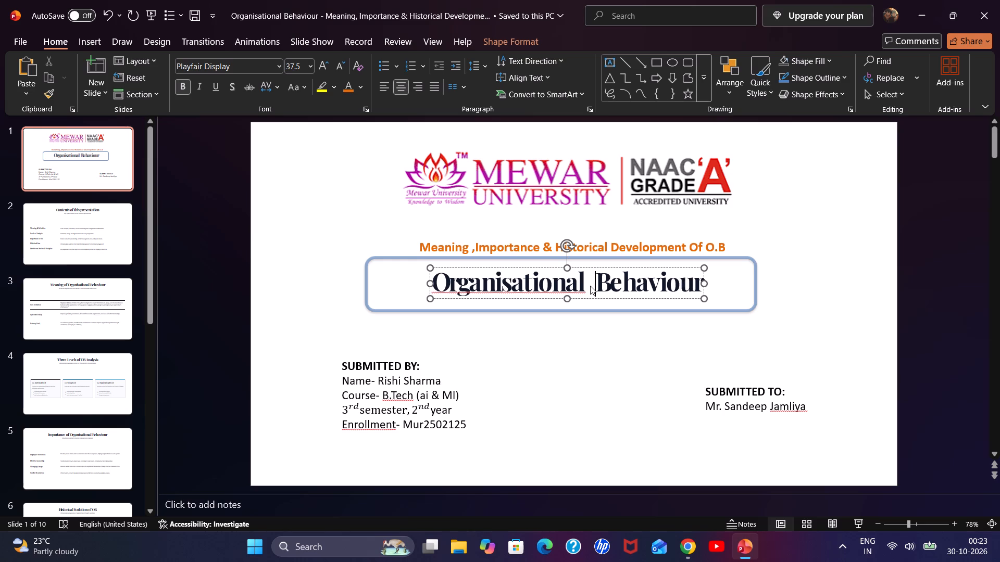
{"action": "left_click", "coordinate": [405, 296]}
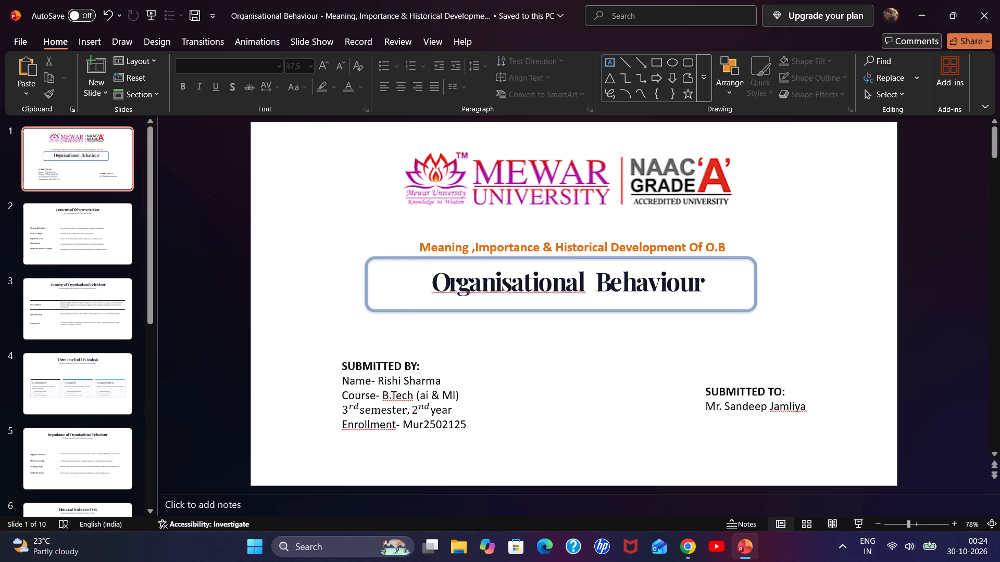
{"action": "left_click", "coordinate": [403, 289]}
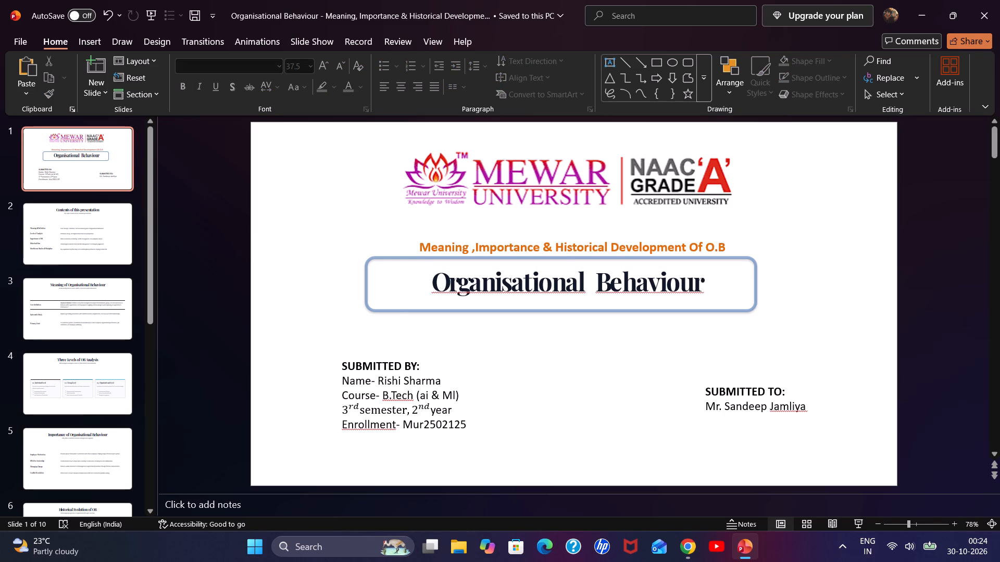
Move the orange subtitle "Meaning ,Importance & Historical Development Of O.B" to just below the framed title, centred under it.
{"action": "left_click", "coordinate": [419, 242]}
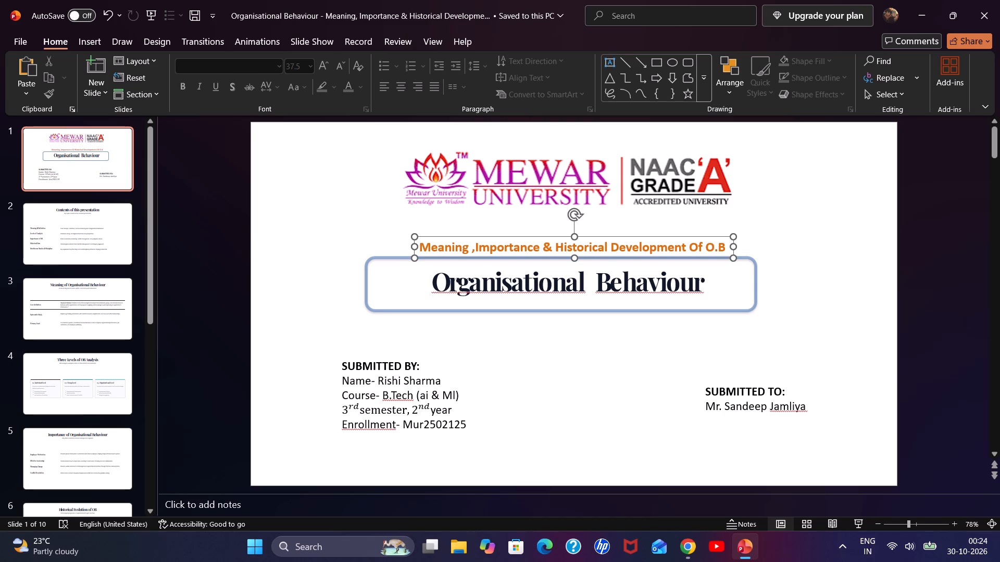
{"action": "left_click_drag", "start_coordinate": [560, 233], "coordinate": [553, 329]}
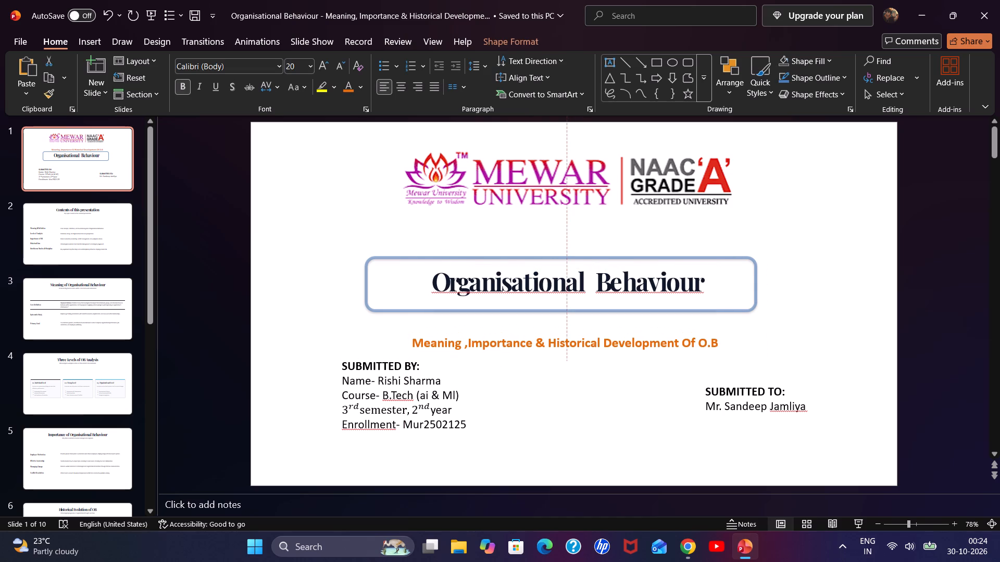
{"action": "left_click_drag", "start_coordinate": [553, 329], "coordinate": [555, 323]}
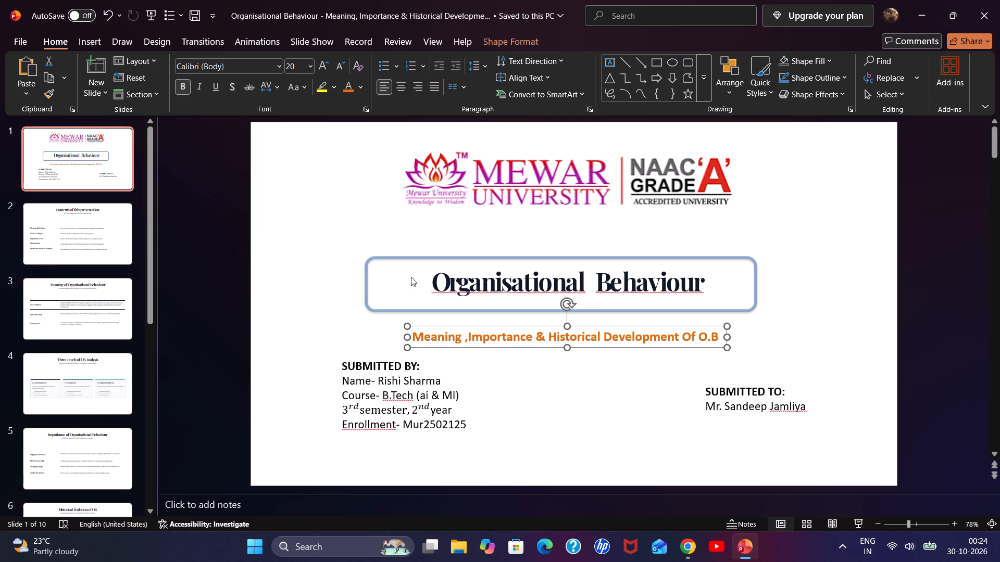
{"action": "left_click", "coordinate": [343, 259]}
{"action": "left_click", "coordinate": [343, 259]}
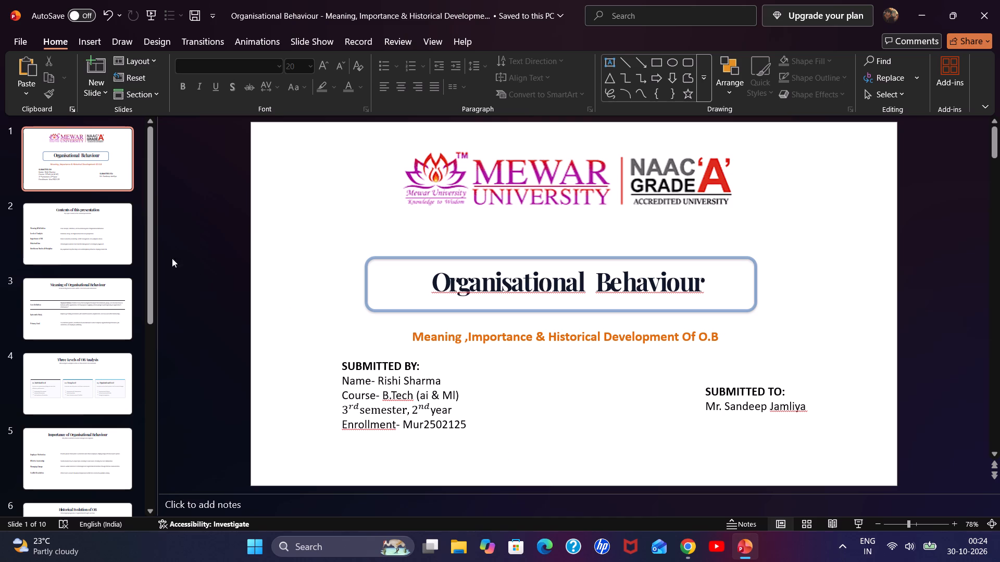
Delete the subtitle "Key topics covered in this academic presentation" from slide 2.
{"action": "left_click", "coordinate": [82, 233]}
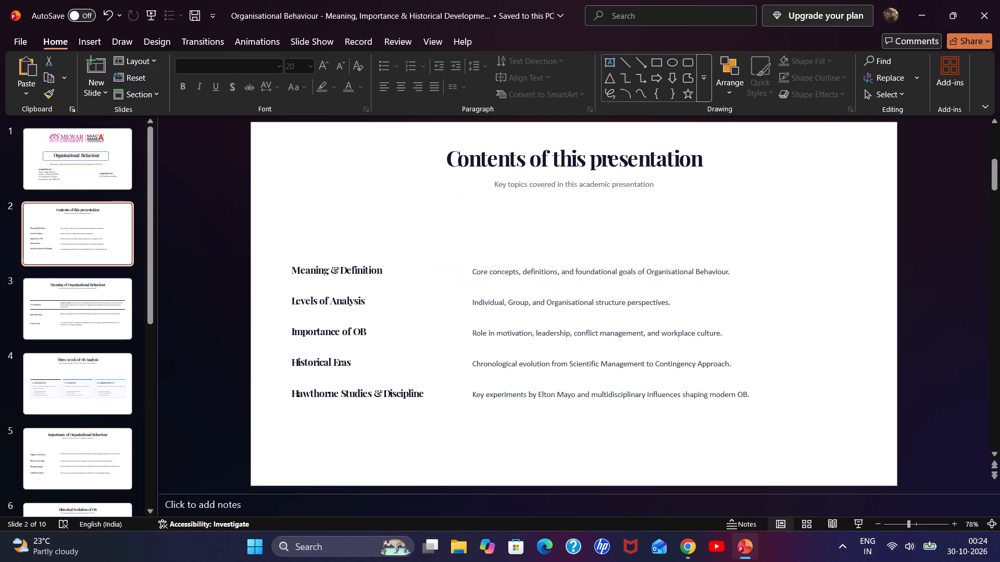
{"action": "left_click", "coordinate": [658, 182]}
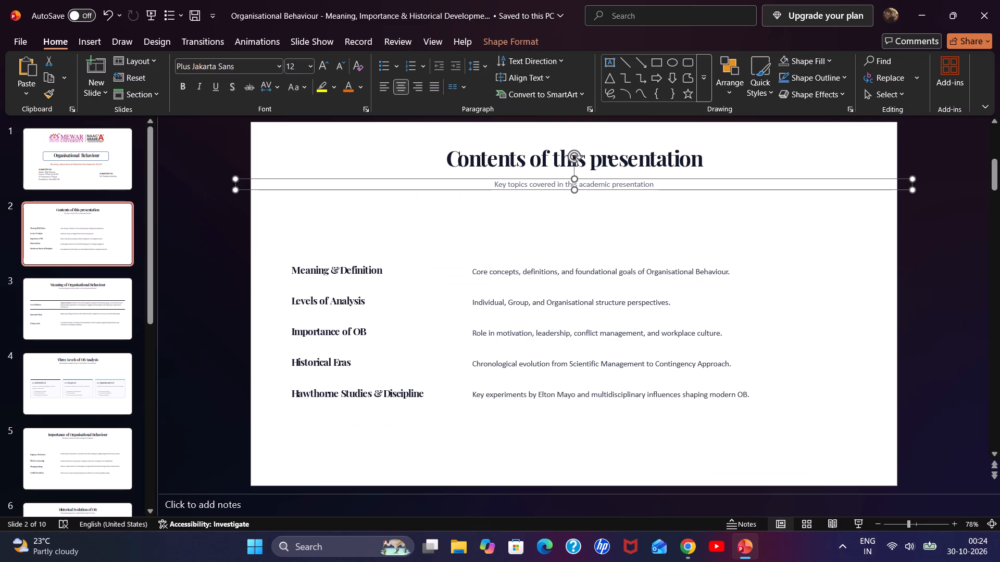
{"action": "key", "text": "BackSpace"}
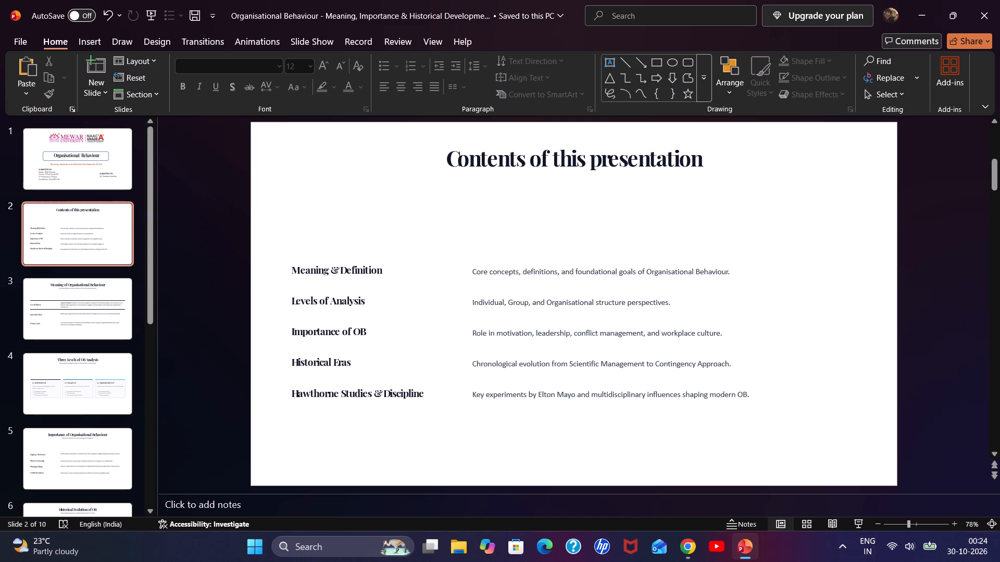
{"action": "left_click", "coordinate": [276, 247]}
Change the font of all five topic headings on the contents slide to Calibri (Headings).
{"action": "left_click", "coordinate": [317, 262]}
{"action": "left_click", "coordinate": [281, 233]}
{"action": "left_click_drag", "start_coordinate": [274, 247], "coordinate": [779, 394]}
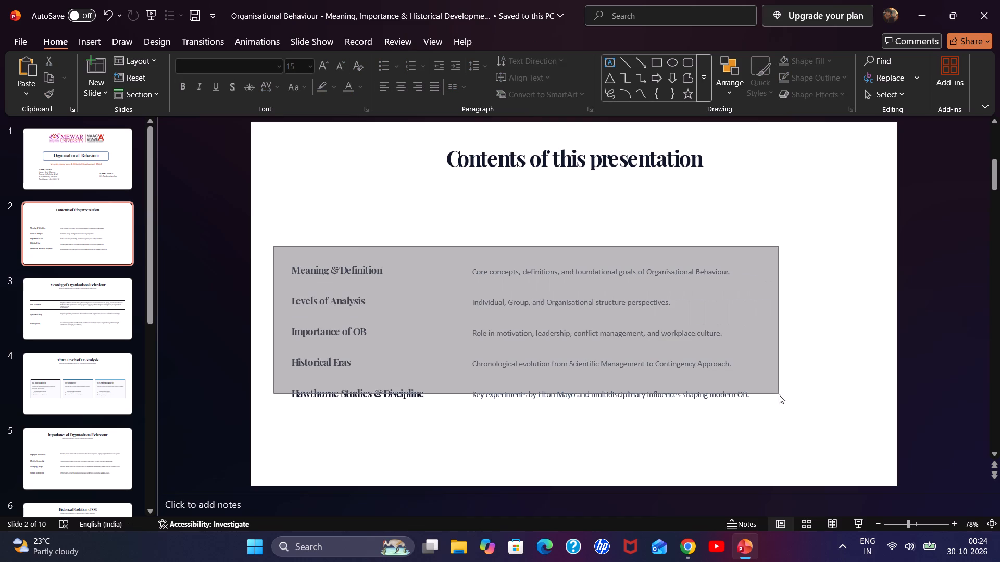
{"action": "left_click_drag", "start_coordinate": [779, 394], "coordinate": [885, 440]}
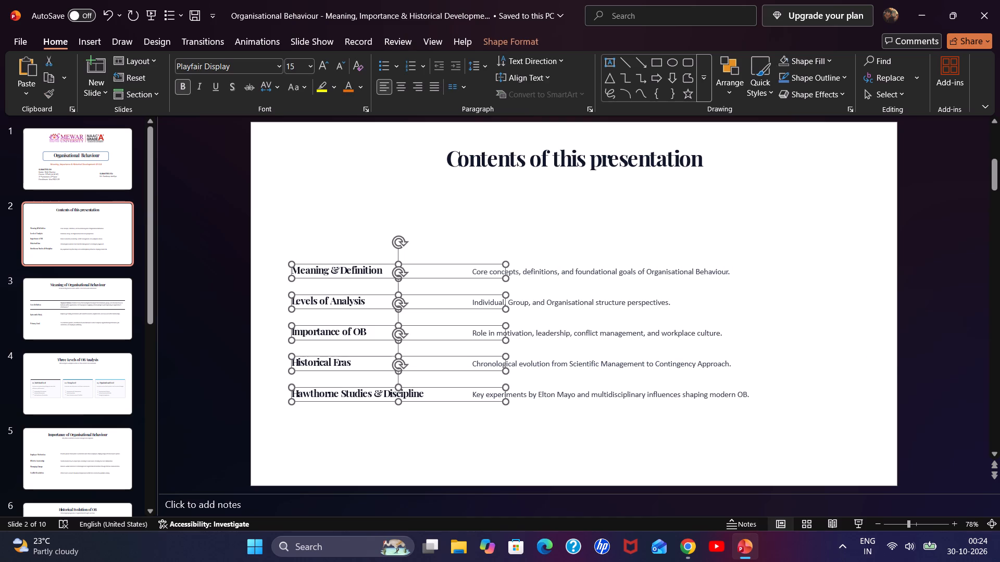
{"action": "left_click", "coordinate": [274, 66]}
{"action": "scroll", "coordinate": [259, 135], "scroll_direction": "up", "scroll_amount": 20}
{"action": "scroll", "coordinate": [259, 135], "scroll_direction": "up", "scroll_amount": 2}
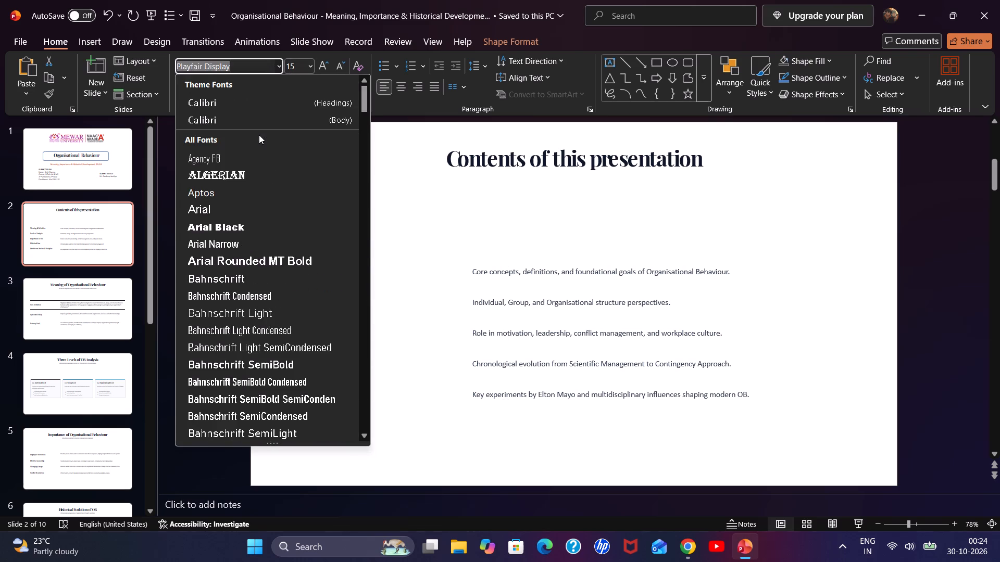
{"action": "scroll", "coordinate": [259, 135], "scroll_direction": "up", "scroll_amount": 20}
{"action": "scroll", "coordinate": [259, 135], "scroll_direction": "up", "scroll_amount": 3}
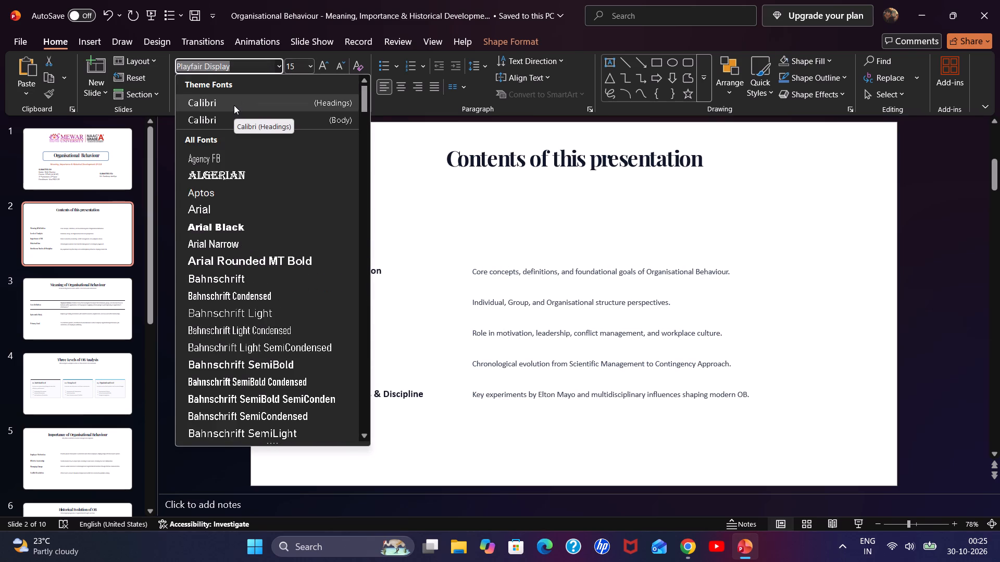
{"action": "left_click", "coordinate": [234, 105]}
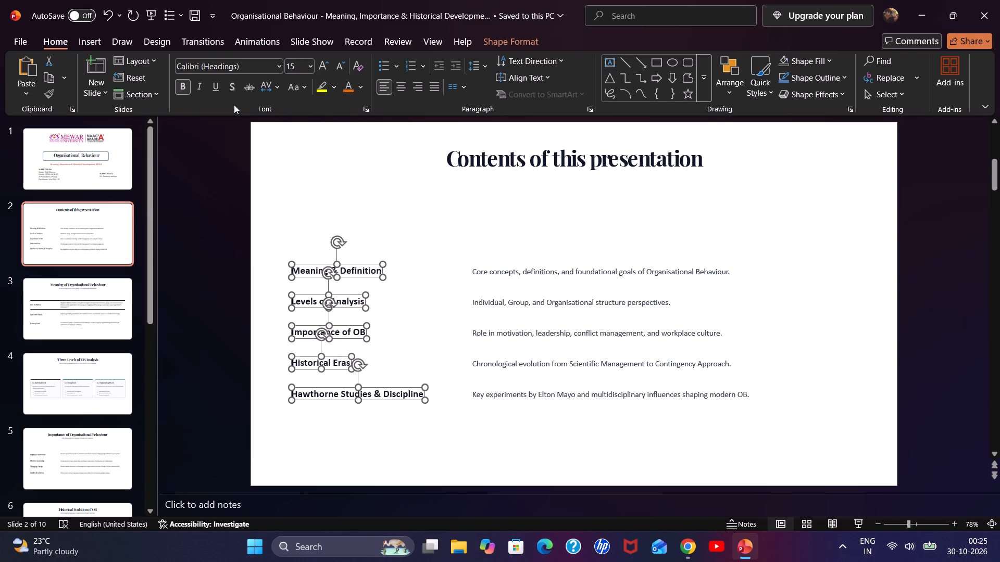
{"action": "left_click", "coordinate": [293, 196]}
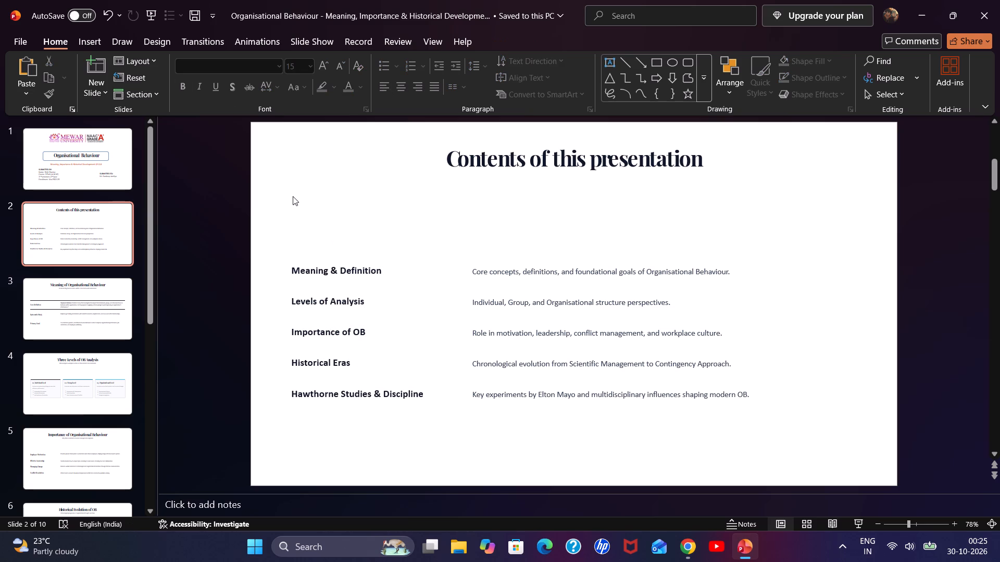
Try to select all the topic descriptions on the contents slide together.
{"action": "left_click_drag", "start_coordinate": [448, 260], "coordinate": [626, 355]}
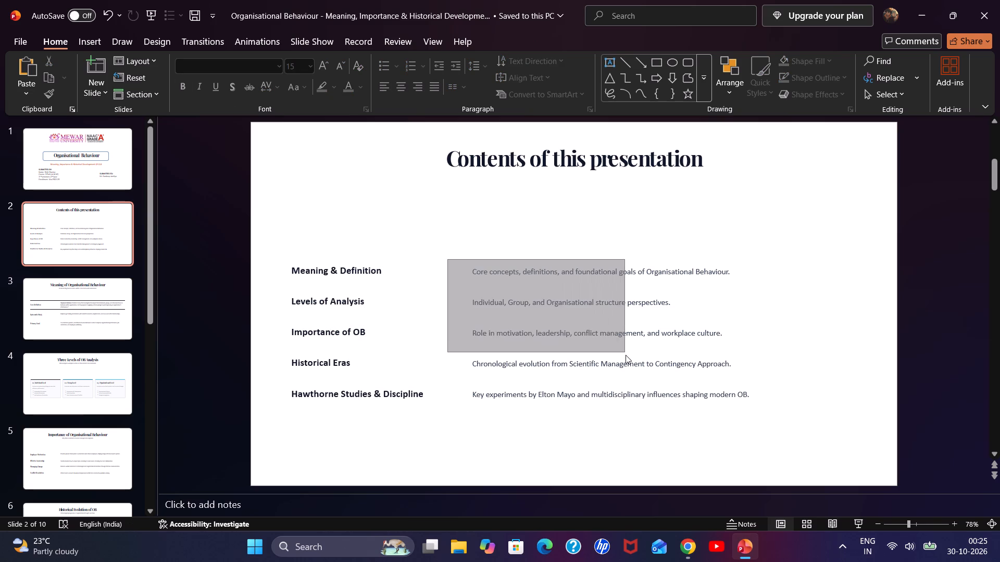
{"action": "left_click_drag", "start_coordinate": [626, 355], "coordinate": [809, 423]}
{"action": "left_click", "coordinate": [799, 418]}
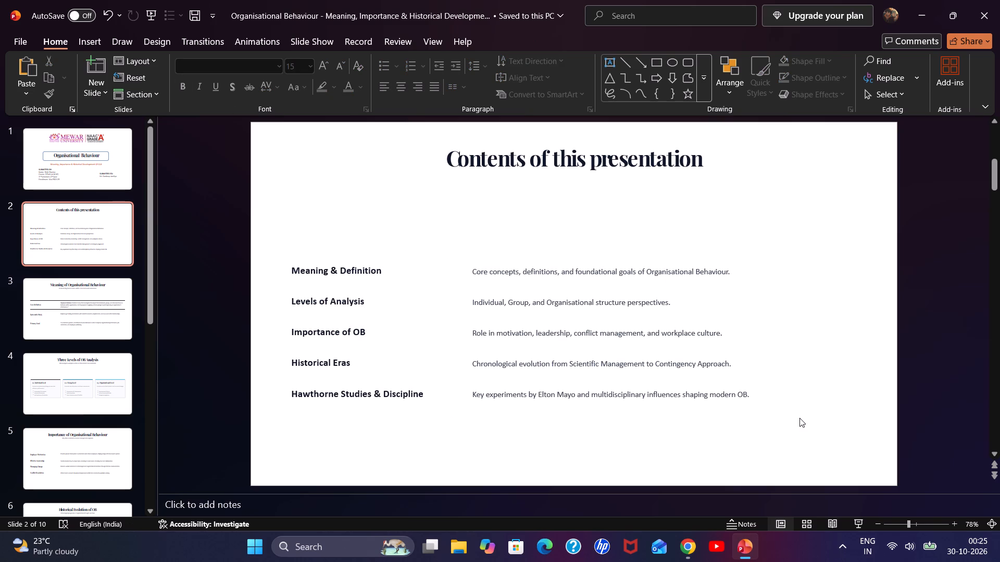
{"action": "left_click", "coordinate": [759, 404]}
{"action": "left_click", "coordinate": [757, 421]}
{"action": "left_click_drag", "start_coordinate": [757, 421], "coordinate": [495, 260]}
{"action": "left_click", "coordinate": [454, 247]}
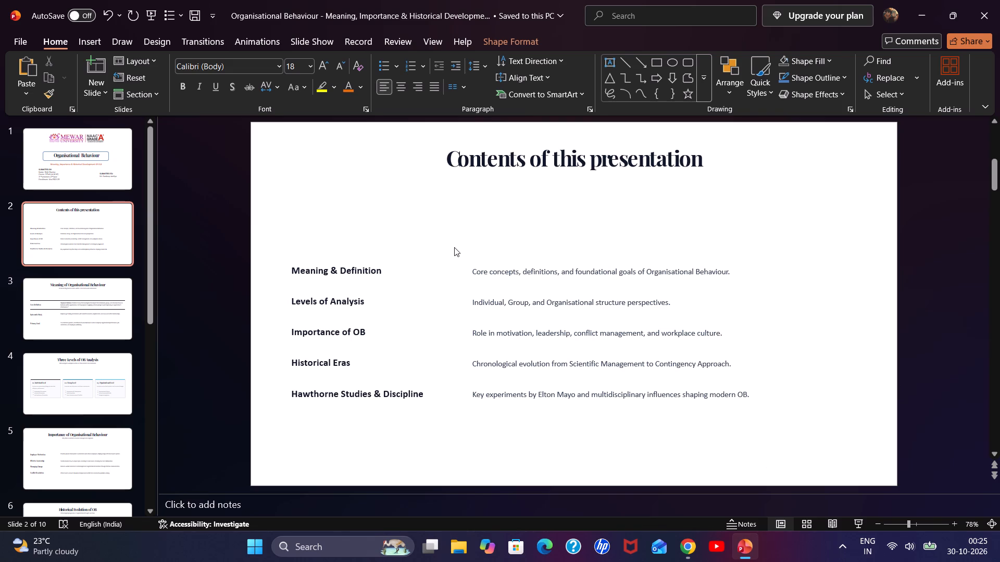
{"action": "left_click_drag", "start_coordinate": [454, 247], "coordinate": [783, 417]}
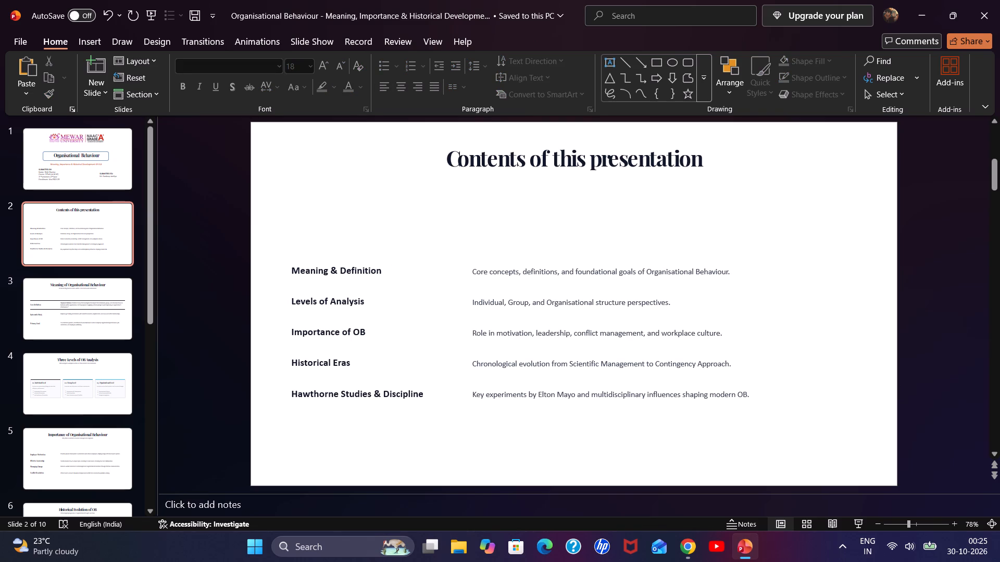
Format the "Meaning & Definition" description in Calibri (Headings), size 12, with black text.
{"action": "triple_click", "coordinate": [484, 272]}
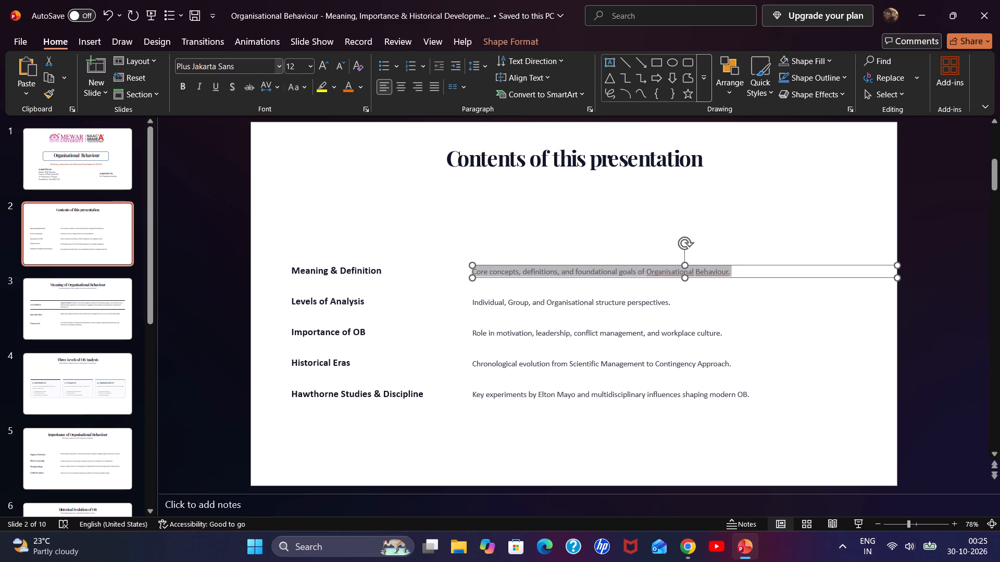
{"action": "left_click", "coordinate": [277, 67]}
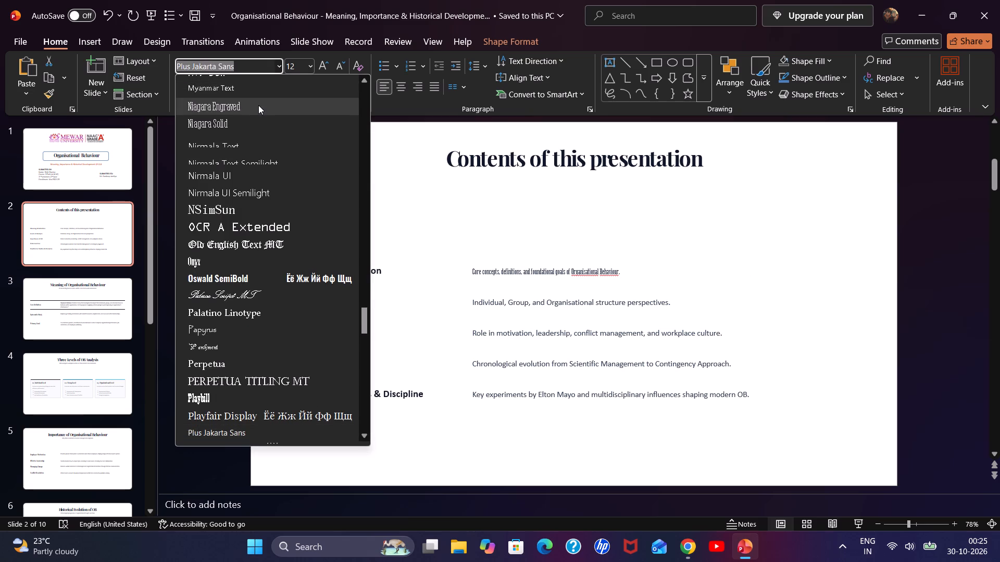
{"action": "scroll", "coordinate": [258, 105], "scroll_direction": "up", "scroll_amount": 5}
{"action": "scroll", "coordinate": [255, 124], "scroll_direction": "up", "scroll_amount": 17}
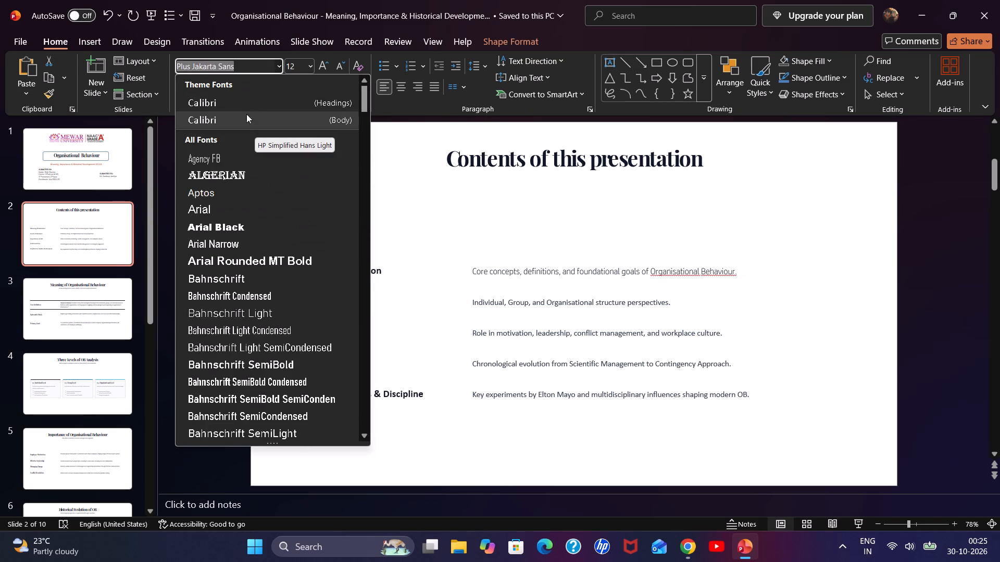
{"action": "left_click", "coordinate": [235, 101]}
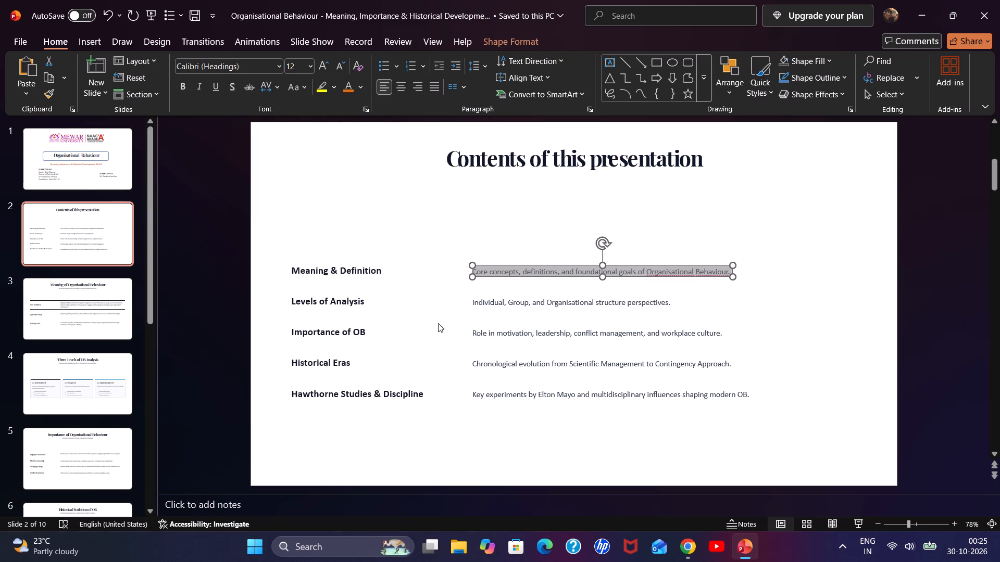
{"action": "left_click", "coordinate": [310, 64]}
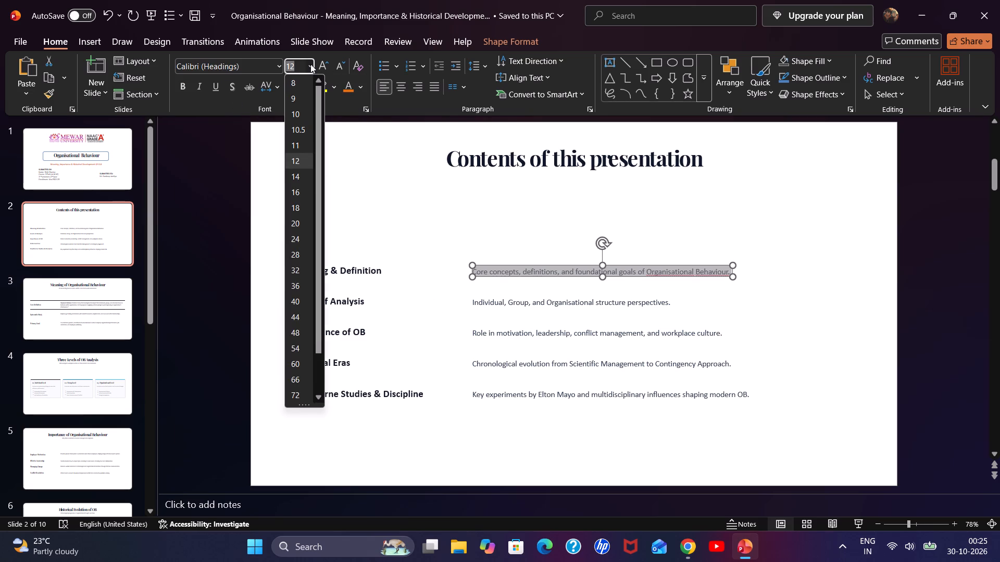
{"action": "left_click", "coordinate": [305, 162]}
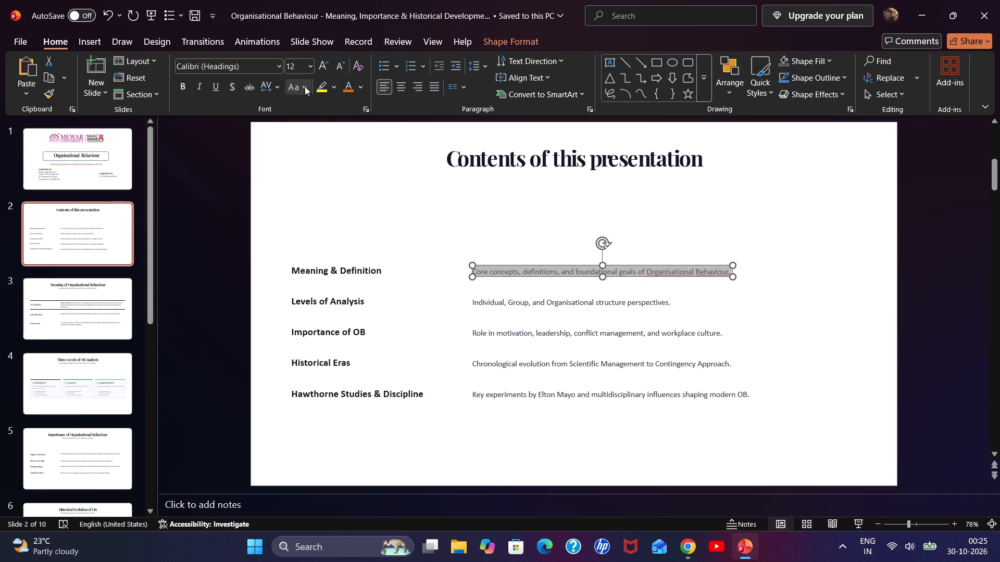
{"action": "left_click", "coordinate": [356, 90]}
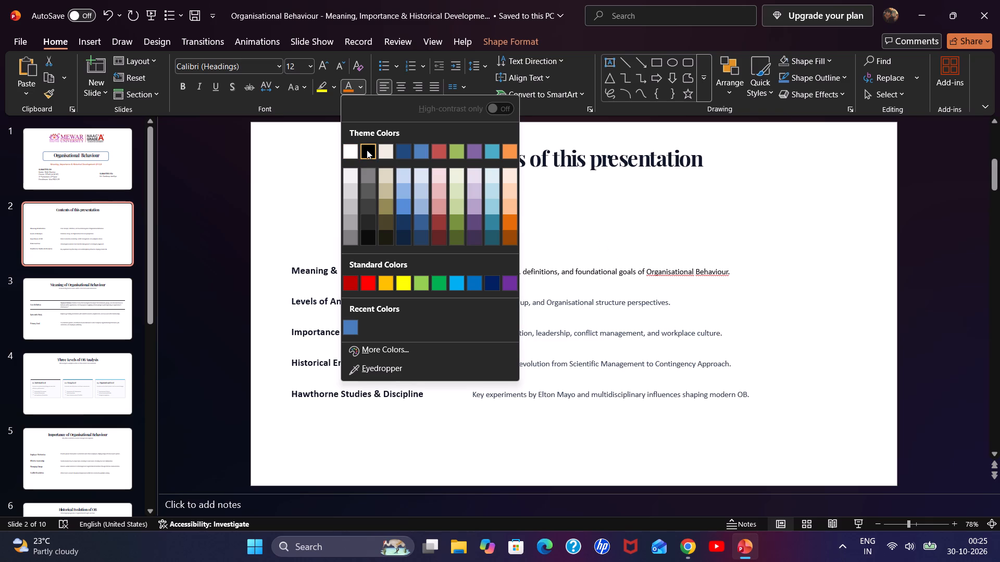
{"action": "left_click", "coordinate": [367, 150]}
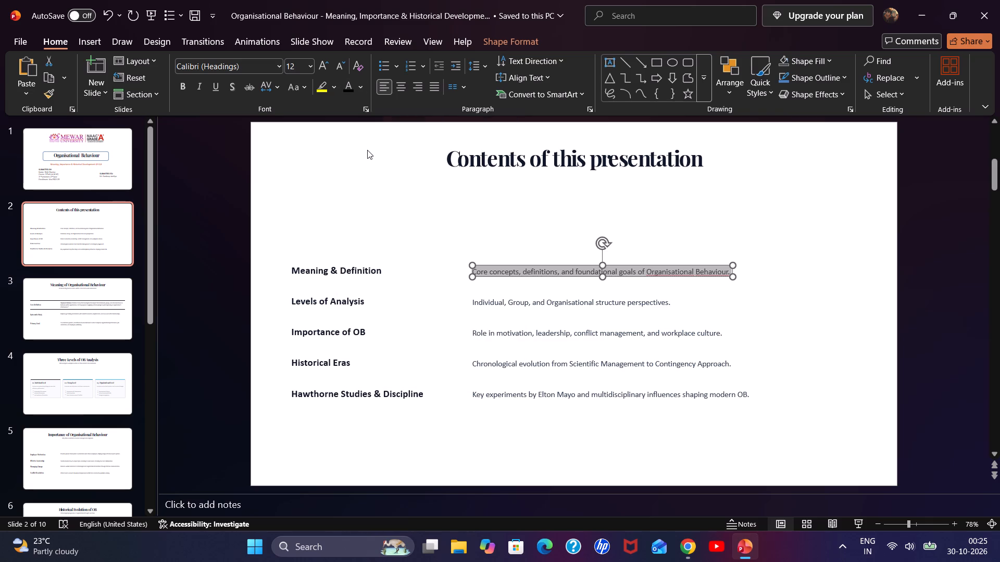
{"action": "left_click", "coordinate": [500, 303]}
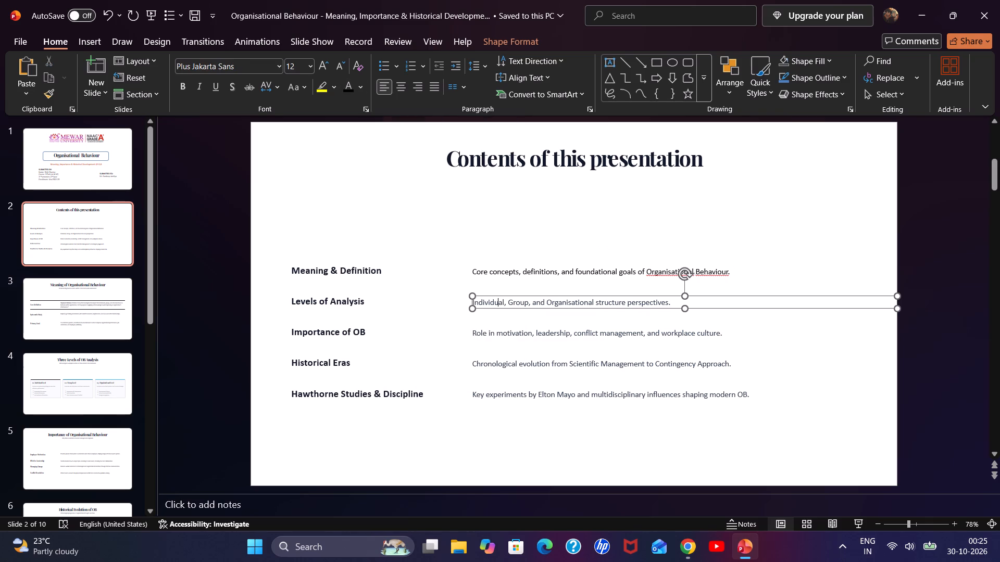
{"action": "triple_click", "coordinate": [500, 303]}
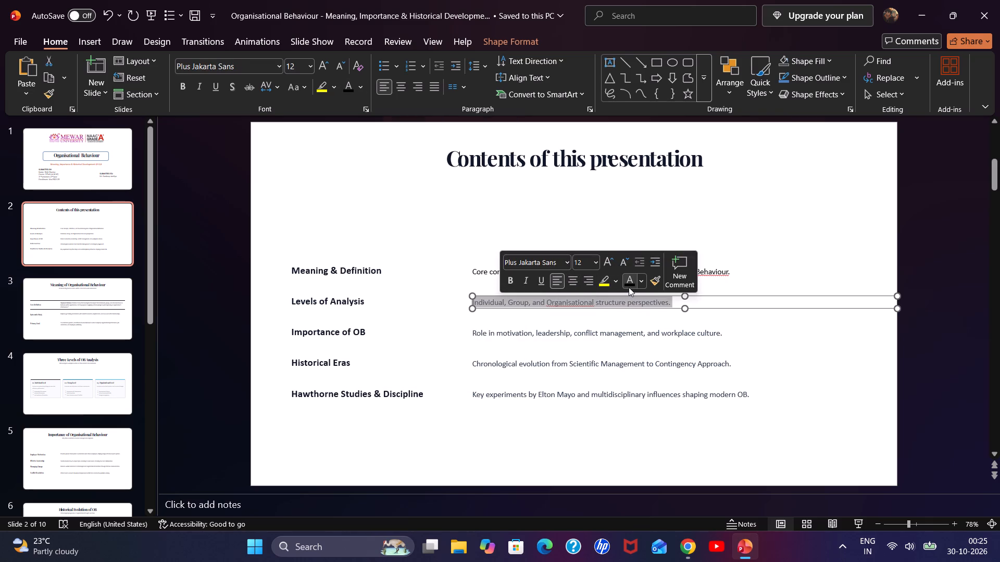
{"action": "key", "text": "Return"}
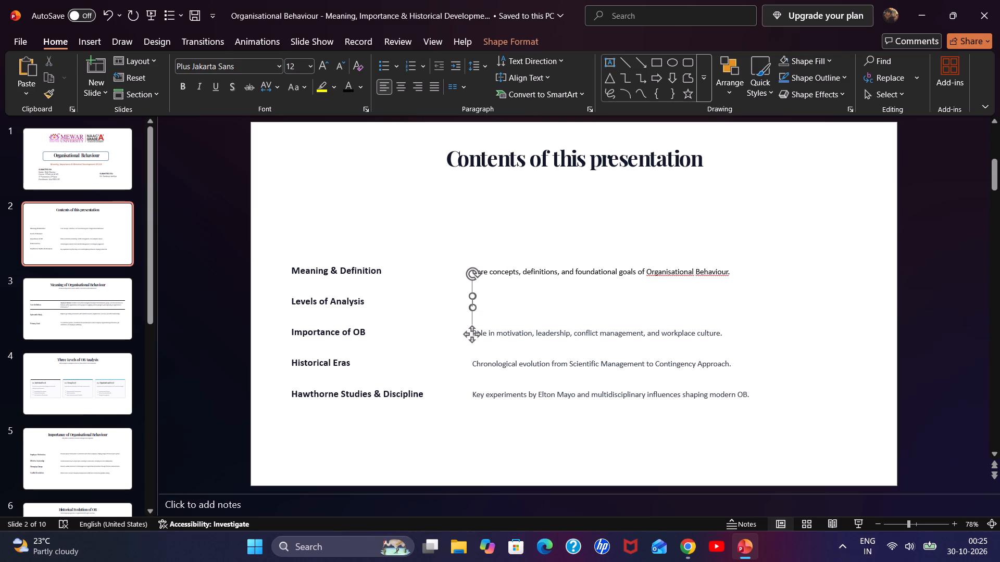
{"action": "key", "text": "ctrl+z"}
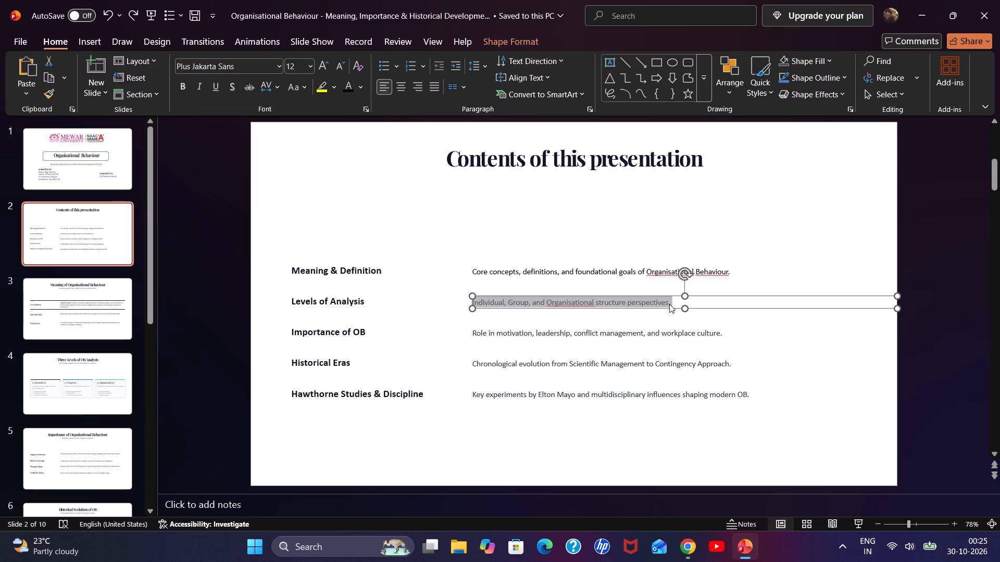
Format the "Levels of Analysis" description on the contents slide at size 12 with black text.
{"action": "left_click", "coordinate": [658, 299]}
{"action": "double_click", "coordinate": [658, 299]}
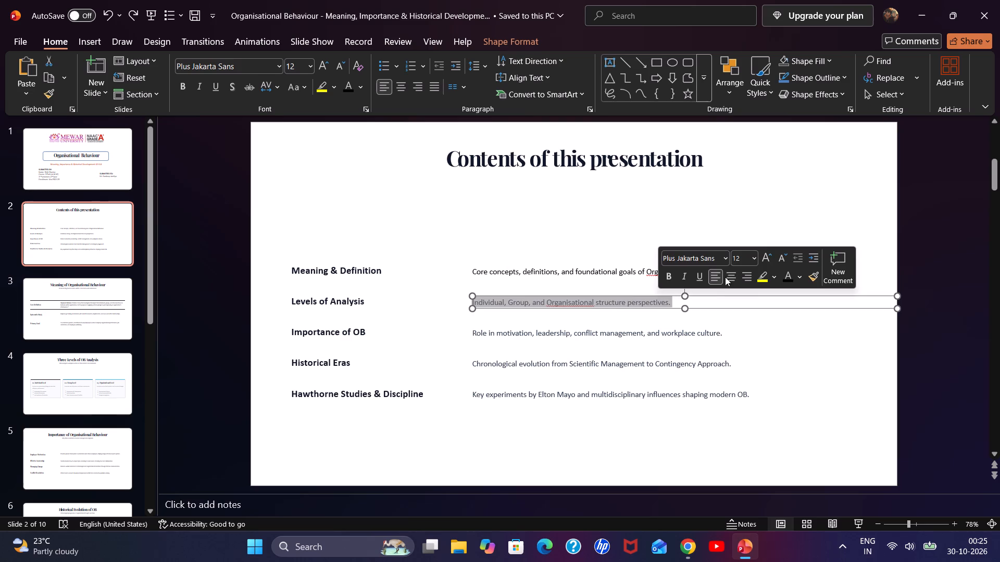
{"action": "left_click", "coordinate": [754, 262]}
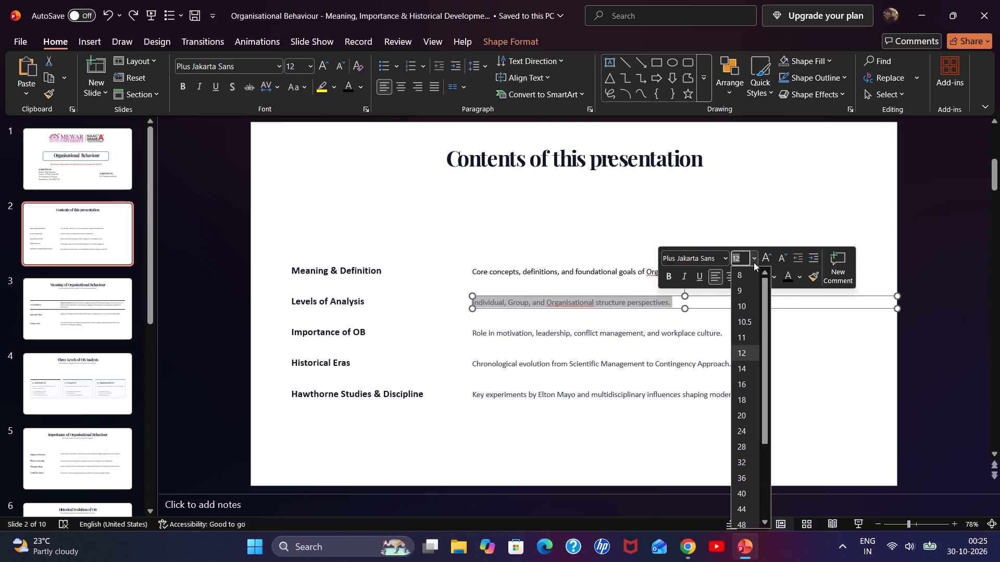
{"action": "left_click", "coordinate": [746, 355]}
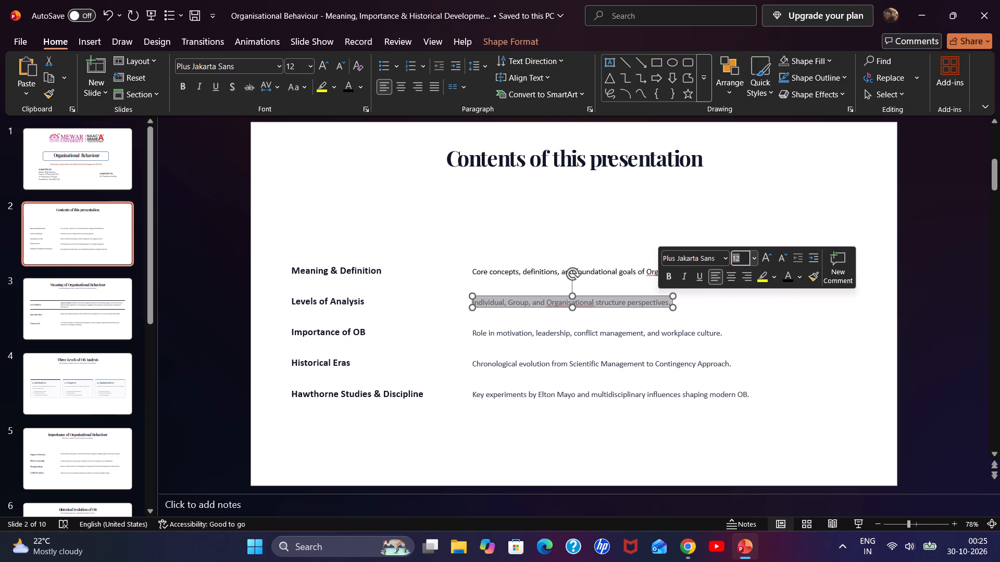
{"action": "left_click", "coordinate": [789, 278]}
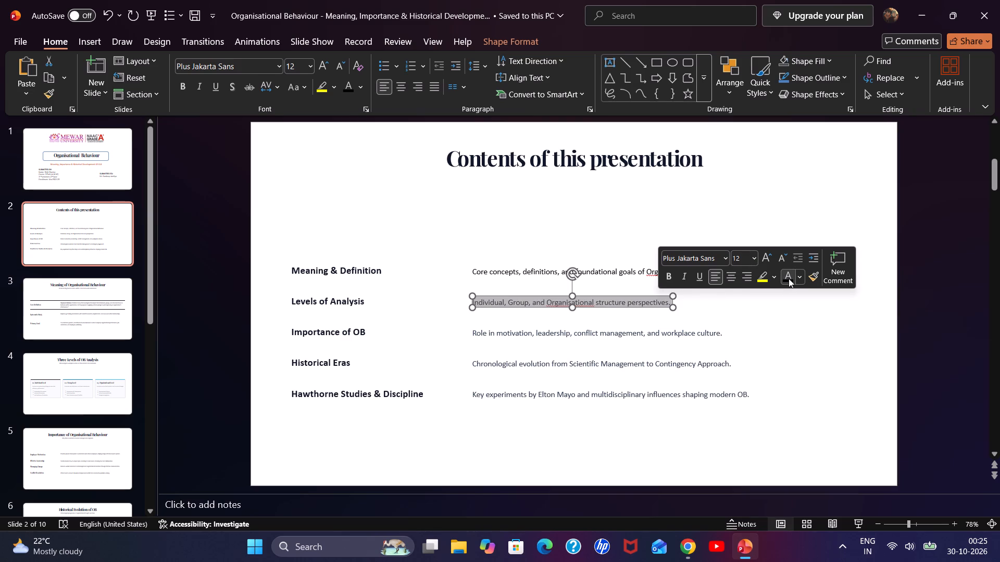
{"action": "left_click", "coordinate": [756, 306]}
Change the "Importance of OB", "Historical Eras" and "Hawthorne Studies & Discipline" descriptions to black text.
{"action": "double_click", "coordinate": [680, 333]}
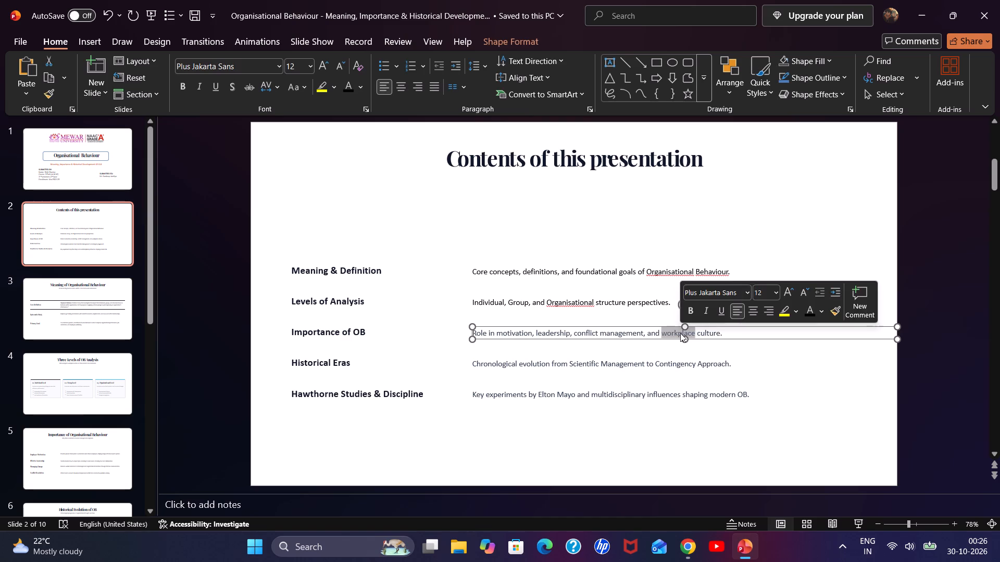
{"action": "double_click", "coordinate": [680, 333]}
{"action": "triple_click", "coordinate": [680, 333]}
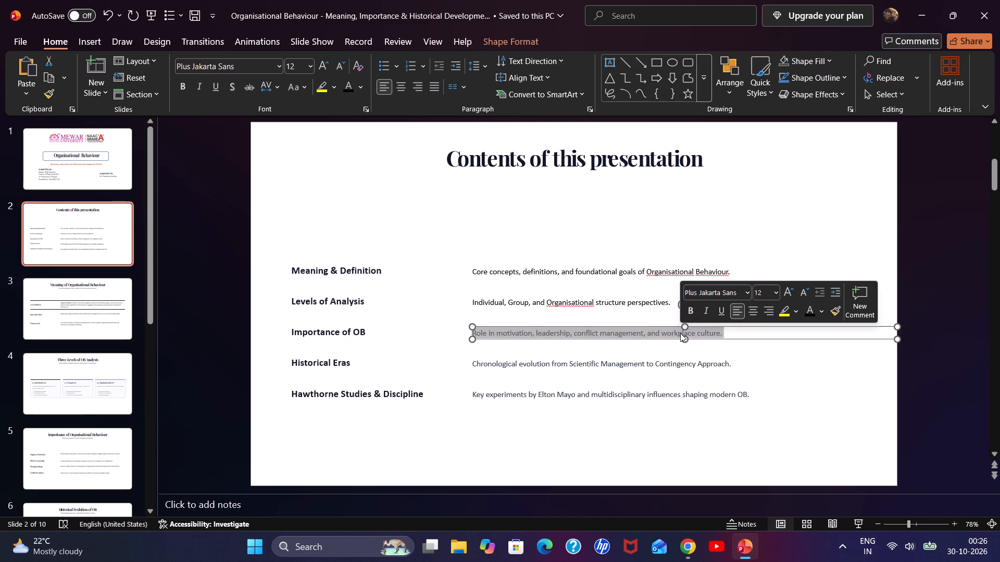
{"action": "left_click", "coordinate": [806, 312]}
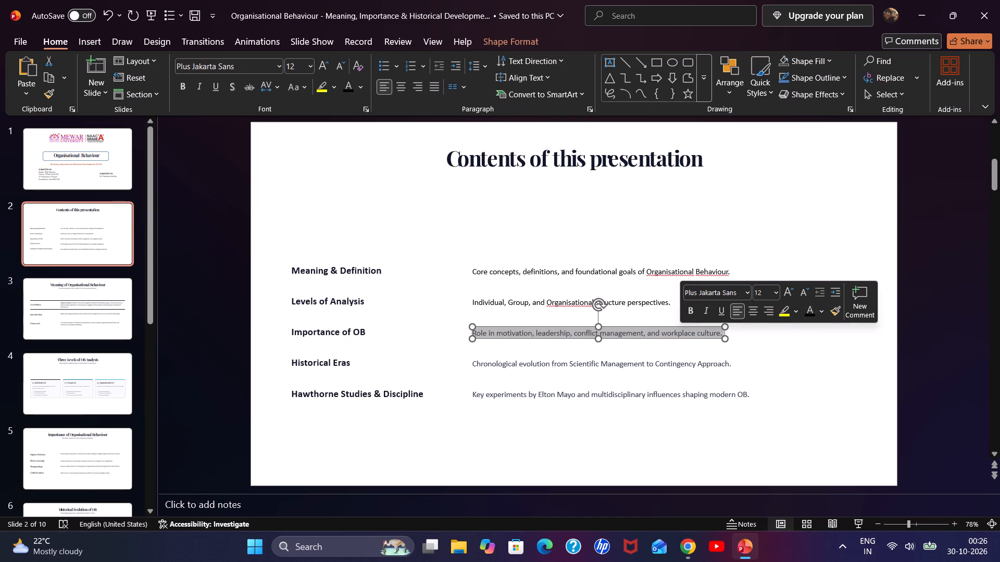
{"action": "triple_click", "coordinate": [714, 362]}
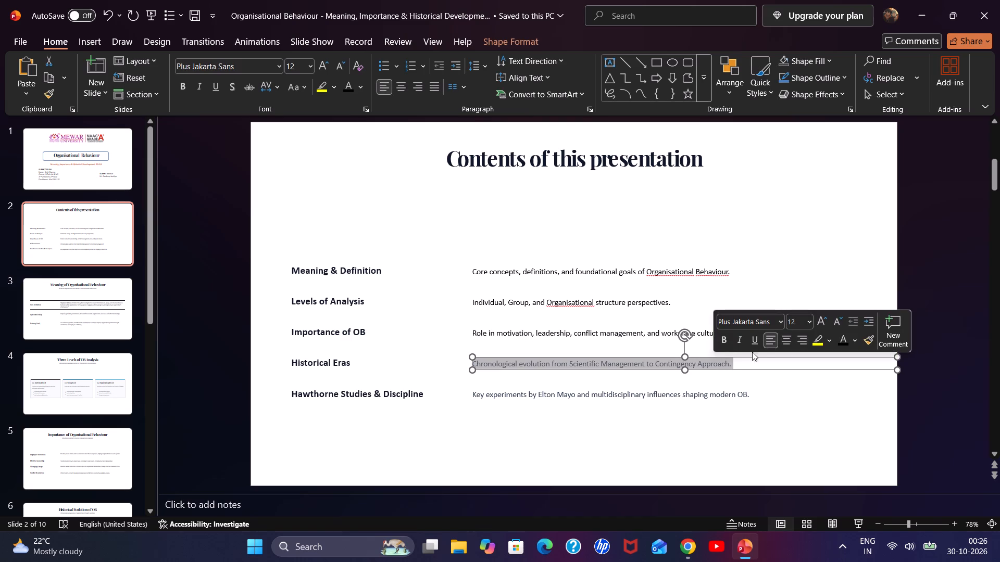
{"action": "double_click", "coordinate": [841, 339]}
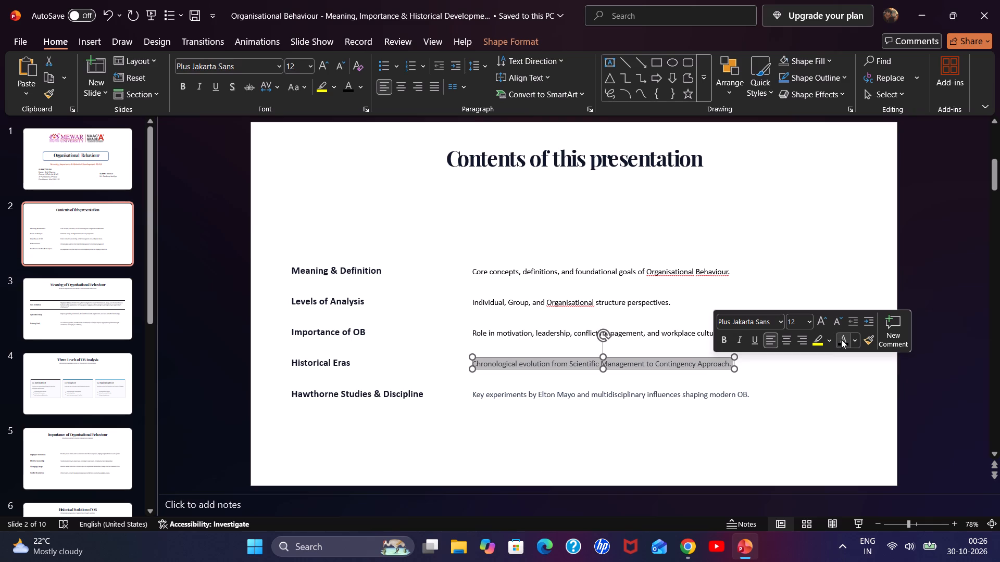
{"action": "triple_click", "coordinate": [714, 396]}
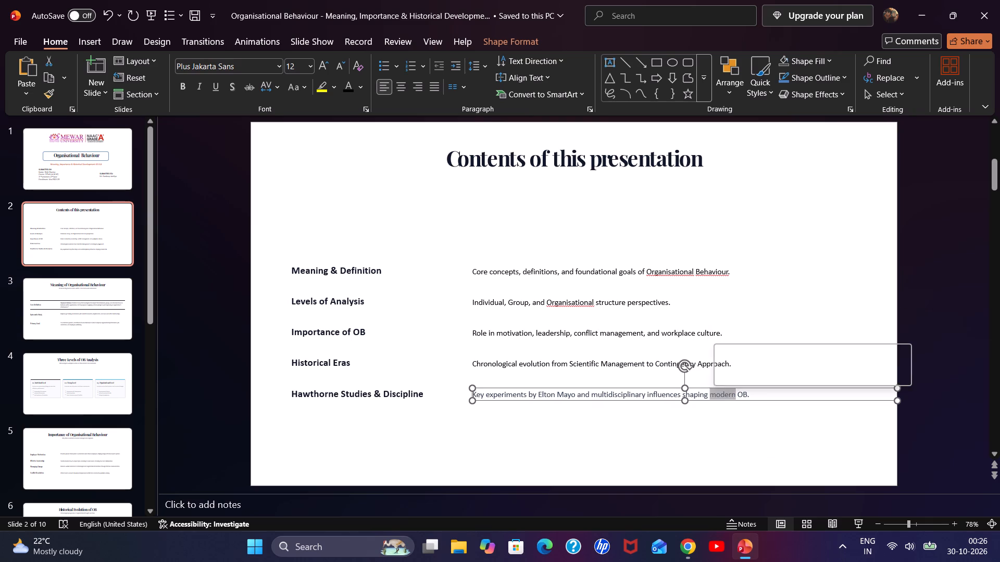
{"action": "left_click", "coordinate": [841, 376]}
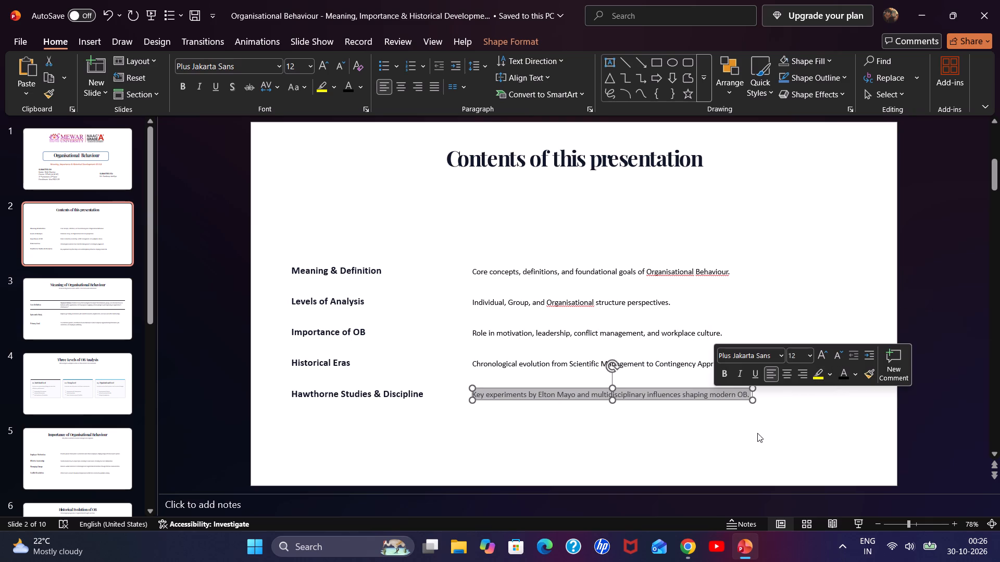
{"action": "left_click", "coordinate": [753, 437]}
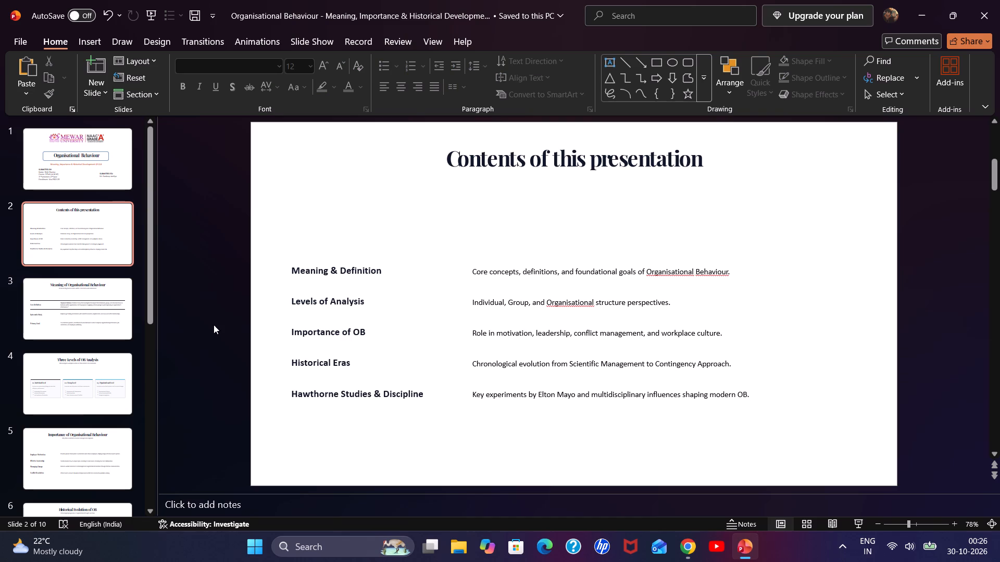
Move the "Contents of this presentation" title leftward so its text starts roughly above the topic headings.
{"action": "left_click", "coordinate": [465, 163]}
{"action": "left_click_drag", "start_coordinate": [512, 146], "coordinate": [440, 150]}
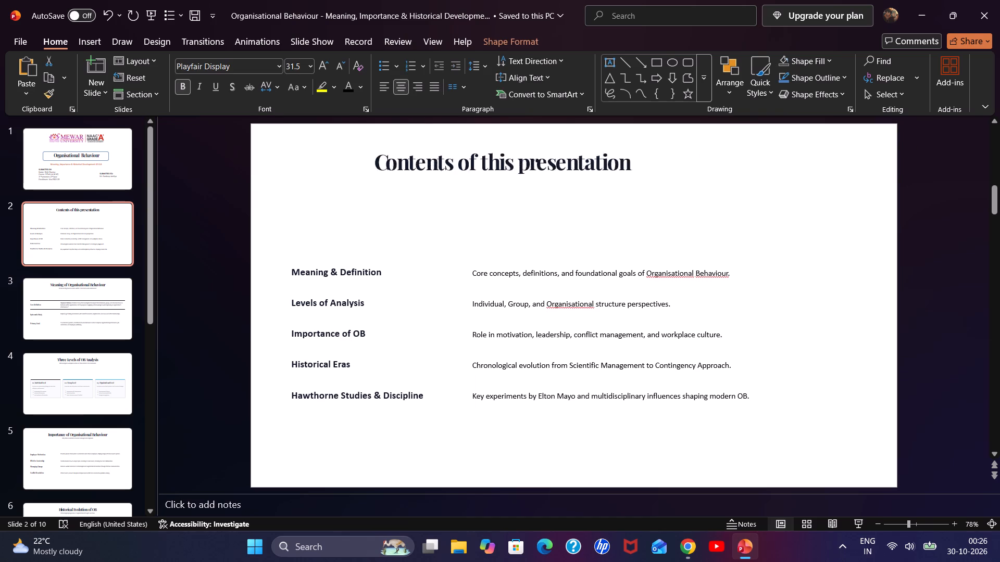
{"action": "left_click_drag", "start_coordinate": [440, 150], "coordinate": [365, 147]}
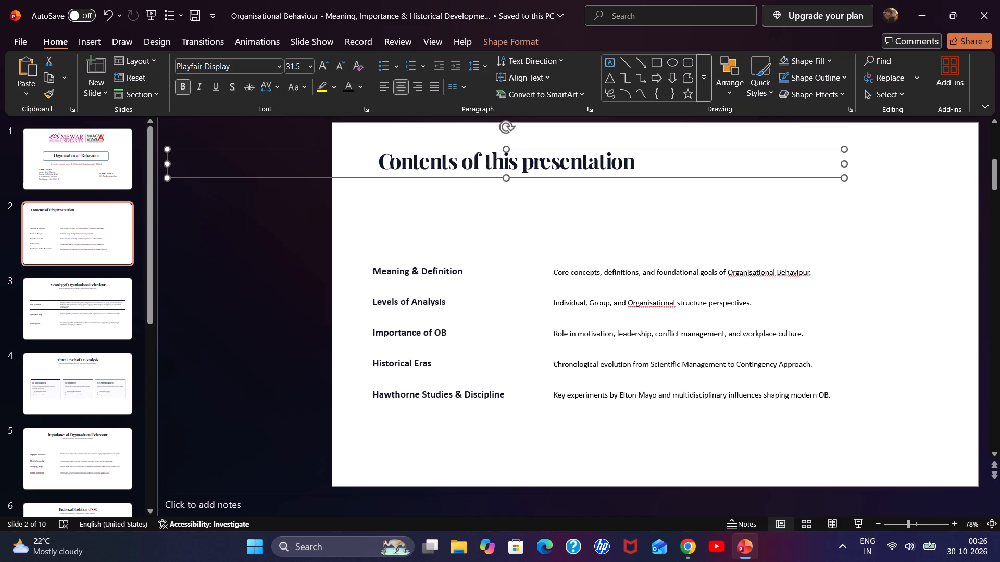
{"action": "left_click", "coordinate": [359, 191]}
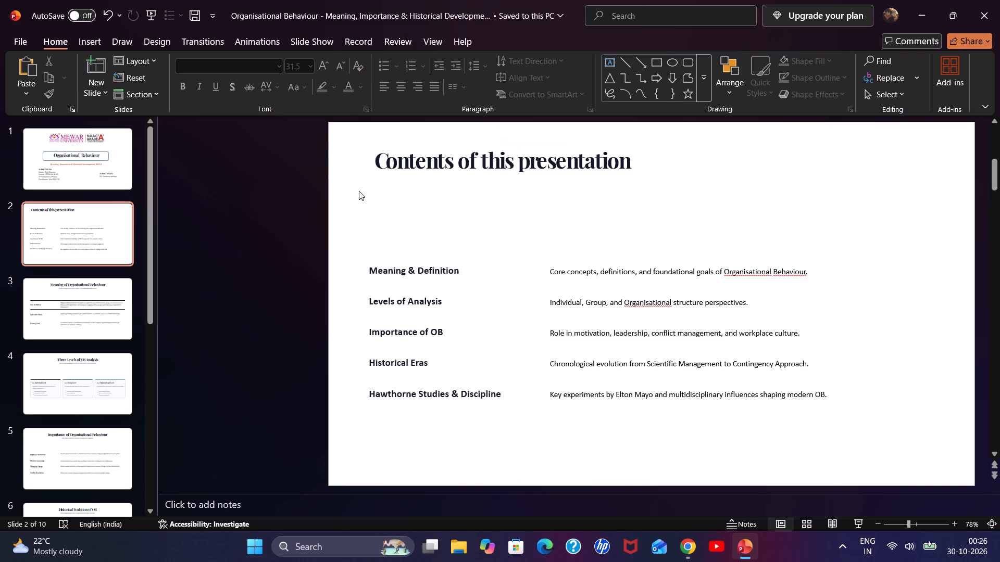
On slide 3, duplicate the divider line under "Core Definition" and place the copy midway between "Systematic Study" and "Primary Goal", aligned with the existing lines.
{"action": "left_click", "coordinate": [86, 297]}
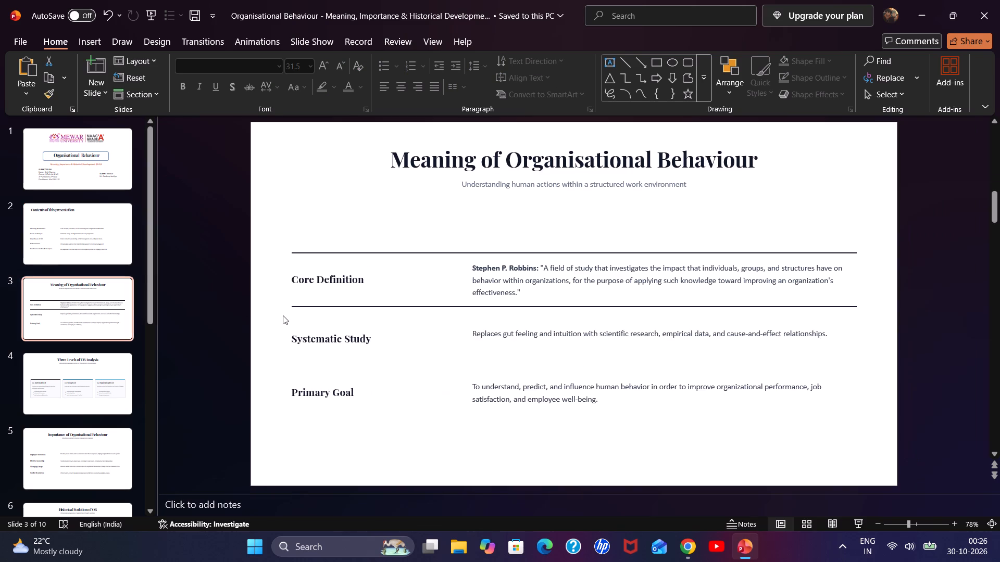
{"action": "left_click", "coordinate": [362, 304]}
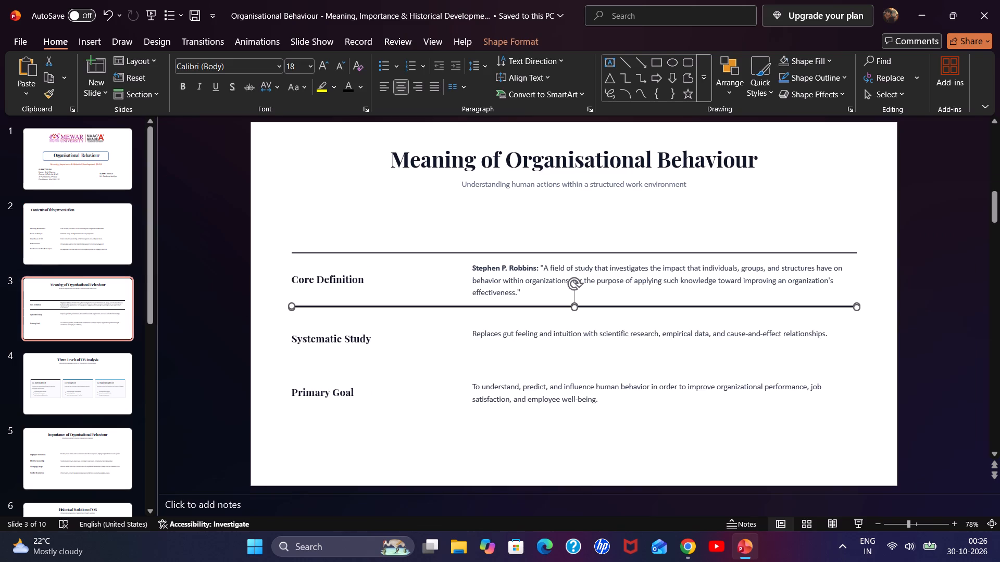
{"action": "key", "text": "ctrl+c"}
{"action": "left_click", "coordinate": [390, 358]}
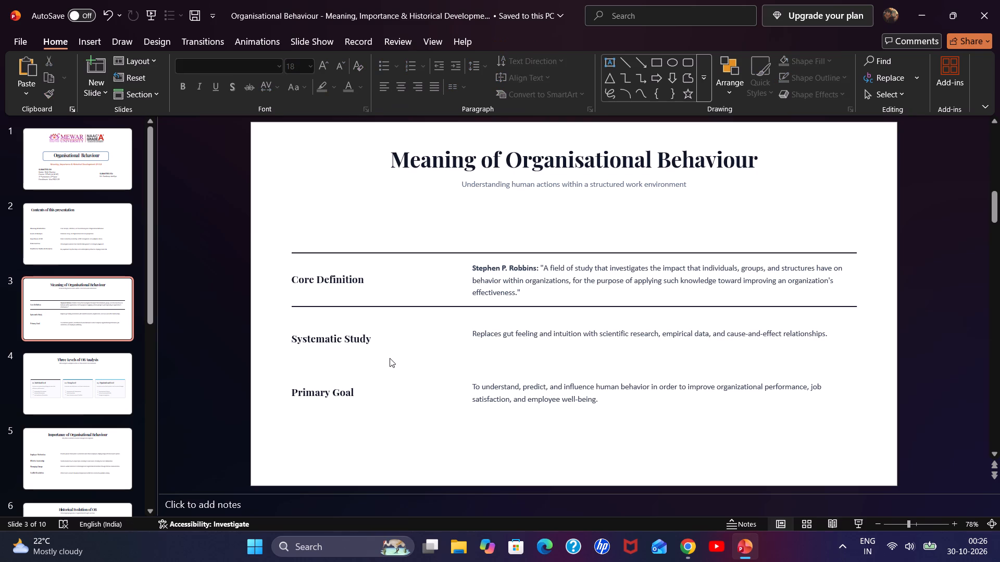
{"action": "left_click", "coordinate": [389, 361]}
{"action": "key", "text": "ctrl+v"}
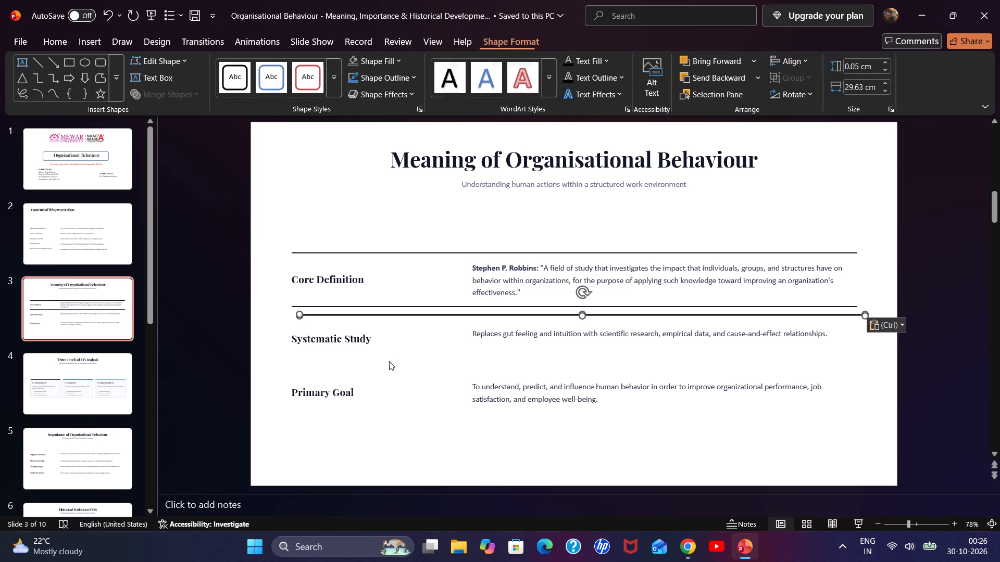
{"action": "left_click_drag", "start_coordinate": [466, 316], "coordinate": [452, 360]}
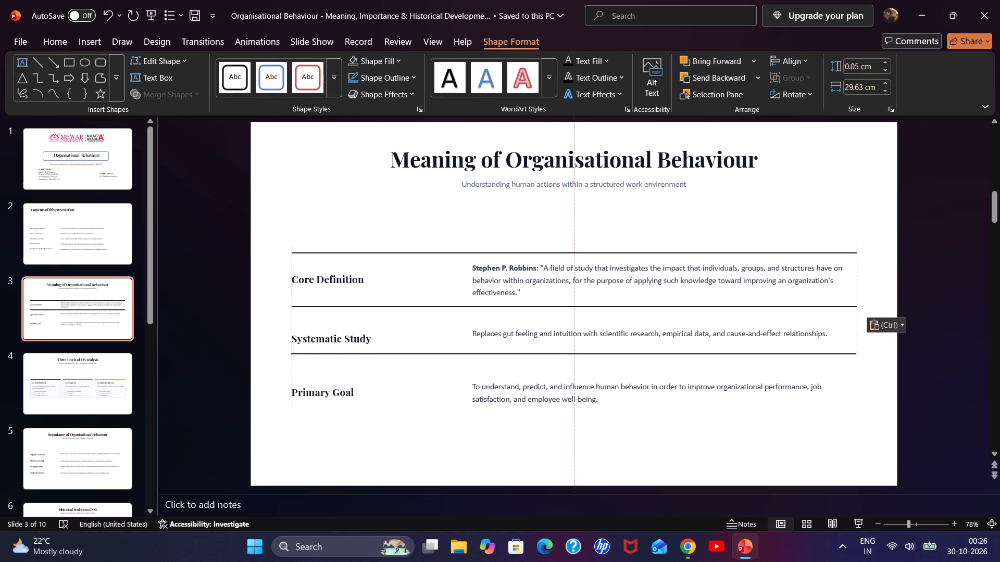
{"action": "left_click_drag", "start_coordinate": [452, 360], "coordinate": [454, 367]}
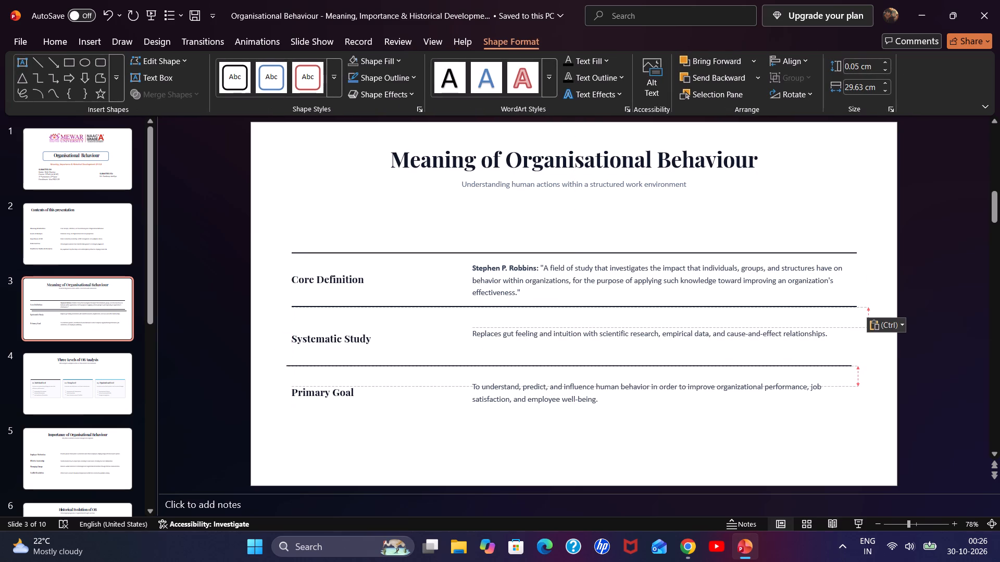
{"action": "left_click_drag", "start_coordinate": [454, 367], "coordinate": [458, 367]}
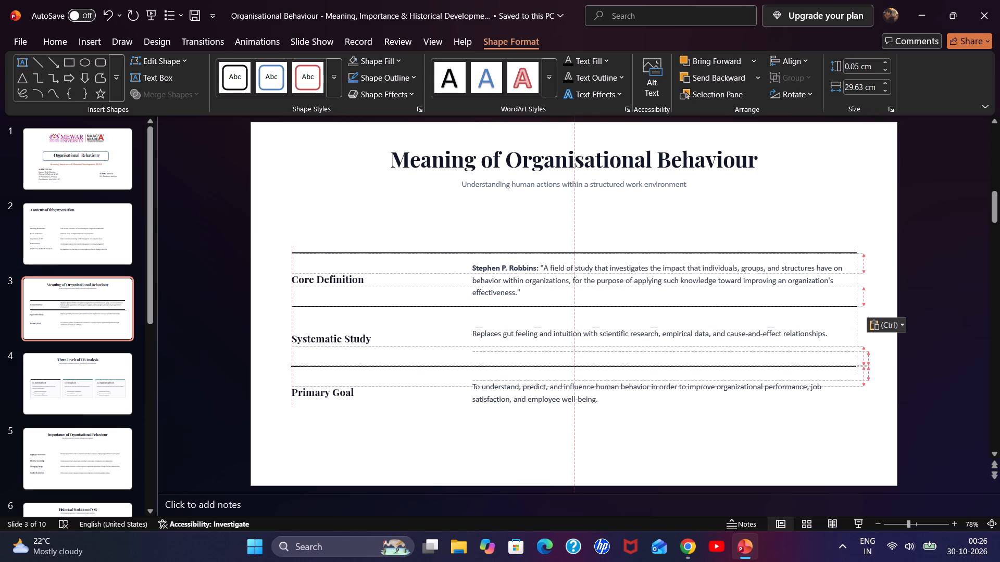
{"action": "left_click_drag", "start_coordinate": [458, 367], "coordinate": [457, 367]}
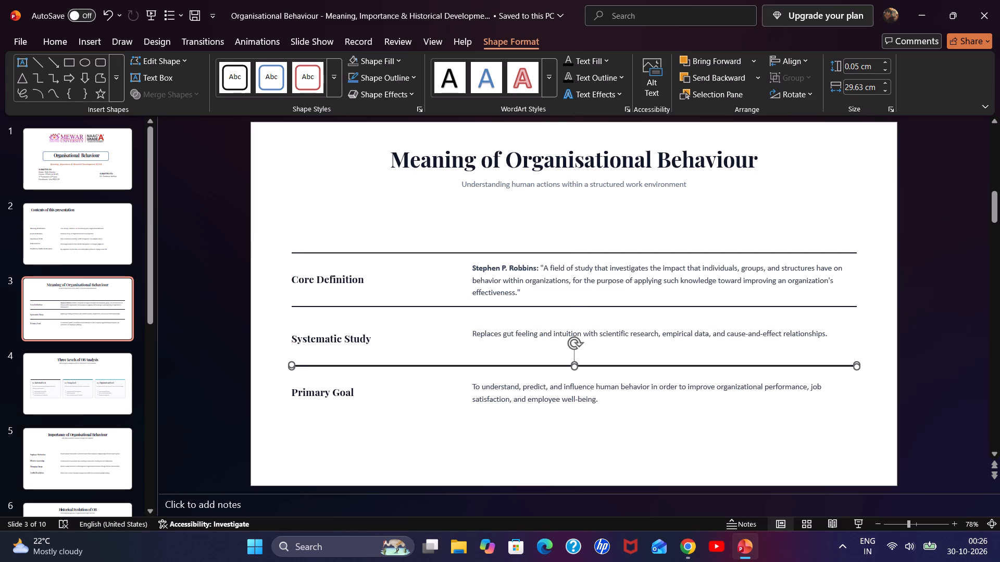
{"action": "left_click_drag", "start_coordinate": [457, 367], "coordinate": [457, 364]}
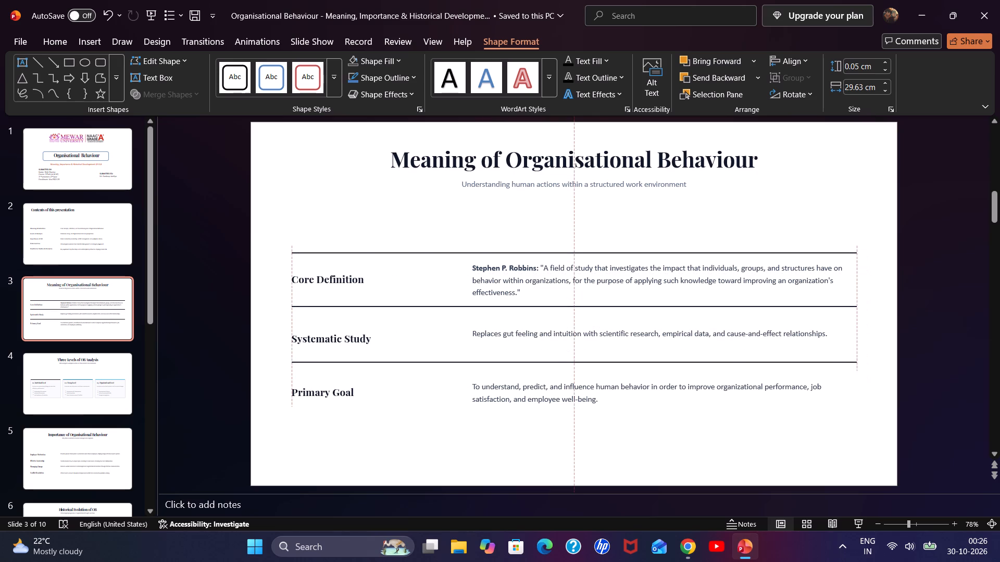
{"action": "left_click_drag", "start_coordinate": [457, 364], "coordinate": [457, 360]}
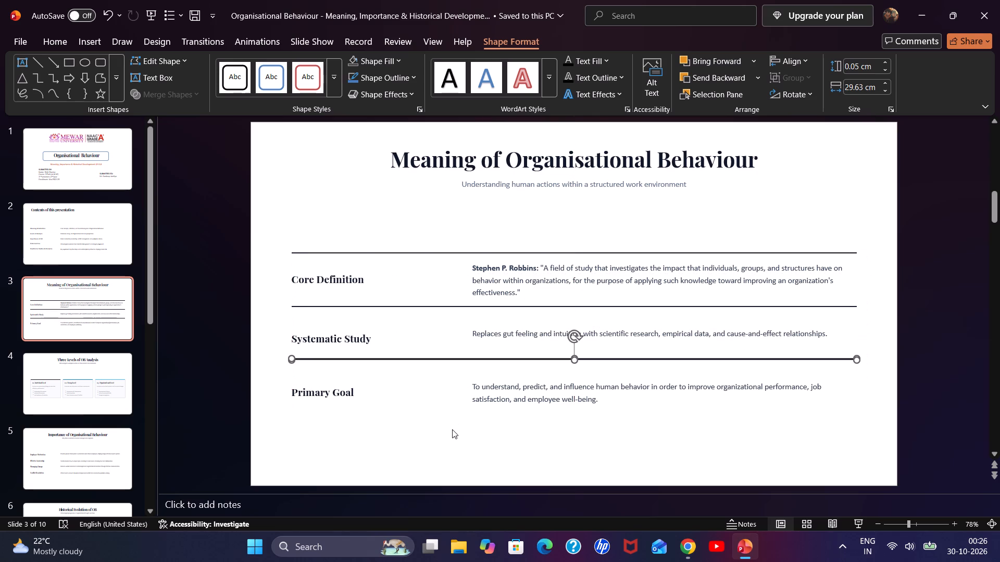
{"action": "left_click", "coordinate": [451, 430]}
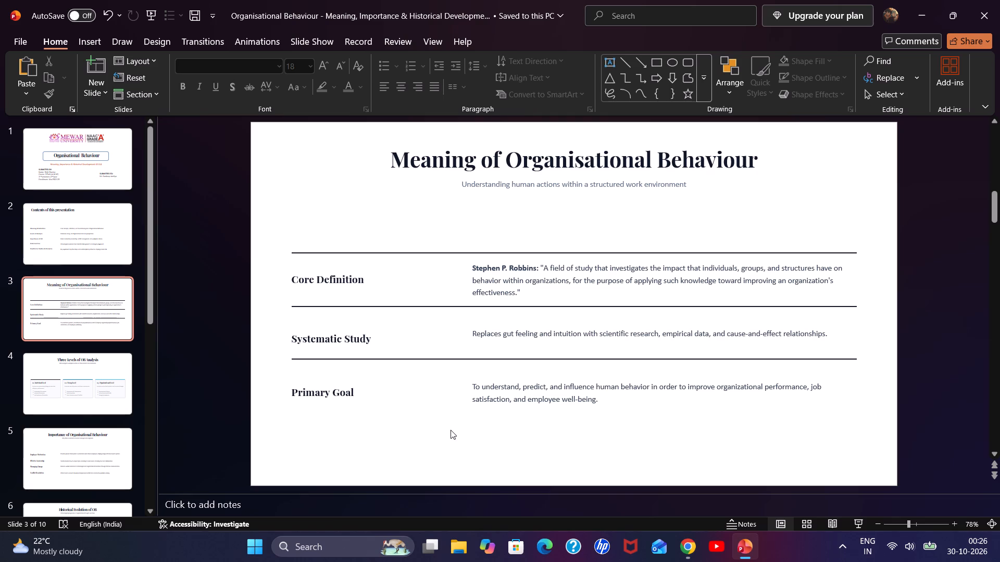
Add another copy of the divider line below the "Primary Goal" row, aligned with the lines above.
{"action": "left_click", "coordinate": [430, 429]}
{"action": "key", "text": "ctrl+c"}
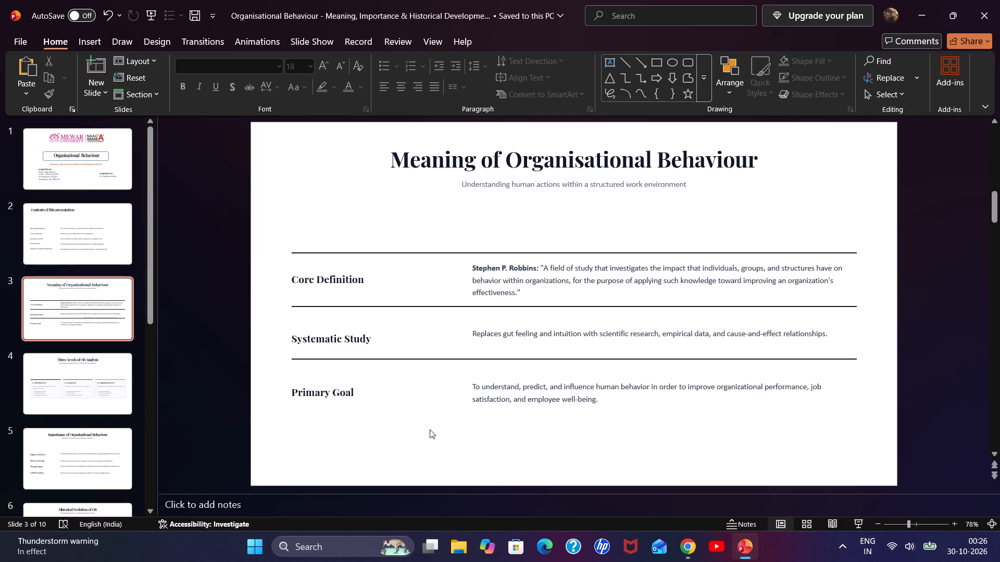
{"action": "key", "text": "ctrl+v"}
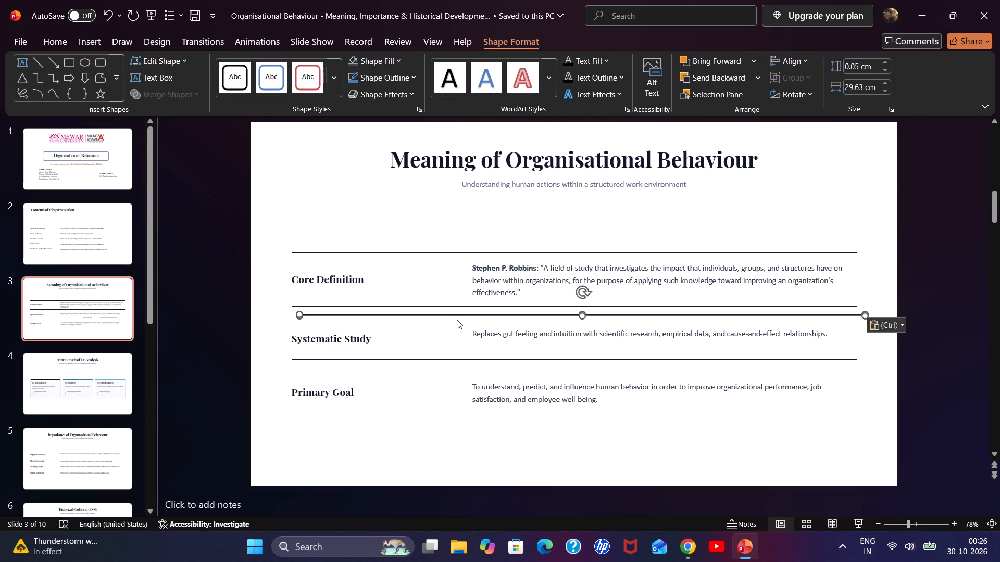
{"action": "left_click_drag", "start_coordinate": [456, 313], "coordinate": [448, 416]}
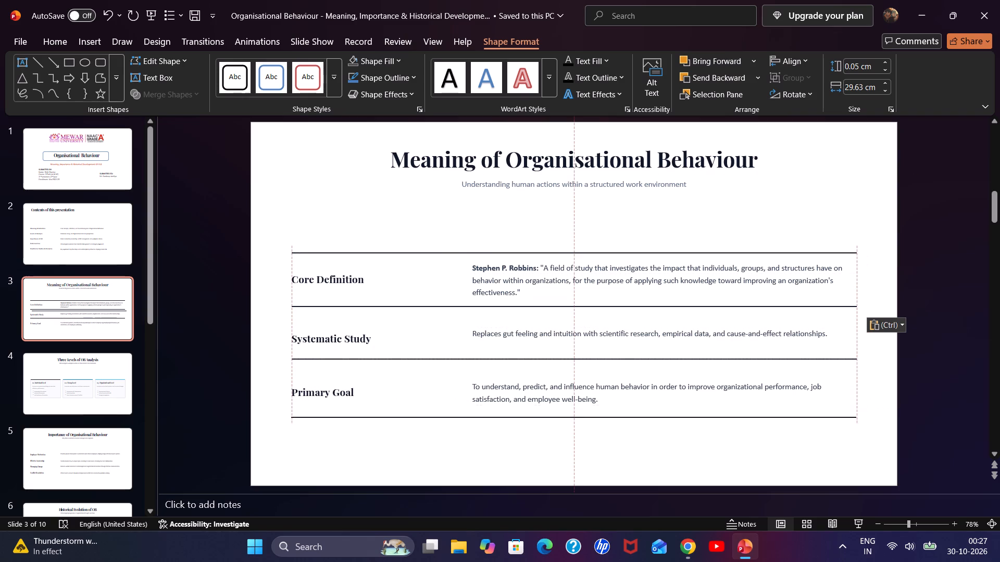
Fine-tune the divider line below the "Primary Goal" row on slide 3, aligning its ends with the lines above.
{"action": "left_click_drag", "start_coordinate": [448, 416], "coordinate": [451, 416]}
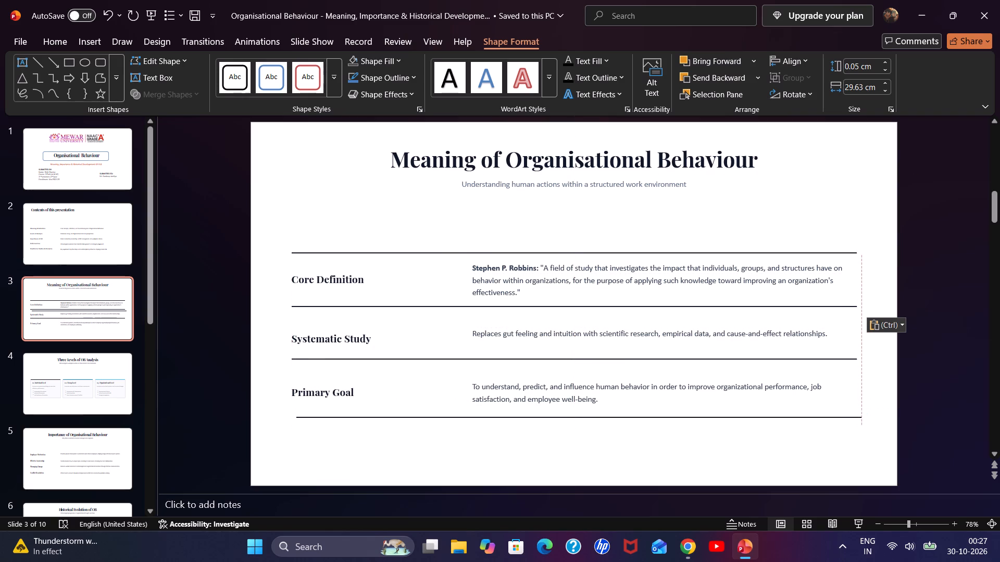
{"action": "left_click_drag", "start_coordinate": [451, 416], "coordinate": [447, 417]}
{"action": "left_click", "coordinate": [452, 441]}
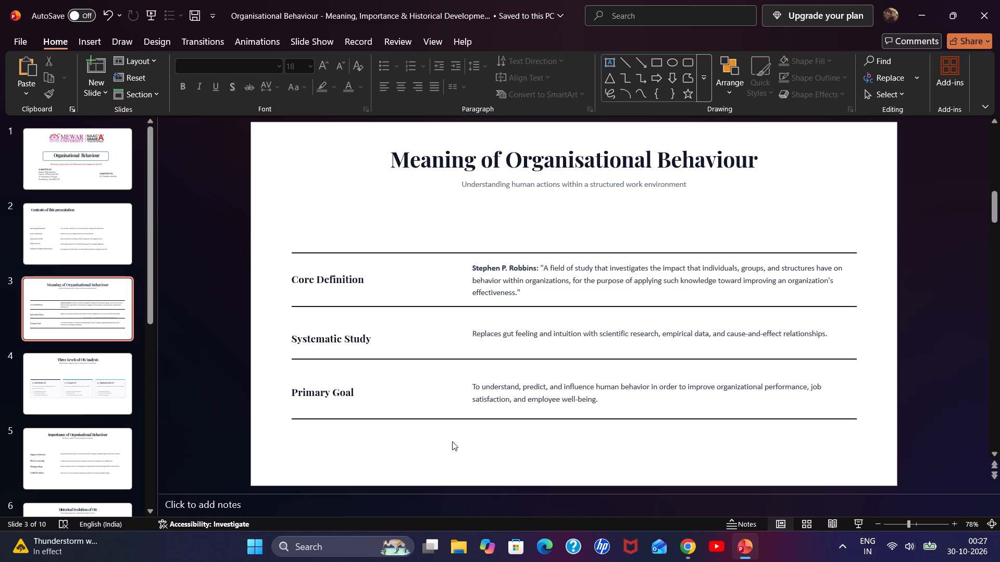
Delete the subtitle "Understanding human actions within a structured work environment" from slide 3.
{"action": "left_click", "coordinate": [522, 186]}
{"action": "double_click", "coordinate": [522, 186]}
{"action": "key", "text": "BackSpace"}
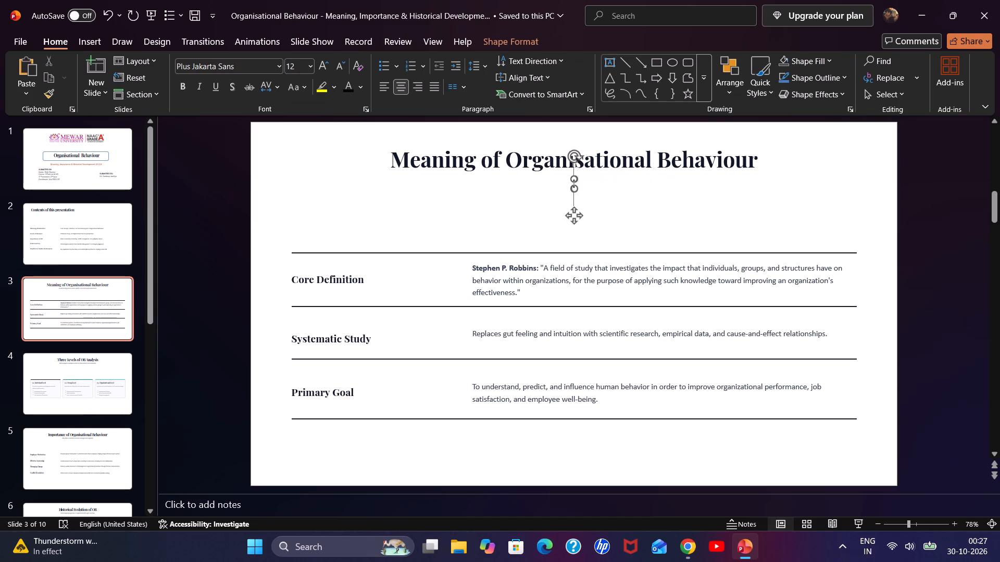
{"action": "left_click", "coordinate": [497, 222]}
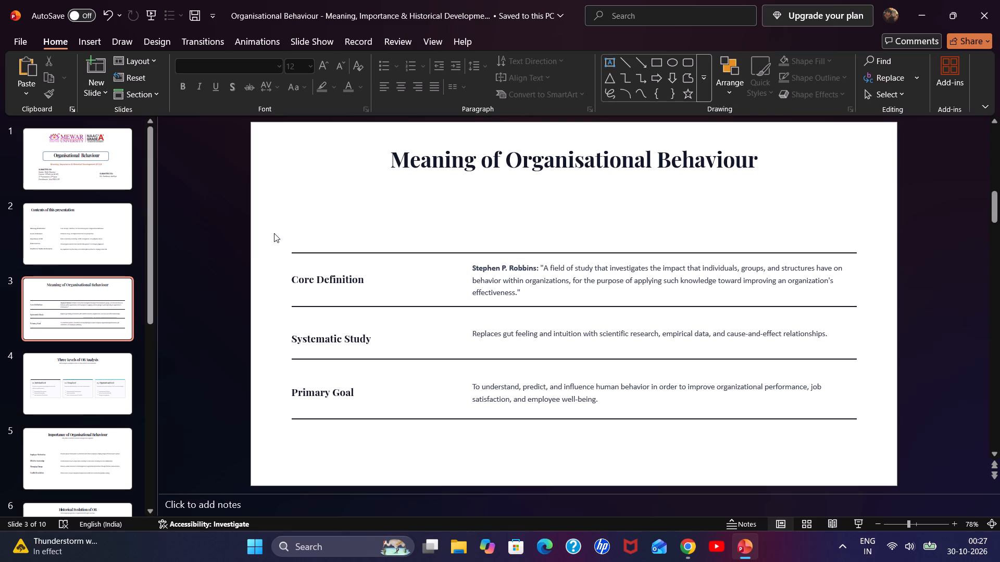
Set all three row headings and their descriptions on slide 3 to the Calibri (Headings) font in black.
{"action": "left_click_drag", "start_coordinate": [274, 233], "coordinate": [895, 460]}
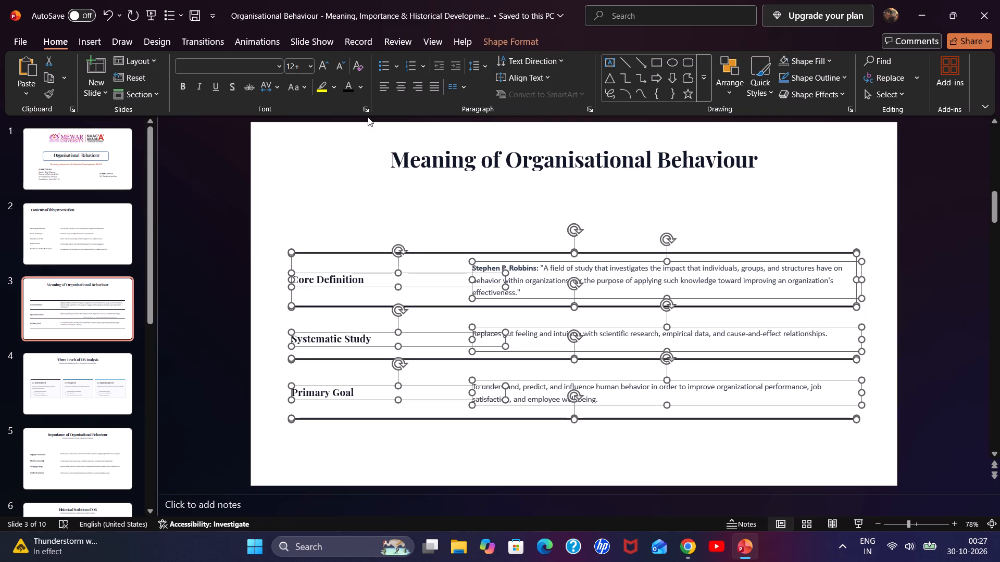
{"action": "left_click", "coordinate": [281, 66]}
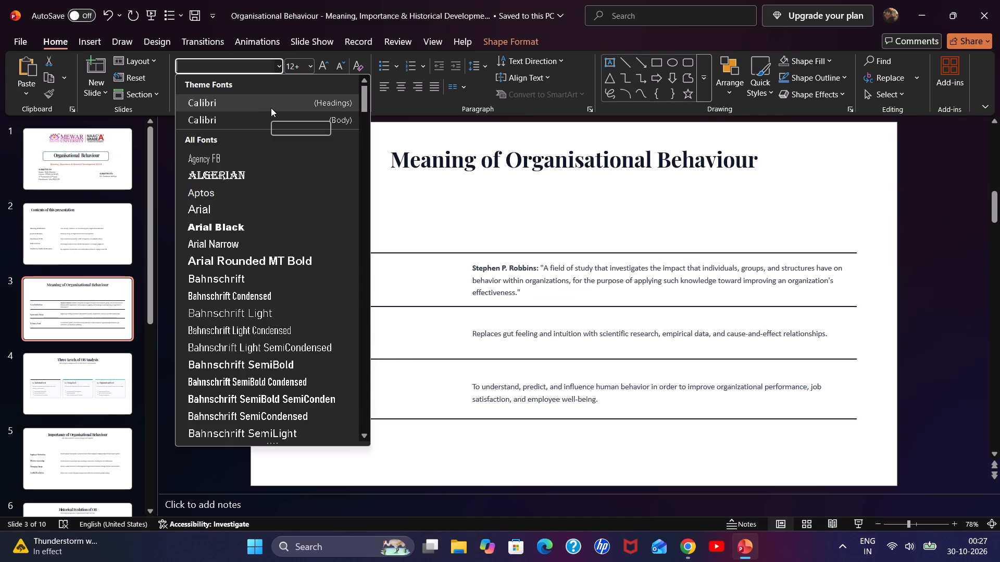
{"action": "left_click", "coordinate": [271, 108]}
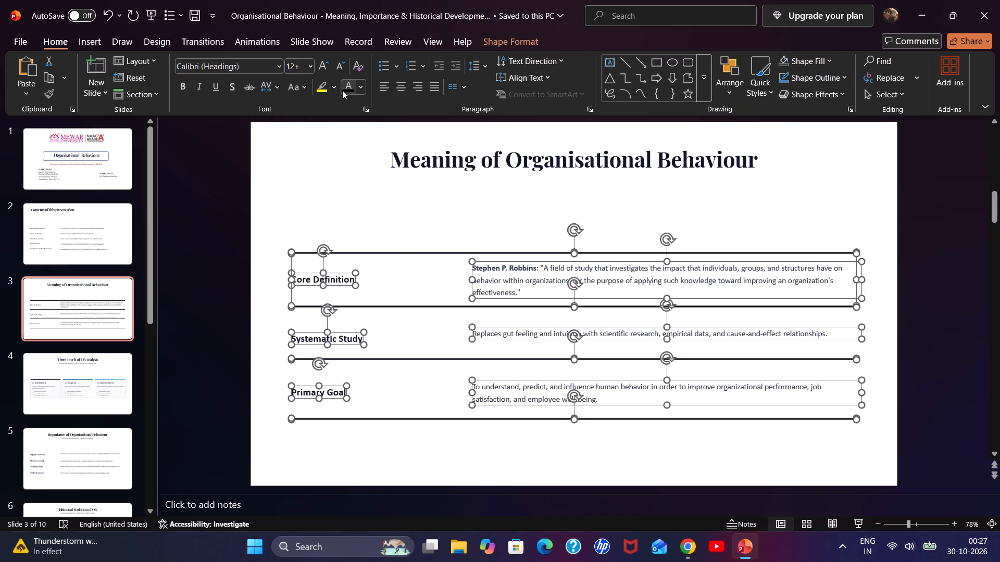
{"action": "left_click", "coordinate": [343, 88]}
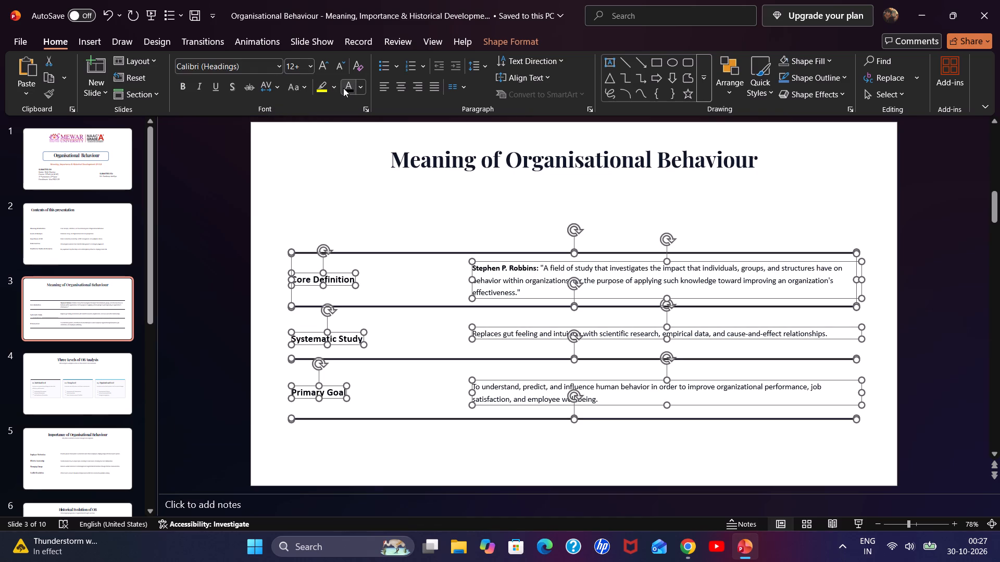
{"action": "left_click", "coordinate": [343, 88]}
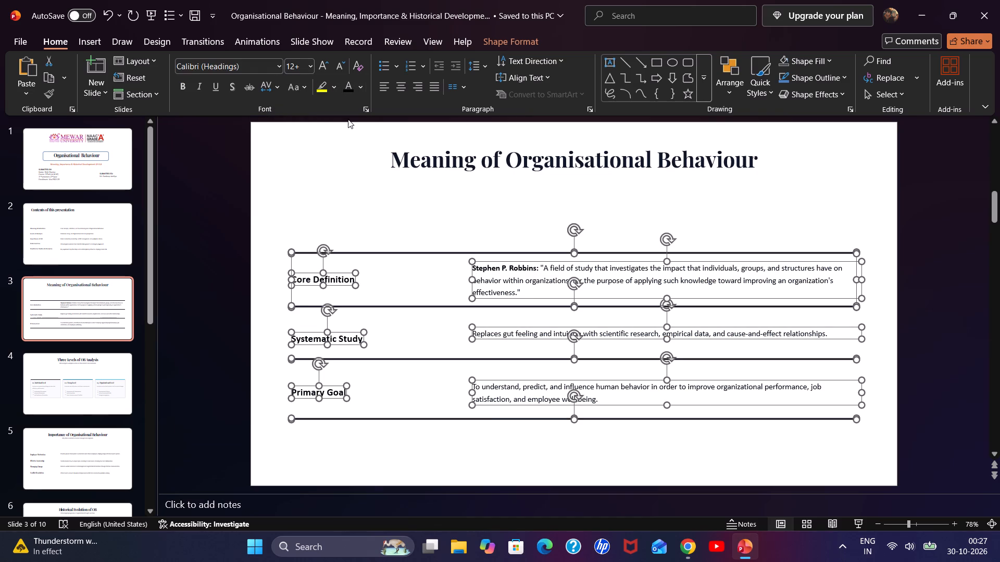
{"action": "left_click", "coordinate": [347, 131]}
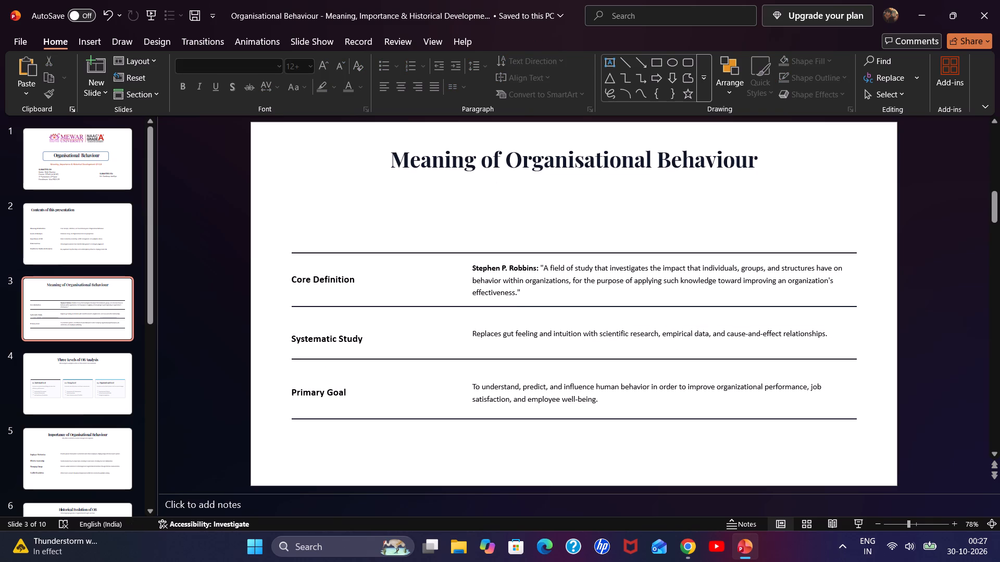
Move the "Meaning of Organisational Behaviour" title leftward so its text starts roughly above the row headings.
{"action": "left_click", "coordinate": [504, 151]}
{"action": "left_click_drag", "start_coordinate": [478, 146], "coordinate": [368, 154]}
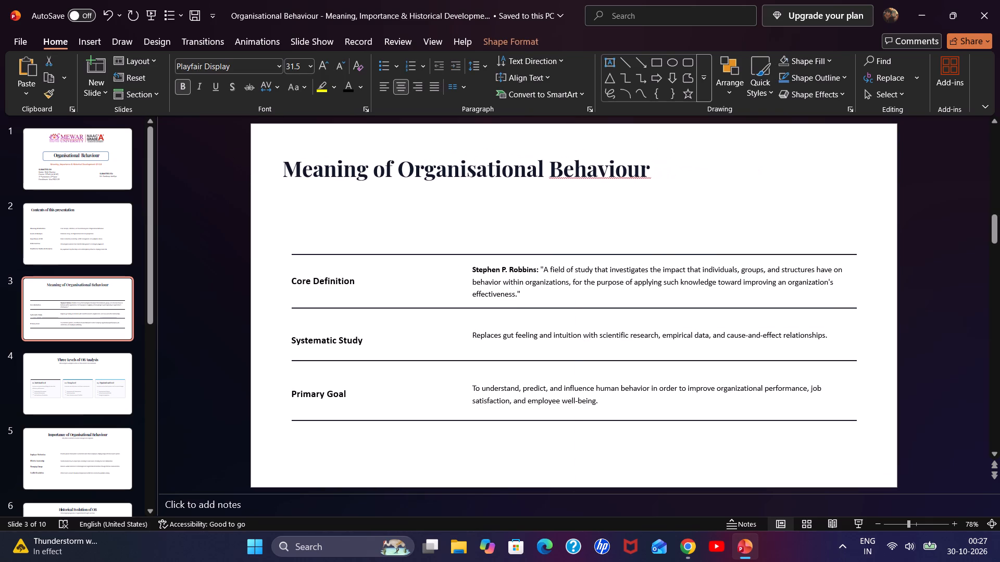
{"action": "left_click_drag", "start_coordinate": [368, 154], "coordinate": [373, 147]}
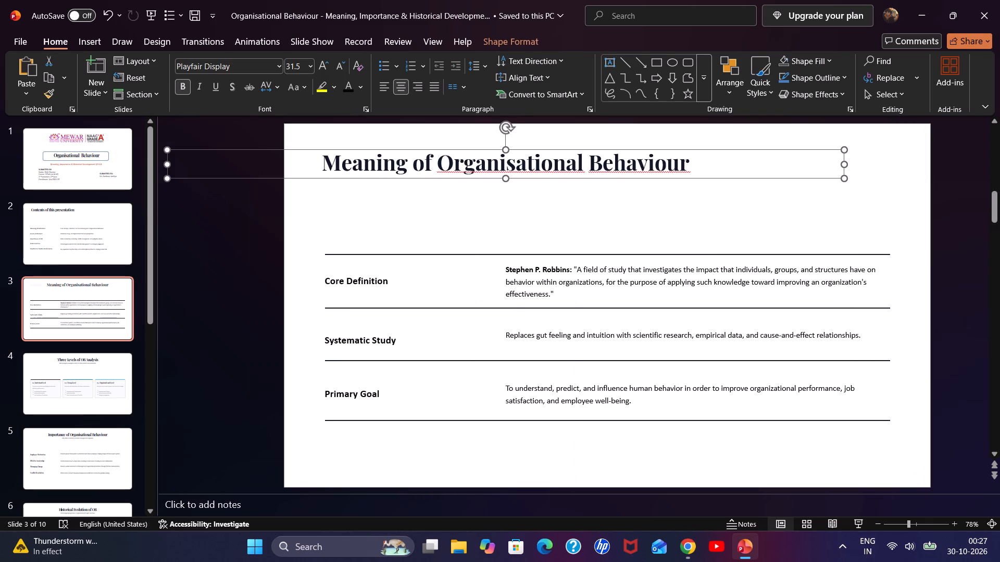
{"action": "left_click", "coordinate": [348, 227]}
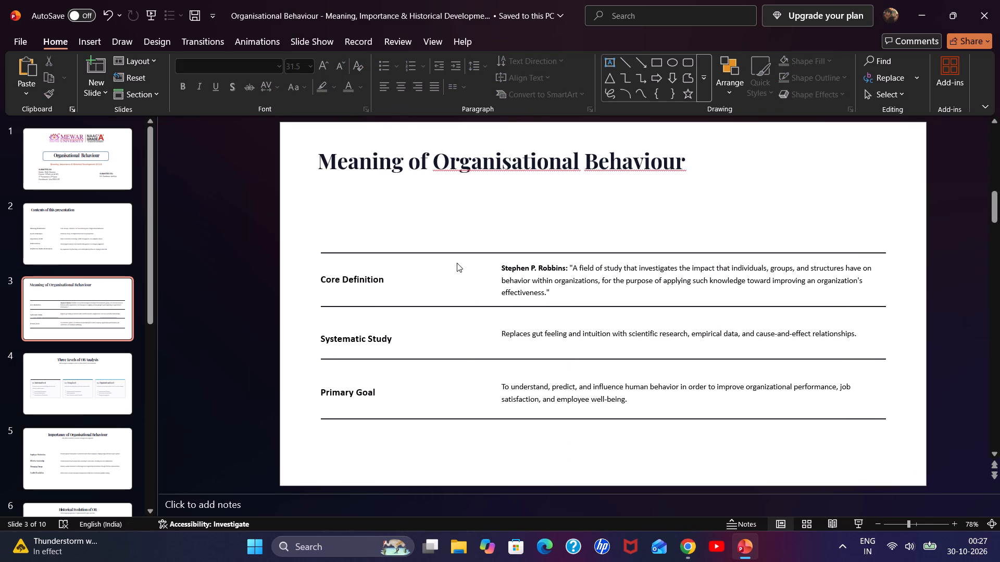
Apply the black font colour to the "Core Definition", "Systematic Study" and "Primary Goal" descriptions individually.
{"action": "triple_click", "coordinate": [570, 266]}
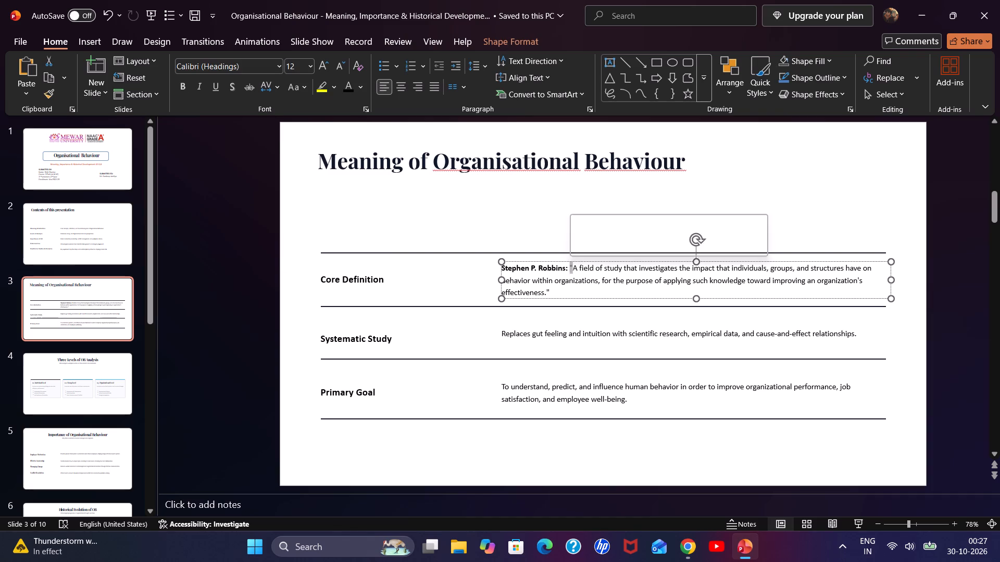
{"action": "left_click", "coordinate": [570, 266]}
{"action": "triple_click", "coordinate": [570, 266]}
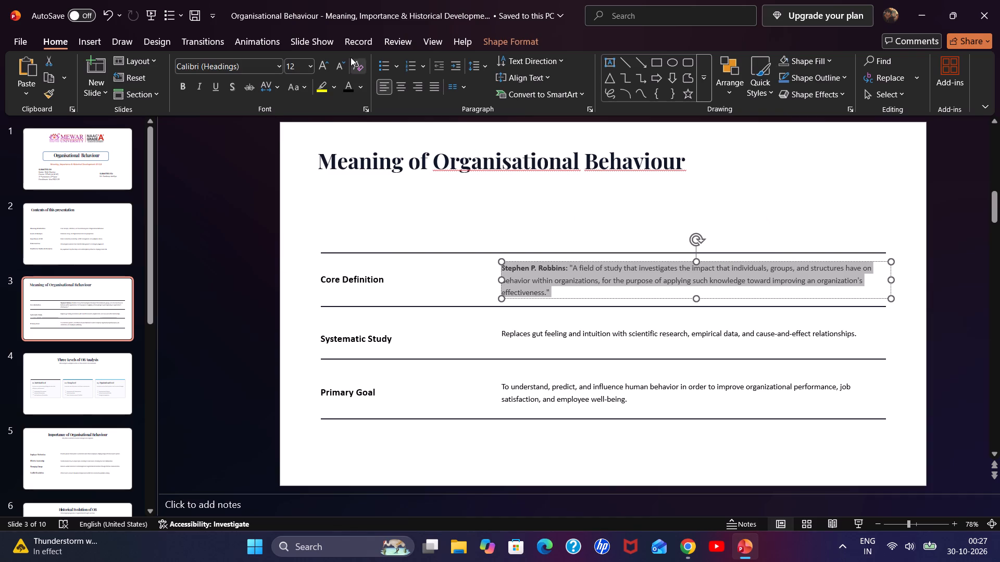
{"action": "left_click", "coordinate": [347, 90]}
{"action": "left_click", "coordinate": [589, 325]}
{"action": "triple_click", "coordinate": [581, 331]}
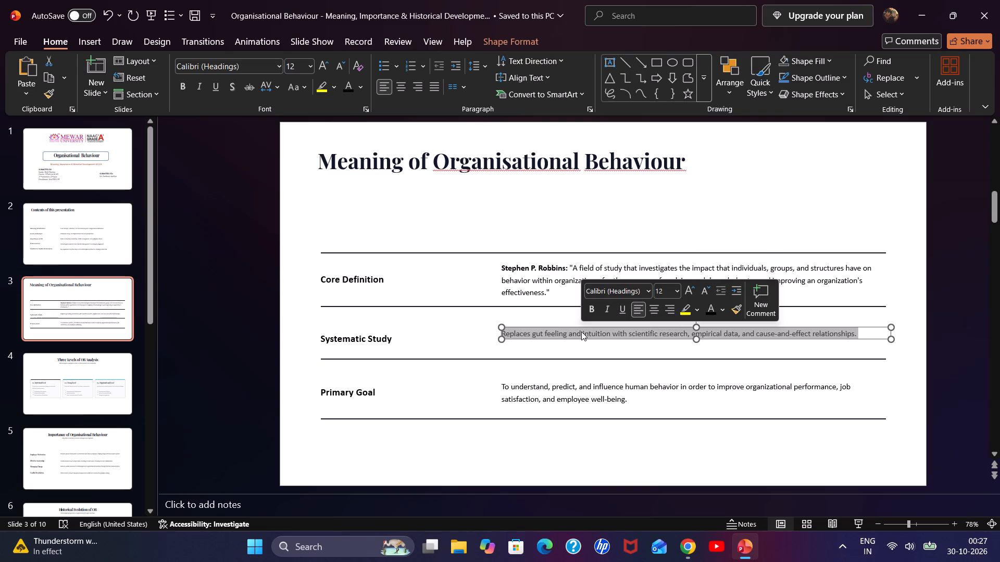
{"action": "left_click", "coordinate": [708, 308]}
{"action": "triple_click", "coordinate": [664, 382]}
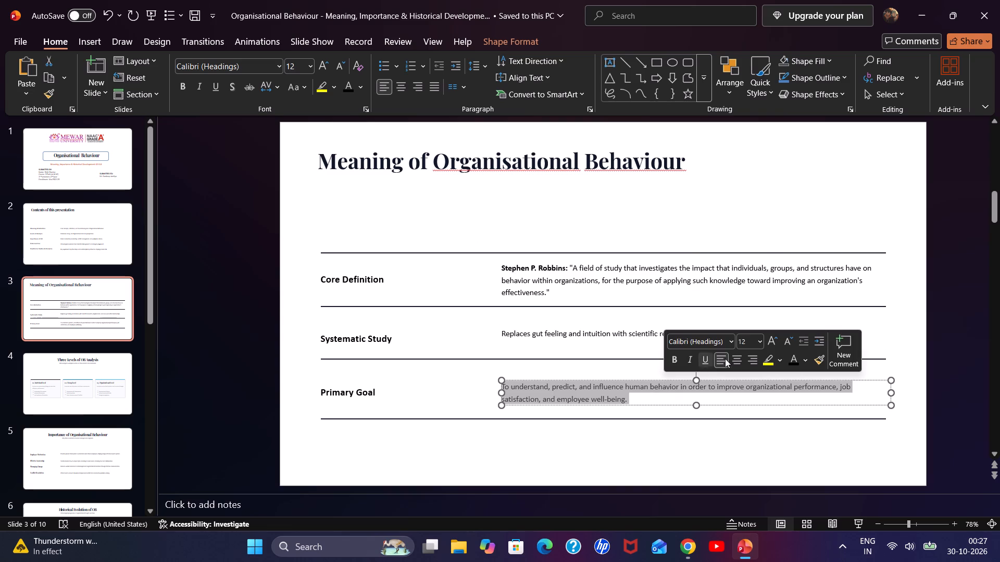
{"action": "left_click", "coordinate": [795, 362]}
On slide 4, set the "Individual Level" and "Group Level" card text and the "Organisational Level" description to black Calibri (Headings).
{"action": "left_click", "coordinate": [81, 374]}
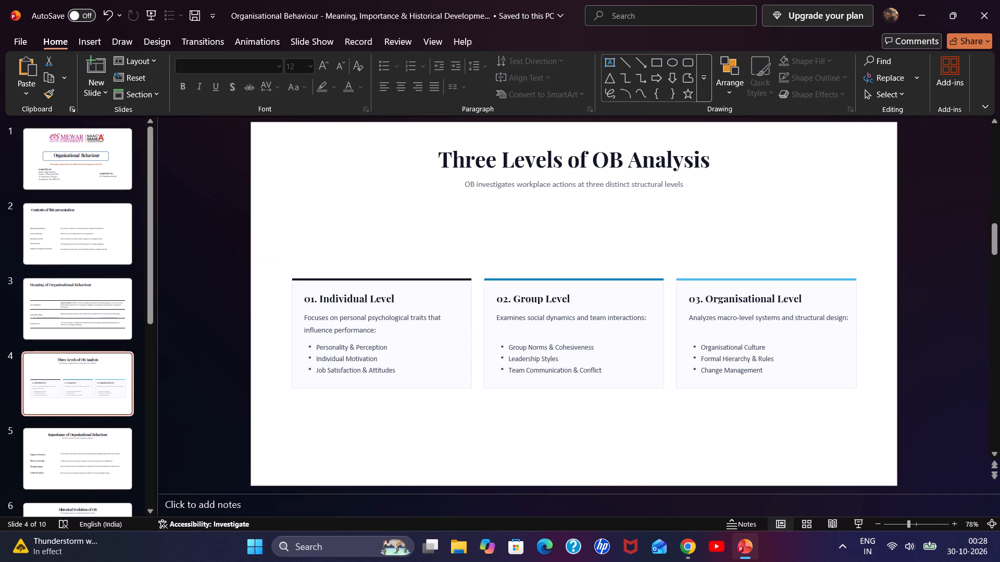
{"action": "triple_click", "coordinate": [345, 328]}
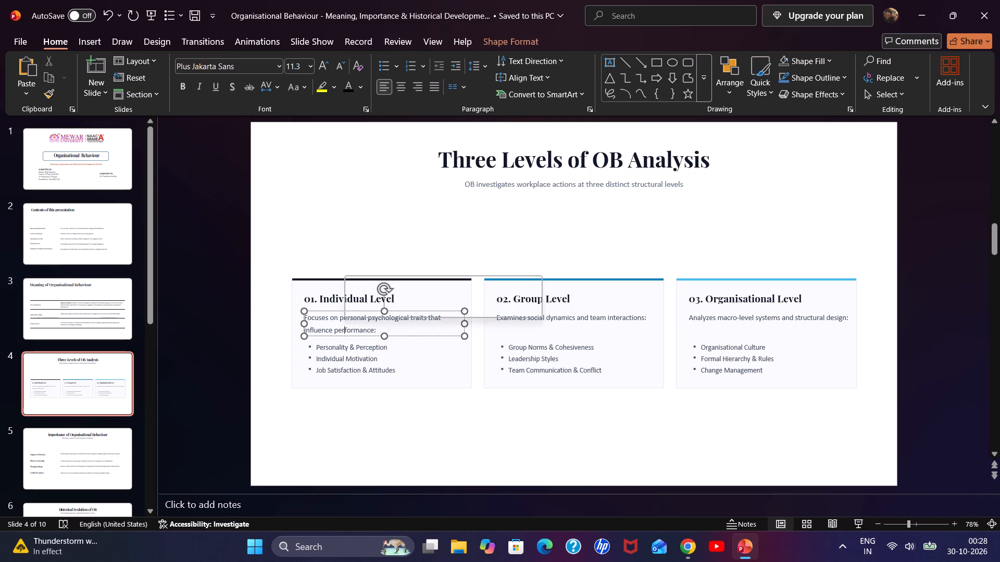
{"action": "left_click", "coordinate": [345, 328]}
{"action": "double_click", "coordinate": [345, 328]}
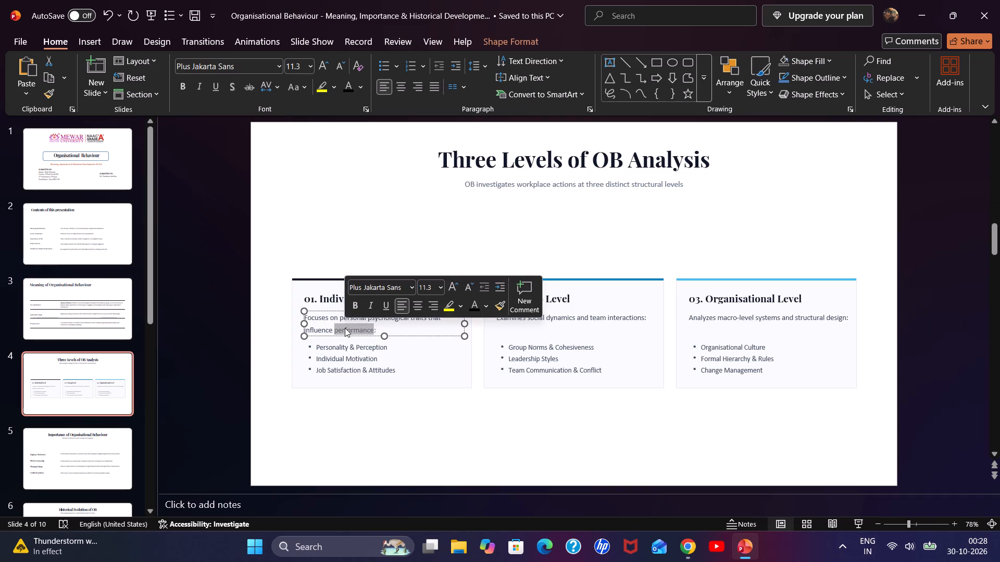
{"action": "left_click", "coordinate": [476, 427]}
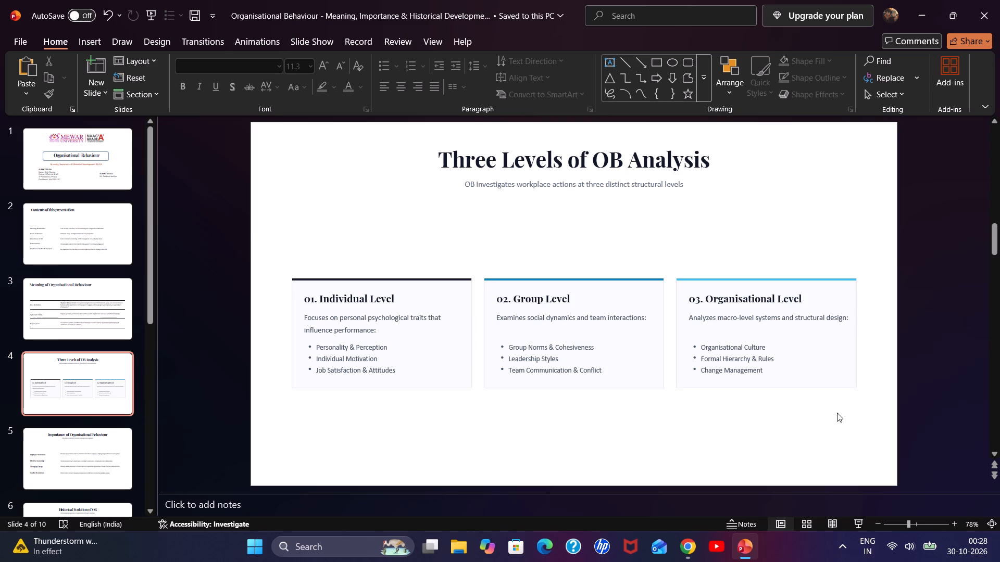
{"action": "left_click_drag", "start_coordinate": [853, 415], "coordinate": [214, 225]}
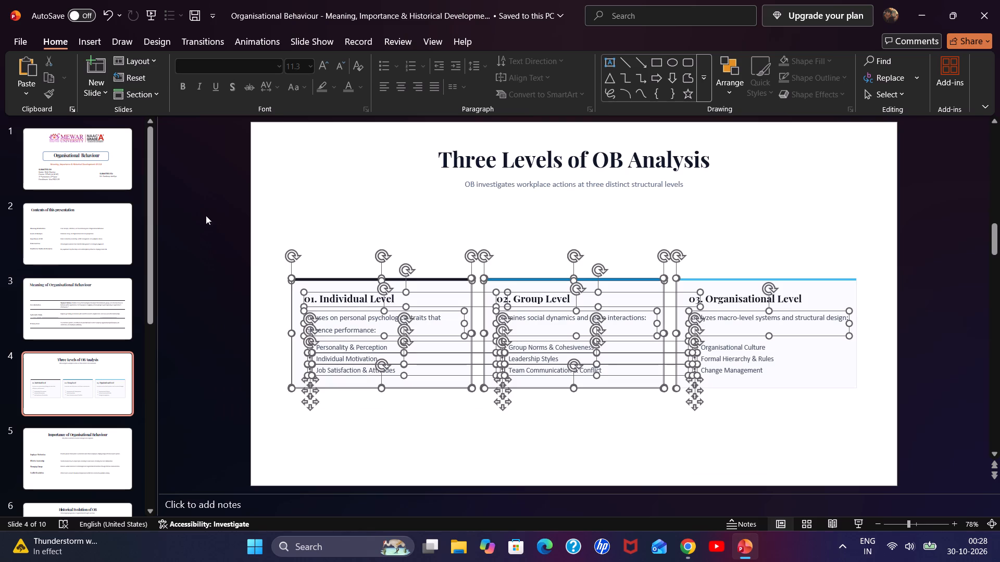
{"action": "left_click", "coordinate": [345, 86]}
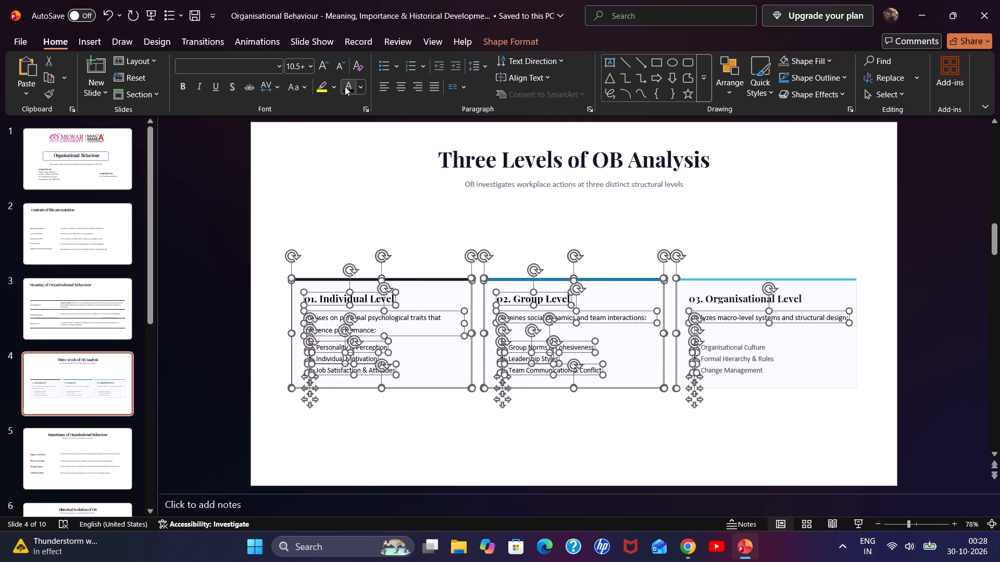
{"action": "left_click", "coordinate": [282, 62]}
{"action": "left_click", "coordinate": [257, 108]}
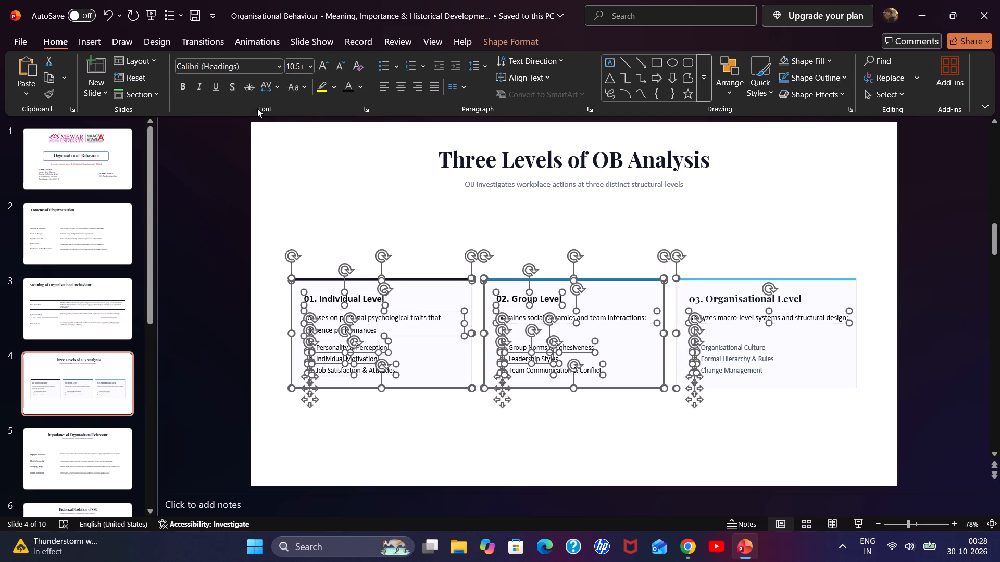
{"action": "left_click", "coordinate": [403, 441]}
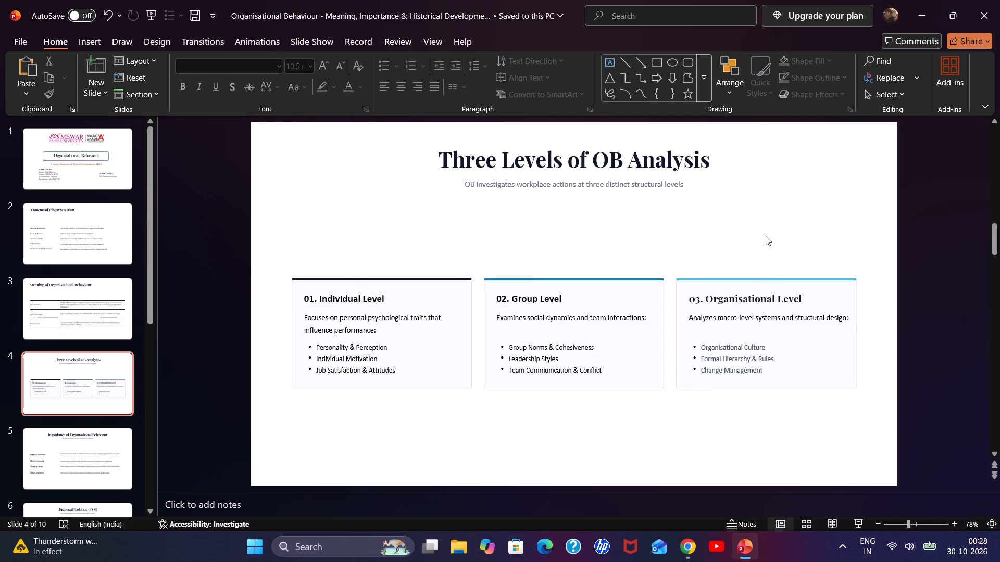
Delete the subtitle "OB investigates workplace actions at three distinct structural levels" from slide 4.
{"action": "left_click", "coordinate": [684, 188]}
{"action": "key", "text": "BackSpace"}
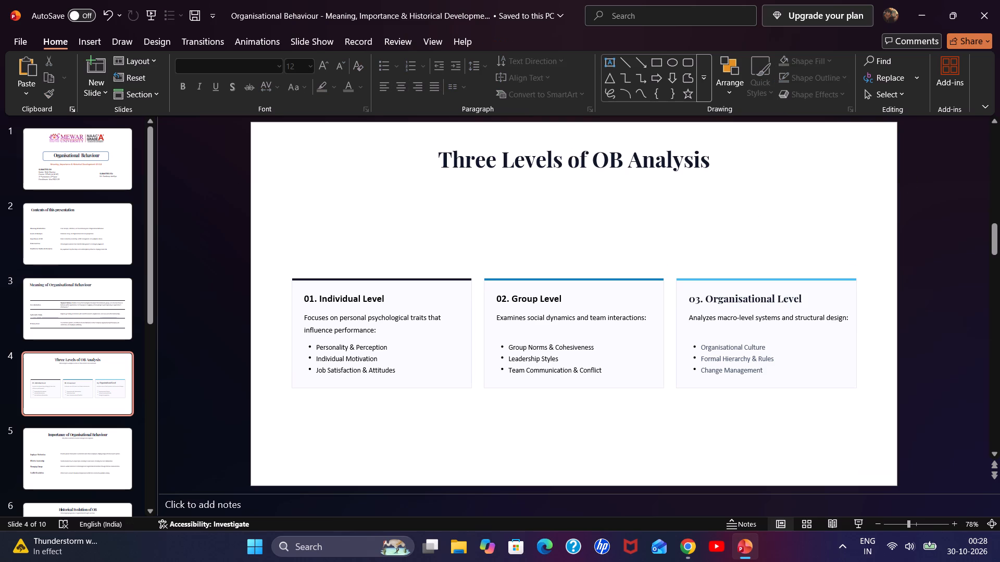
Move the "Three Levels of OB Analysis" title leftward so its text starts roughly above the edge of the first card.
{"action": "left_click", "coordinate": [645, 162]}
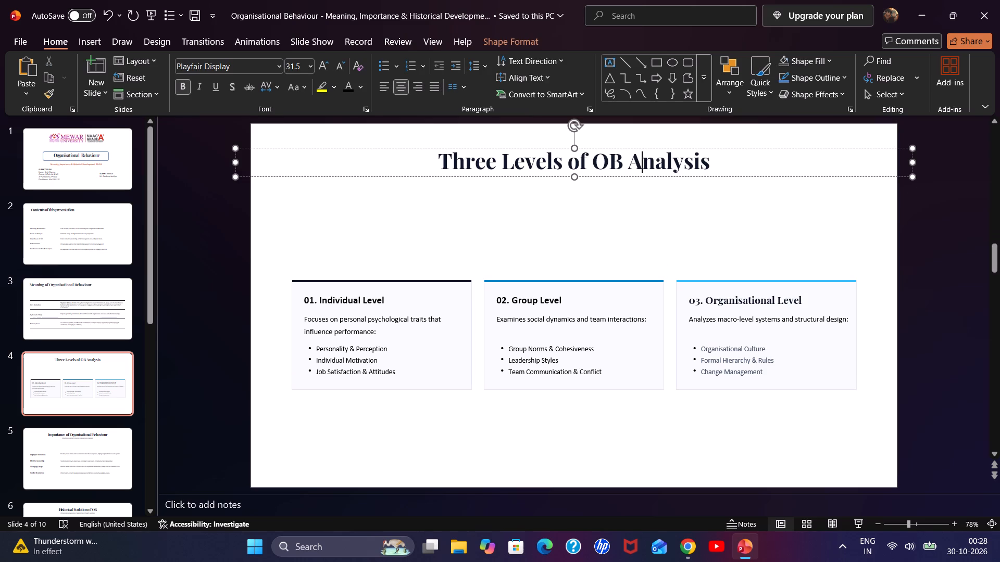
{"action": "left_click", "coordinate": [641, 149]}
{"action": "left_click_drag", "start_coordinate": [641, 149], "coordinate": [490, 148]}
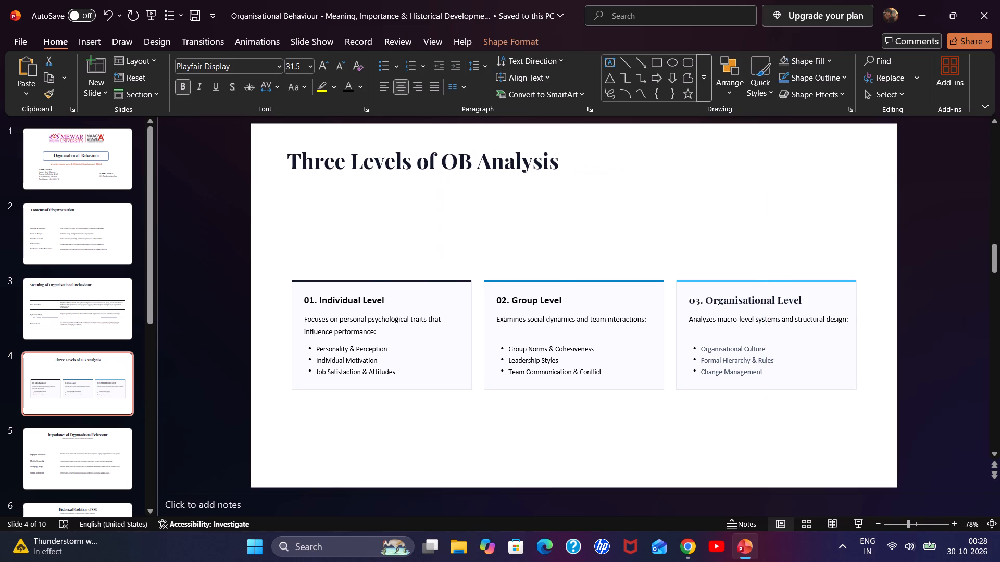
{"action": "left_click_drag", "start_coordinate": [490, 148], "coordinate": [489, 147]}
{"action": "left_click", "coordinate": [473, 240]}
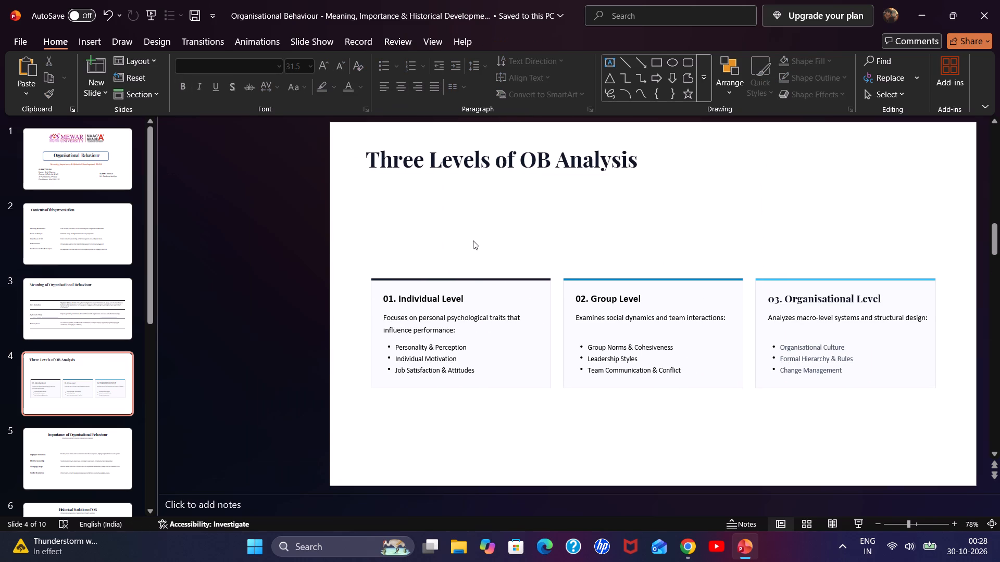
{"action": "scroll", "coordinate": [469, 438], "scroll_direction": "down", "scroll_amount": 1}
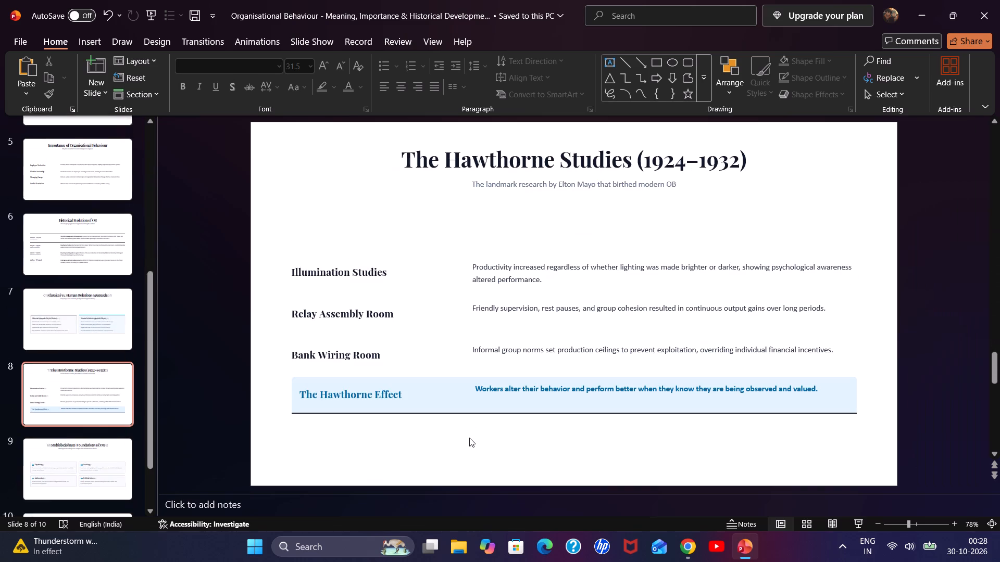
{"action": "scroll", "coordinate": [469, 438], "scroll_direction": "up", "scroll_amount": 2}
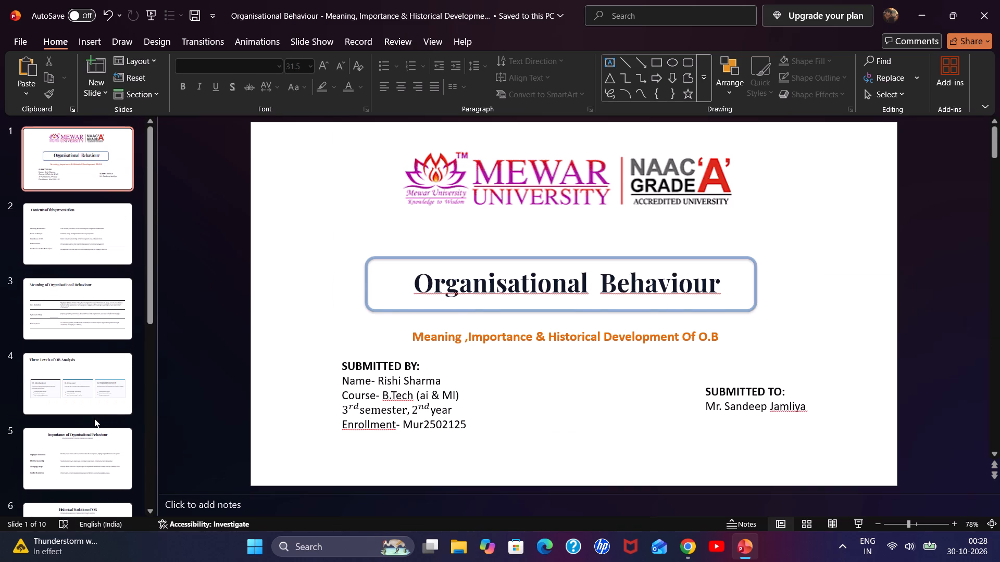
On slide 5, set the four headings from "Employee Motivation" to "Conflict Resolution" to black Calibri (Headings).
{"action": "left_click", "coordinate": [94, 418]}
{"action": "left_click", "coordinate": [90, 438]}
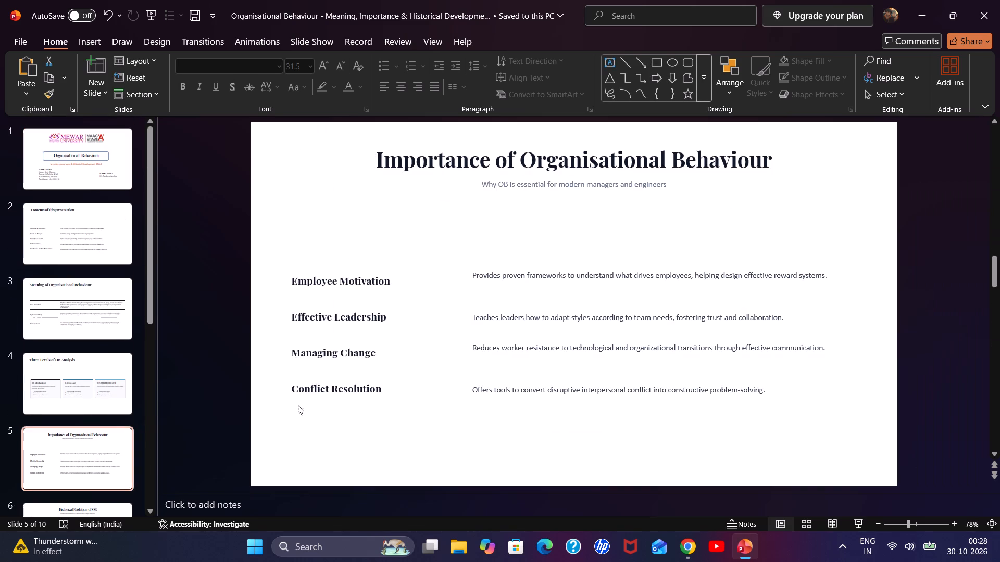
{"action": "left_click_drag", "start_coordinate": [842, 434], "coordinate": [501, 336]}
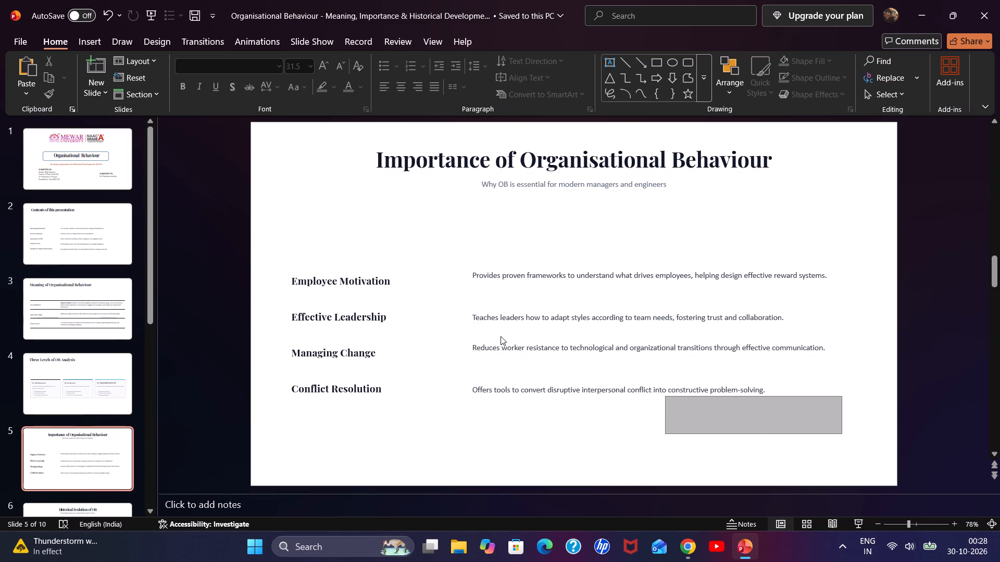
{"action": "left_click_drag", "start_coordinate": [501, 336], "coordinate": [198, 237]}
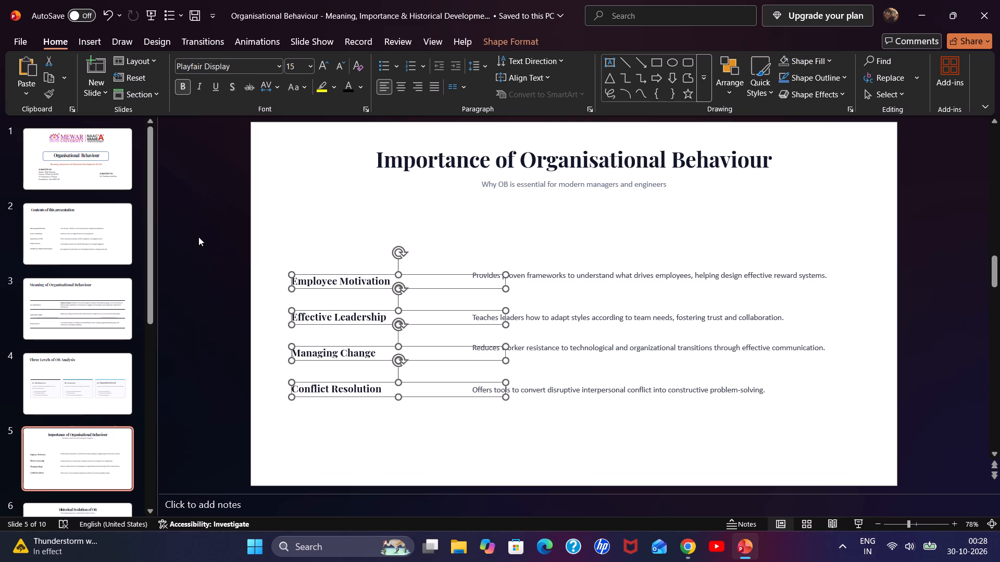
{"action": "left_click", "coordinate": [276, 70]}
{"action": "scroll", "coordinate": [253, 144], "scroll_direction": "up", "scroll_amount": 20}
{"action": "scroll", "coordinate": [253, 144], "scroll_direction": "up", "scroll_amount": 14}
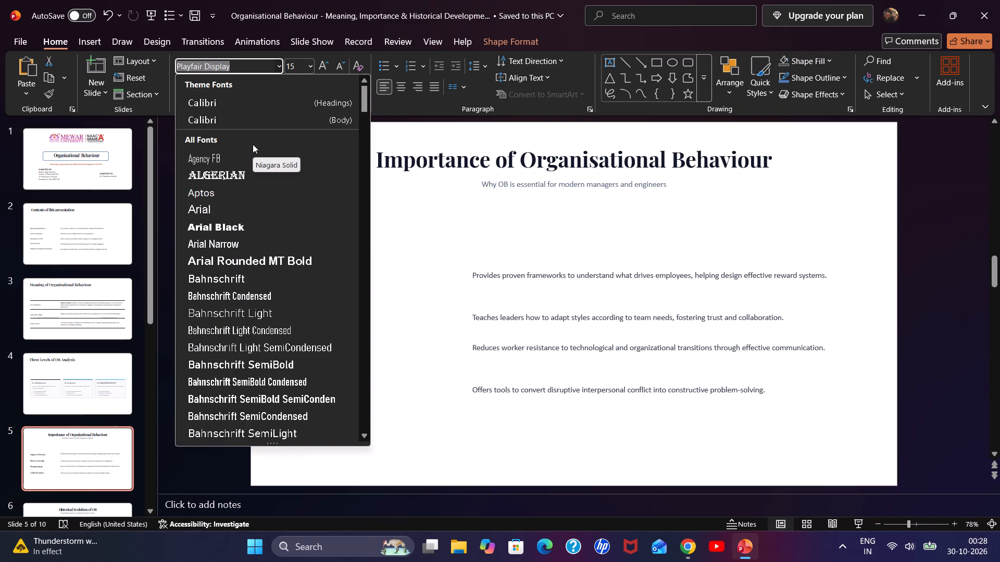
{"action": "scroll", "coordinate": [253, 144], "scroll_direction": "up", "scroll_amount": 7}
{"action": "left_click", "coordinate": [251, 110]}
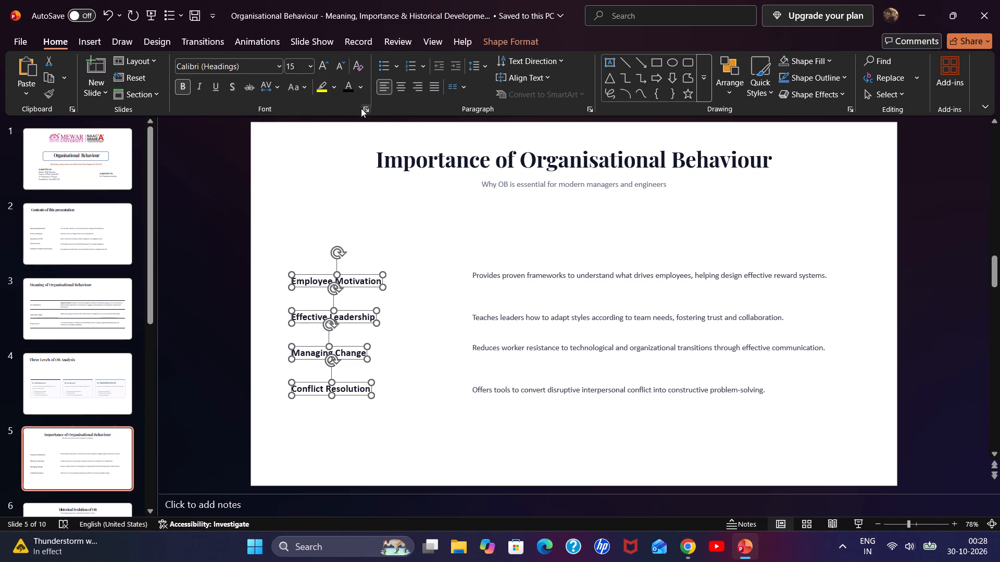
{"action": "left_click", "coordinate": [347, 92]}
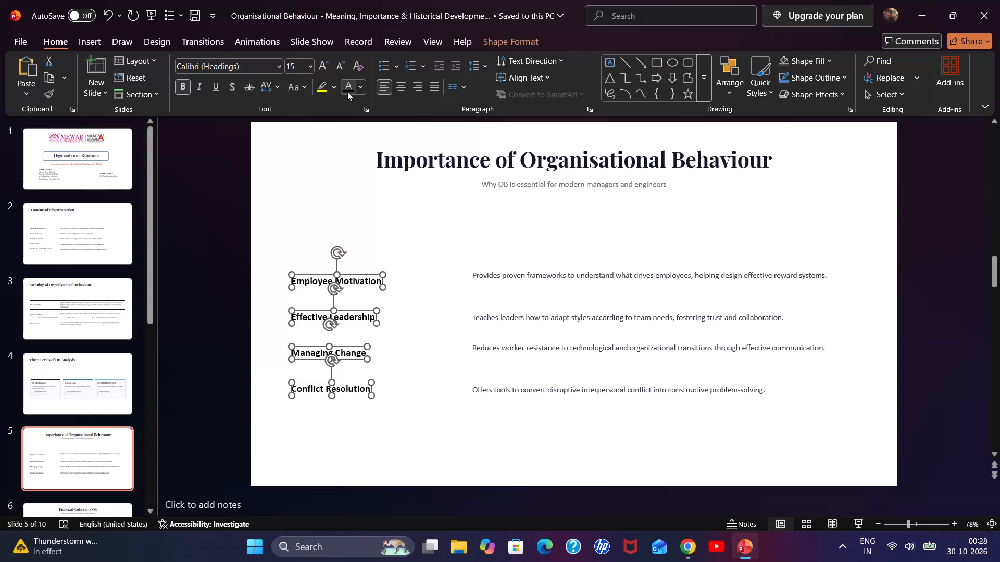
Apply the black font colour to the "Conflict Resolution" description on slide 5.
{"action": "left_click", "coordinate": [348, 177]}
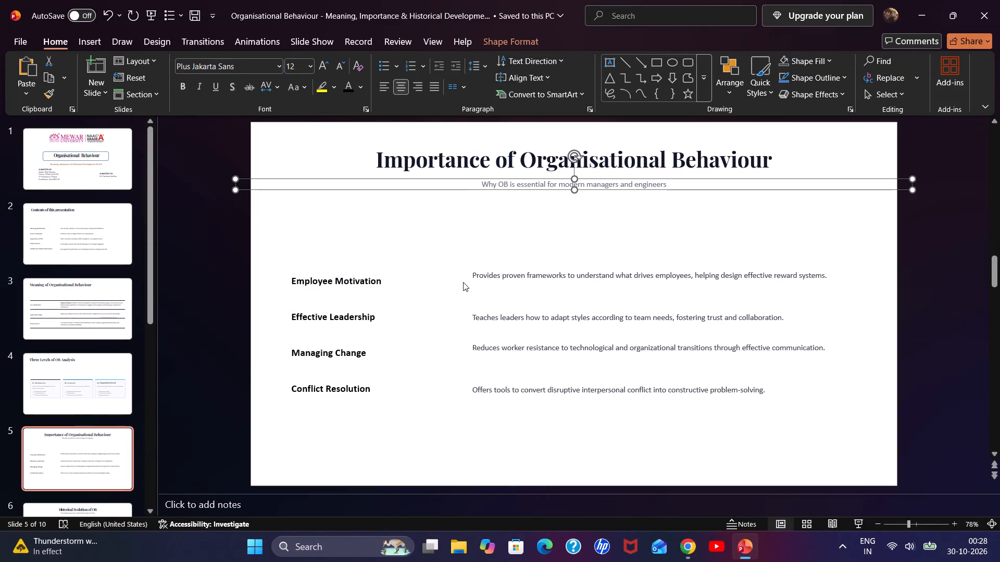
{"action": "left_click_drag", "start_coordinate": [457, 265], "coordinate": [817, 396]}
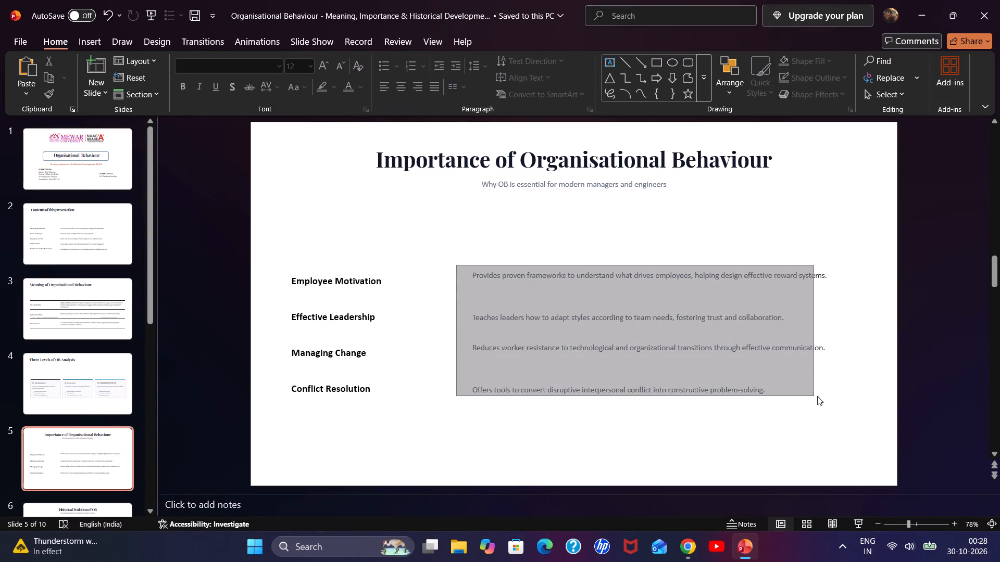
{"action": "left_click_drag", "start_coordinate": [817, 396], "coordinate": [818, 397]}
{"action": "left_click", "coordinate": [818, 397]}
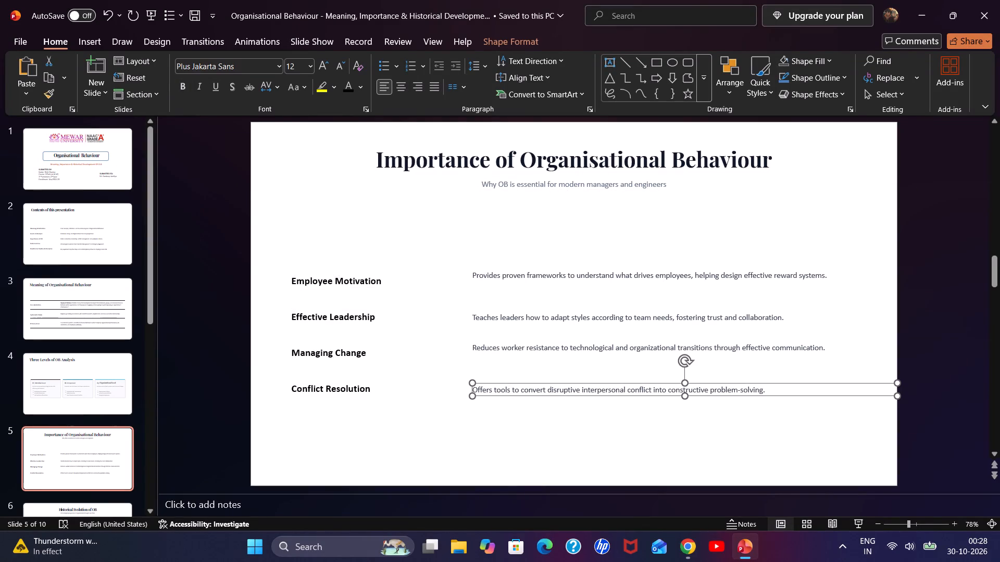
{"action": "double_click", "coordinate": [774, 389]}
{"action": "triple_click", "coordinate": [774, 389]}
{"action": "triple_click", "coordinate": [738, 389]}
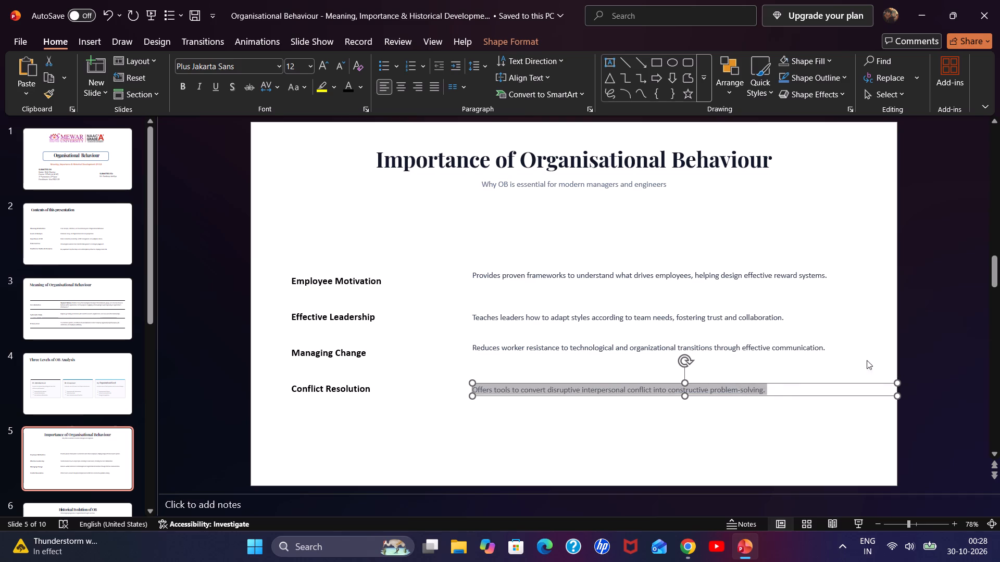
{"action": "triple_click", "coordinate": [745, 388]}
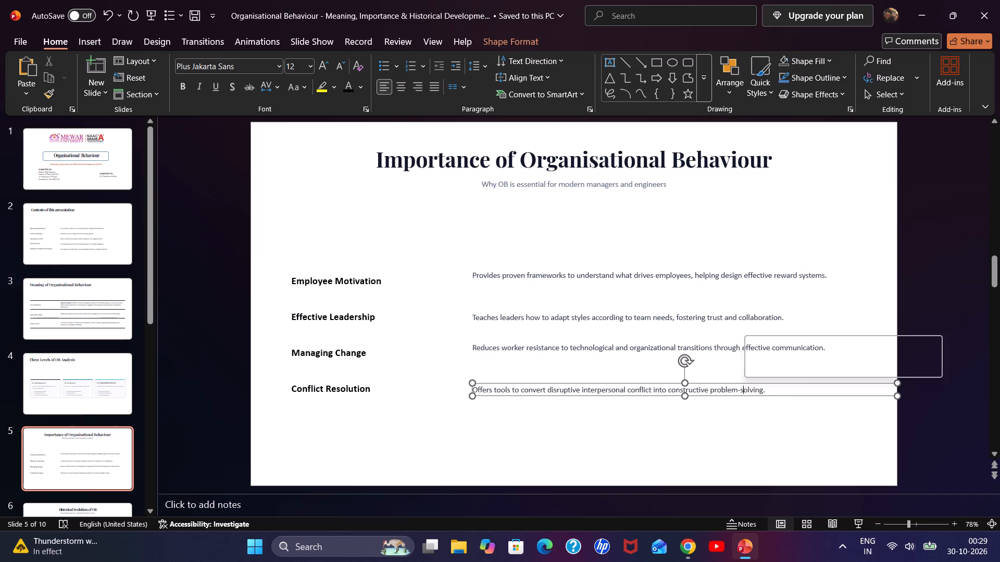
{"action": "left_click", "coordinate": [873, 366]}
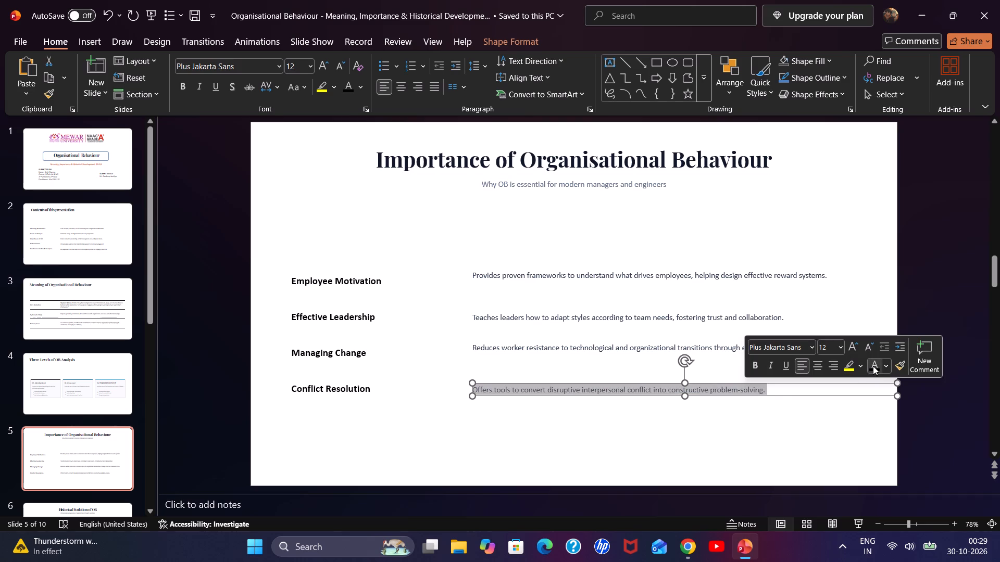
Apply the black font colour to the "Managing Change", "Effective Leadership" and "Employee Motivation" descriptions individually.
{"action": "triple_click", "coordinate": [717, 348]}
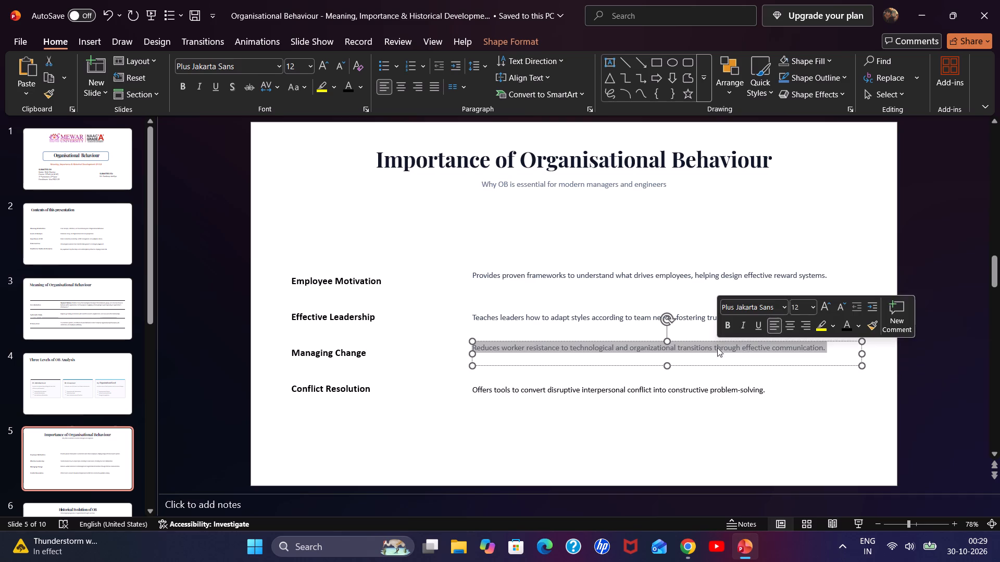
{"action": "left_click", "coordinate": [843, 324]}
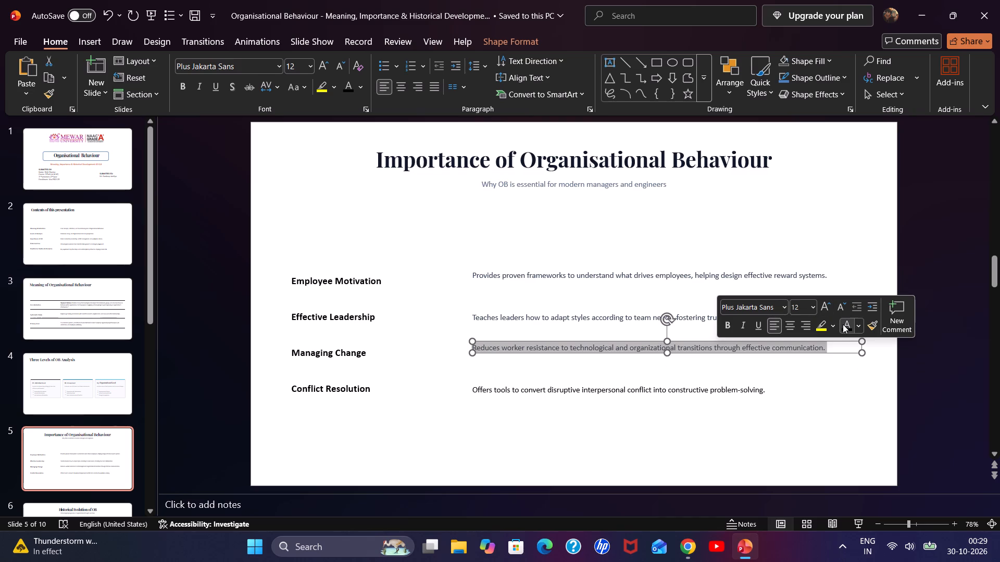
{"action": "triple_click", "coordinate": [709, 318]}
{"action": "left_click", "coordinate": [709, 318]}
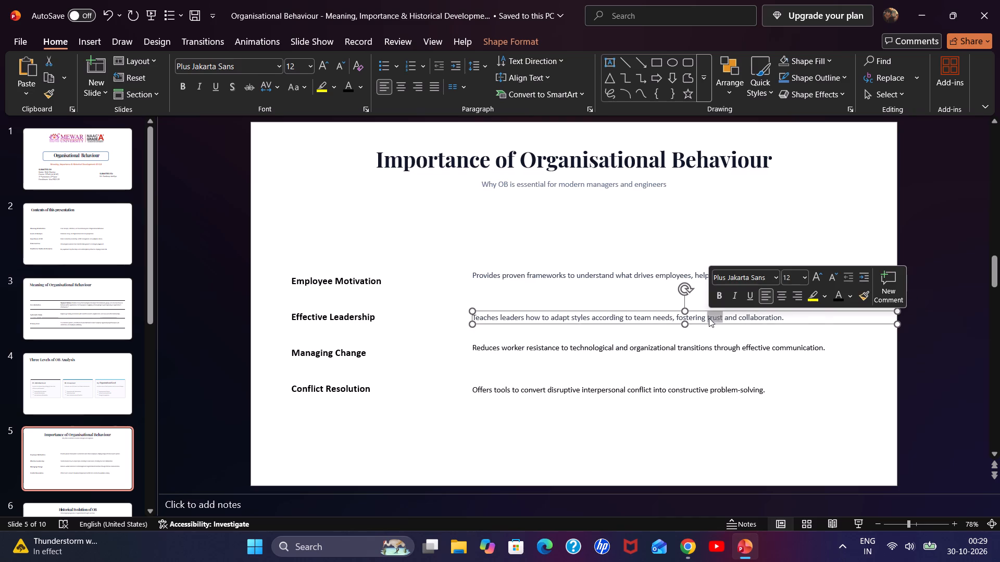
{"action": "triple_click", "coordinate": [719, 317]}
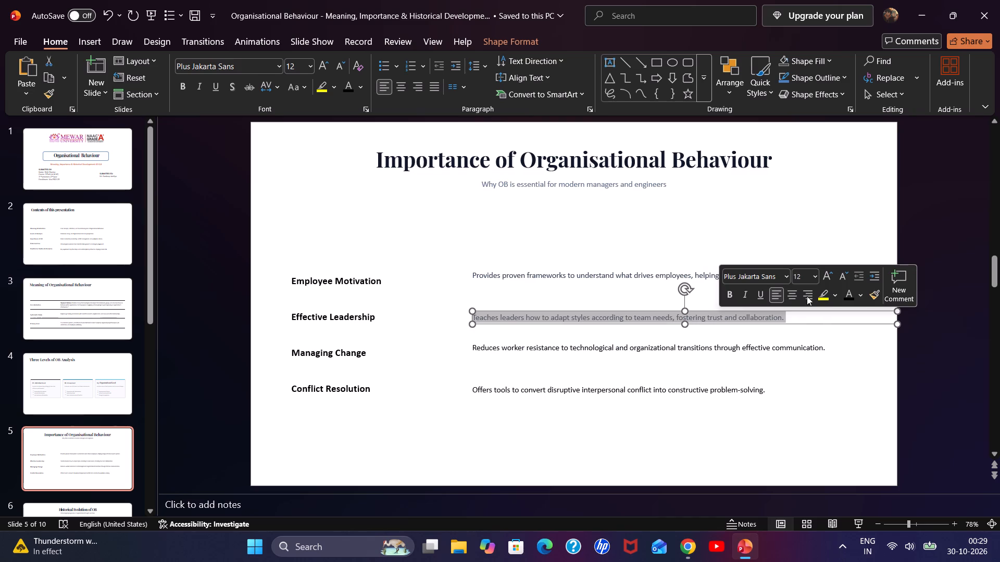
{"action": "left_click", "coordinate": [846, 297]}
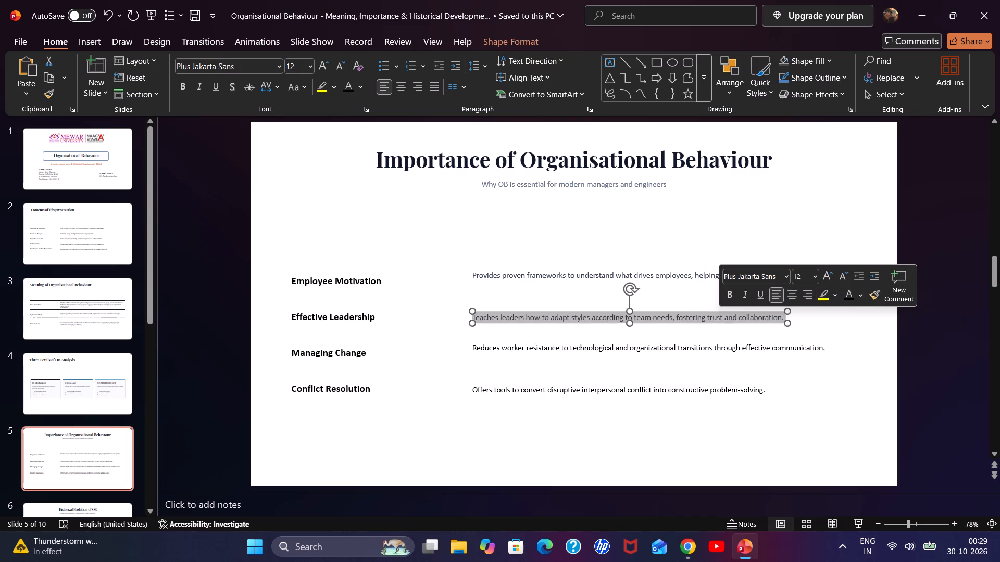
{"action": "triple_click", "coordinate": [692, 277]}
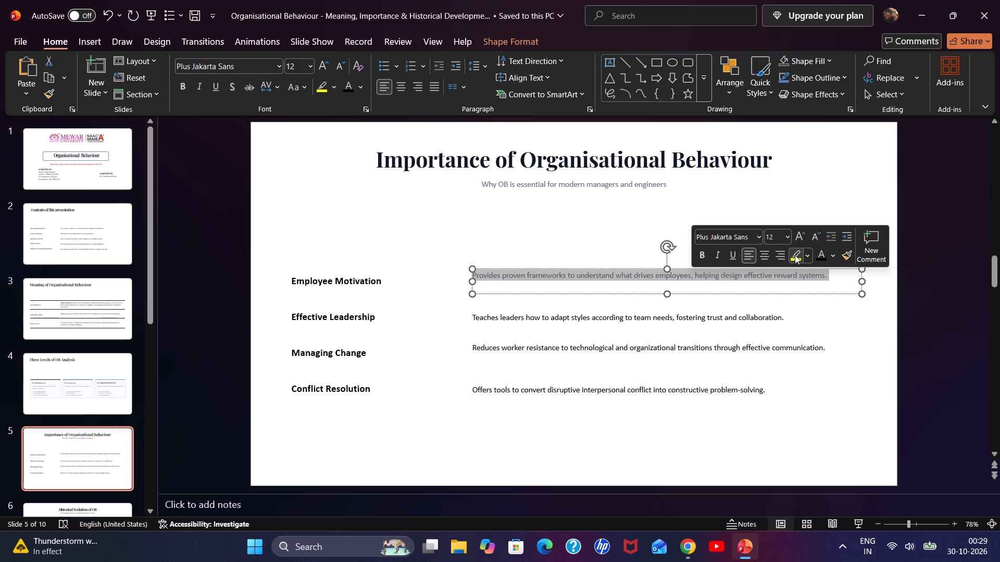
{"action": "left_click", "coordinate": [818, 254]}
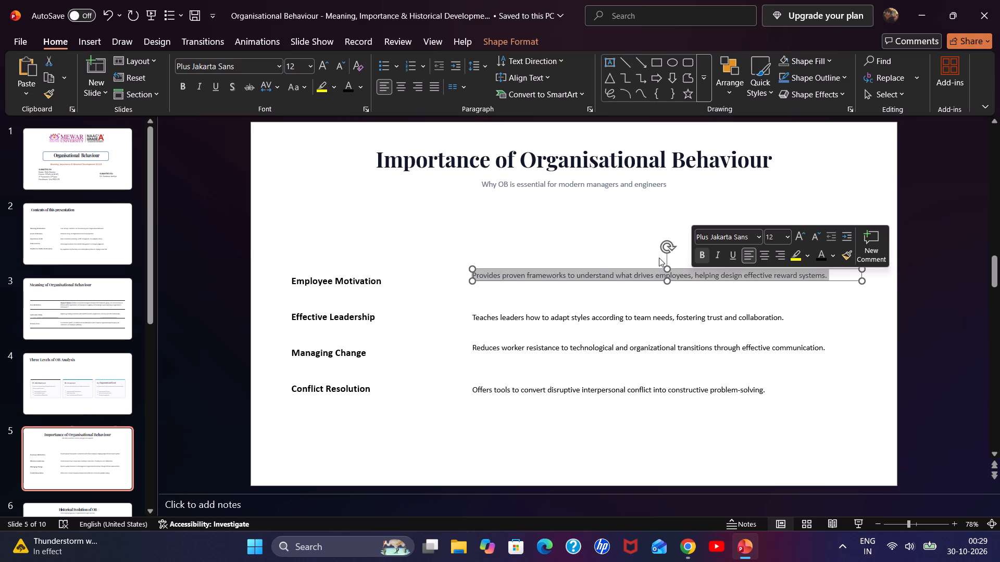
{"action": "left_click", "coordinate": [658, 258]}
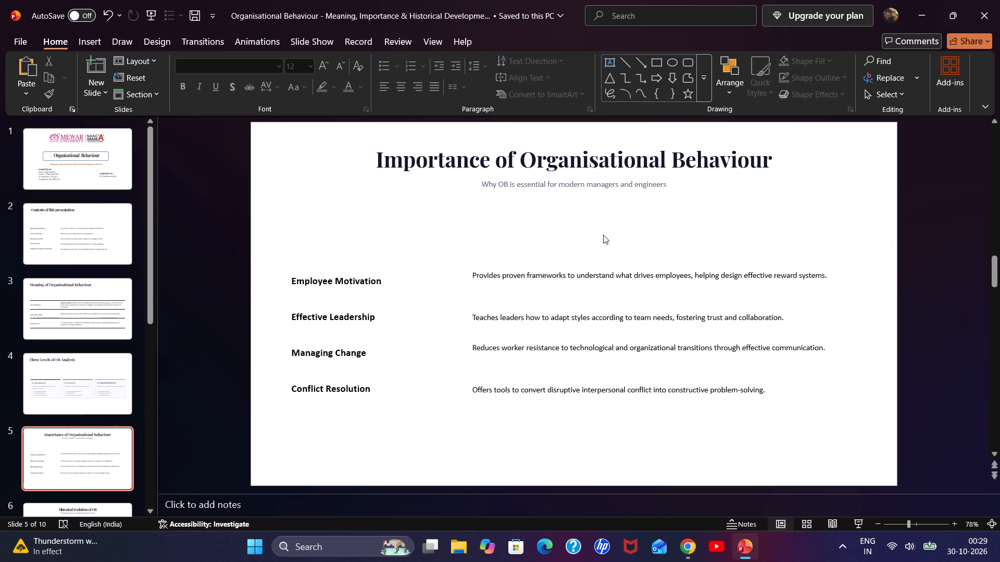
Delete the subtitle "Why OB is essential for modern managers and engineers" from slide 5.
{"action": "triple_click", "coordinate": [546, 186]}
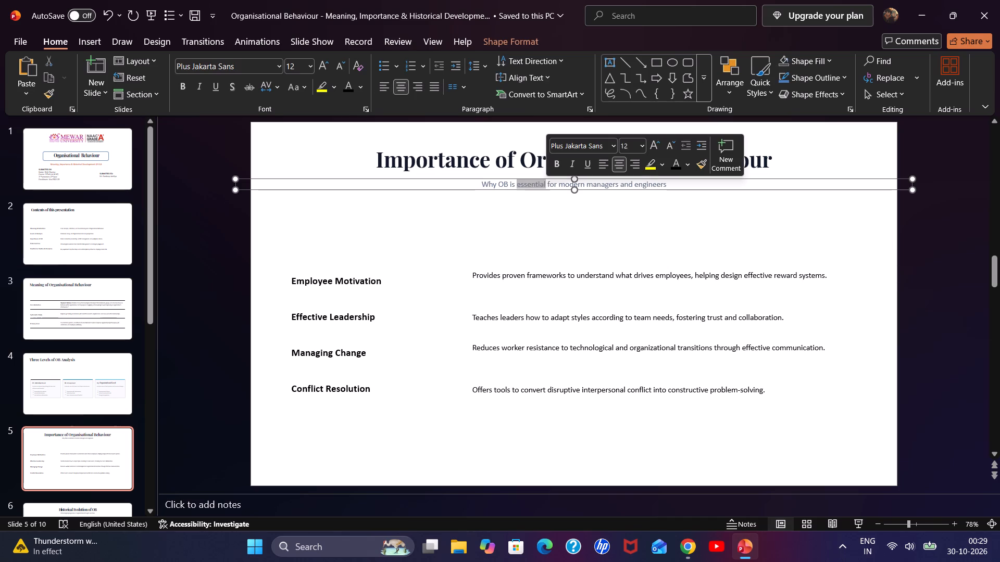
{"action": "key", "text": "BackSpace"}
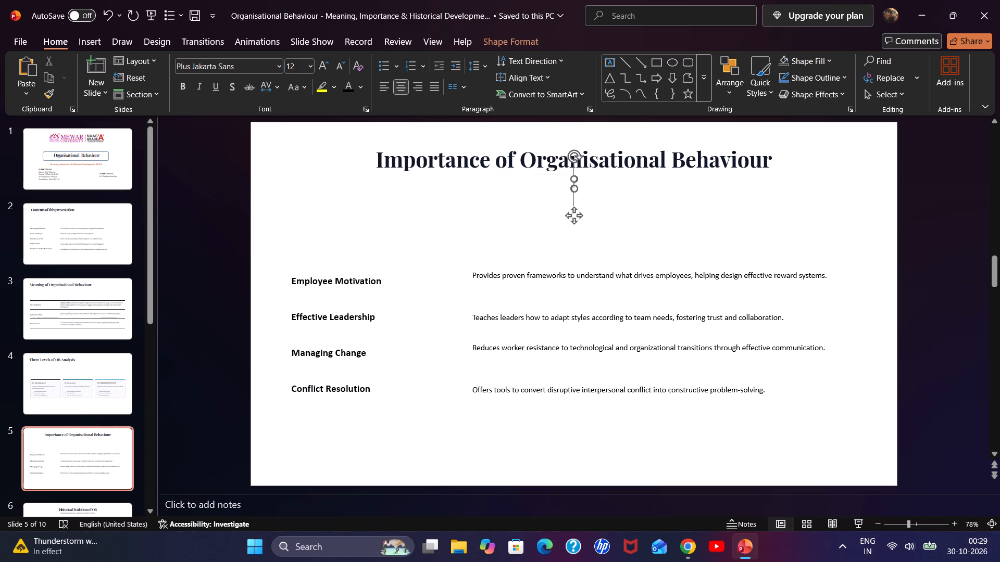
Move the "Importance of Organisational Behaviour" title leftward so its text starts roughly above the heading column's edge.
{"action": "left_click", "coordinate": [495, 155]}
{"action": "left_click", "coordinate": [508, 143]}
{"action": "left_click_drag", "start_coordinate": [508, 143], "coordinate": [470, 146]}
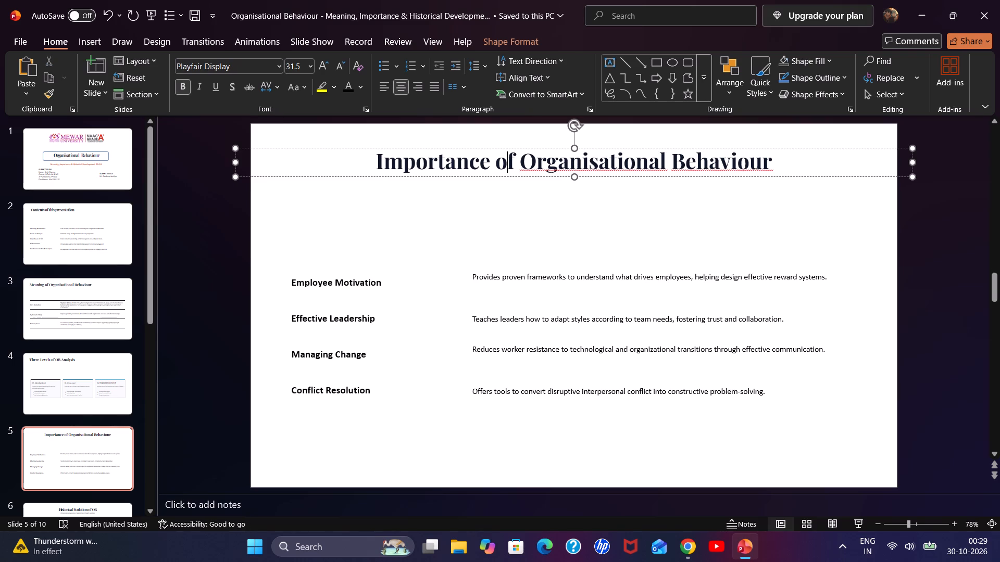
{"action": "left_click_drag", "start_coordinate": [470, 146], "coordinate": [389, 152]}
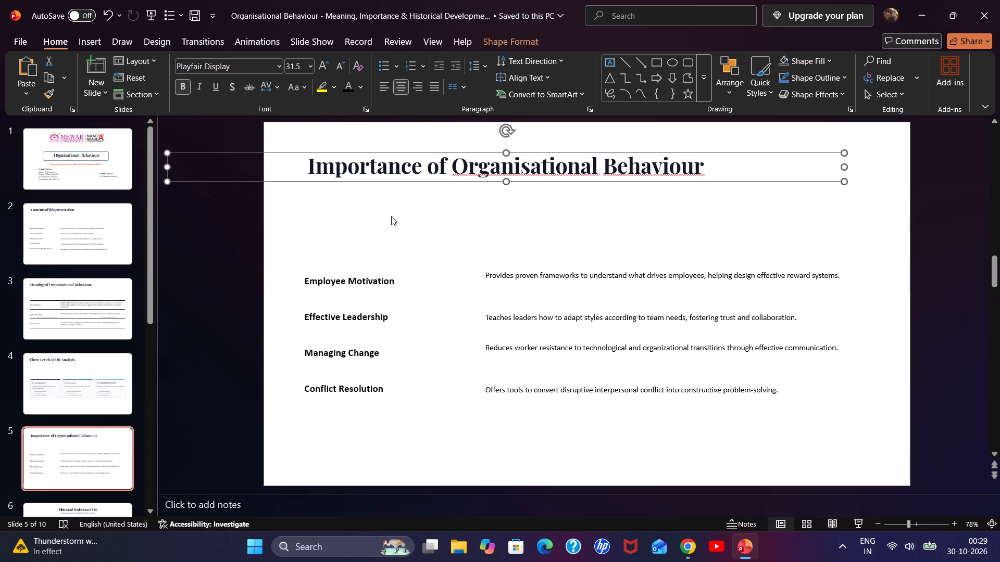
{"action": "left_click", "coordinate": [391, 217]}
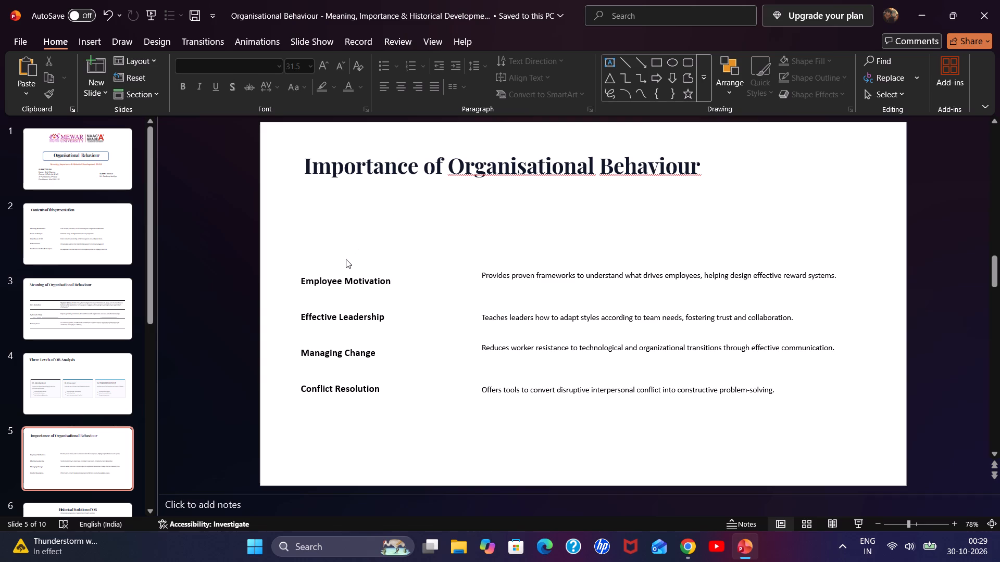
Nudge the "Employee Motivation" description down slightly so it lines up with its heading.
{"action": "left_click", "coordinate": [479, 272]}
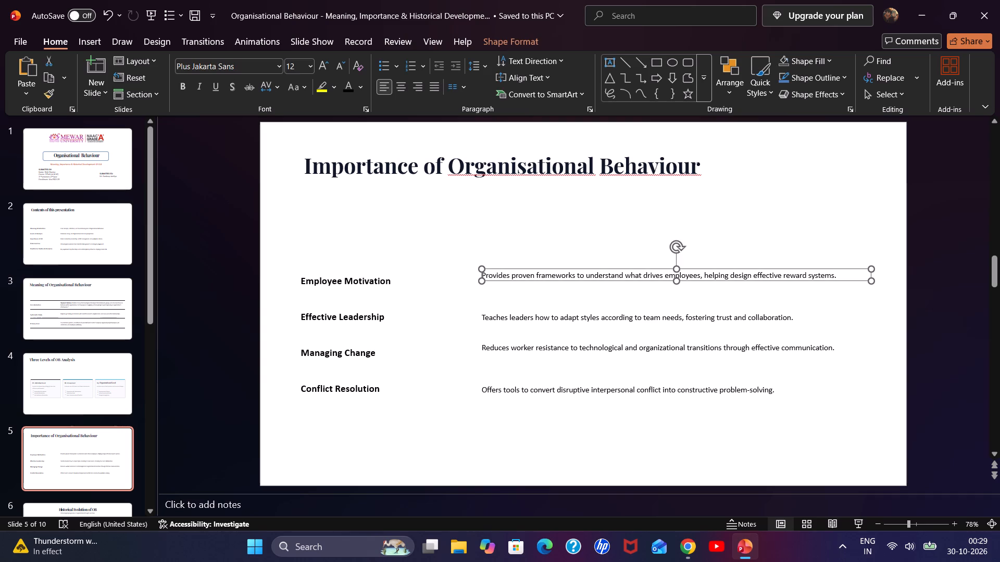
{"action": "key", "text": "Down"}
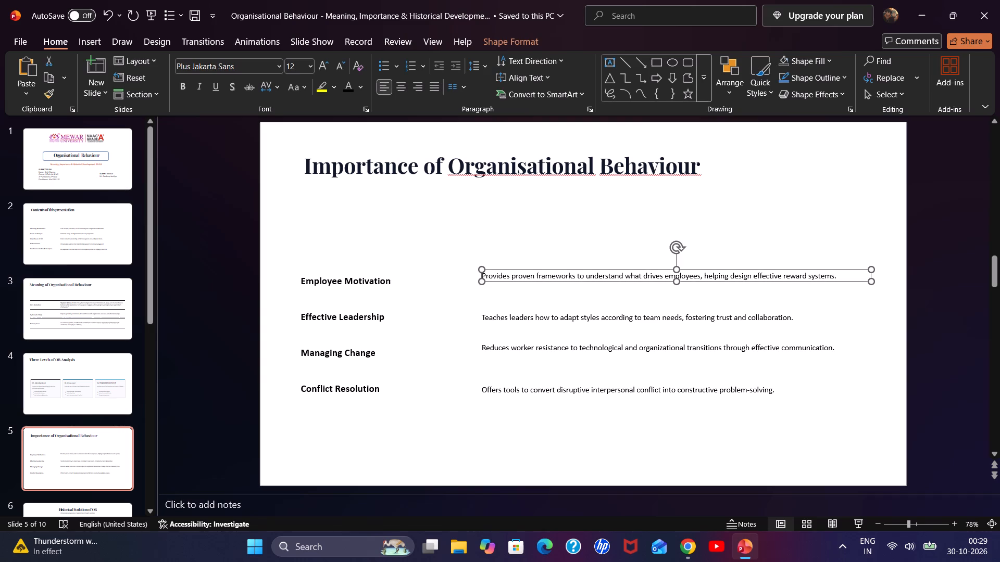
{"action": "key", "text": "Down"}
{"action": "key", "text": "Down"}
{"action": "key", "text": "Down"}
{"action": "key", "text": "Down"}
{"action": "key", "text": "Down"}
{"action": "key", "text": "Down"}
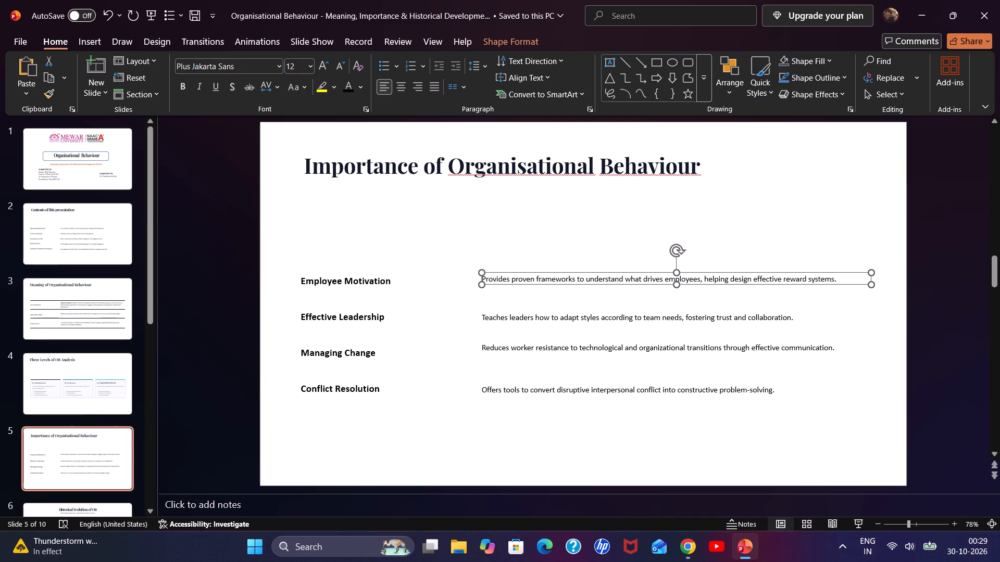
{"action": "left_click", "coordinate": [441, 351]}
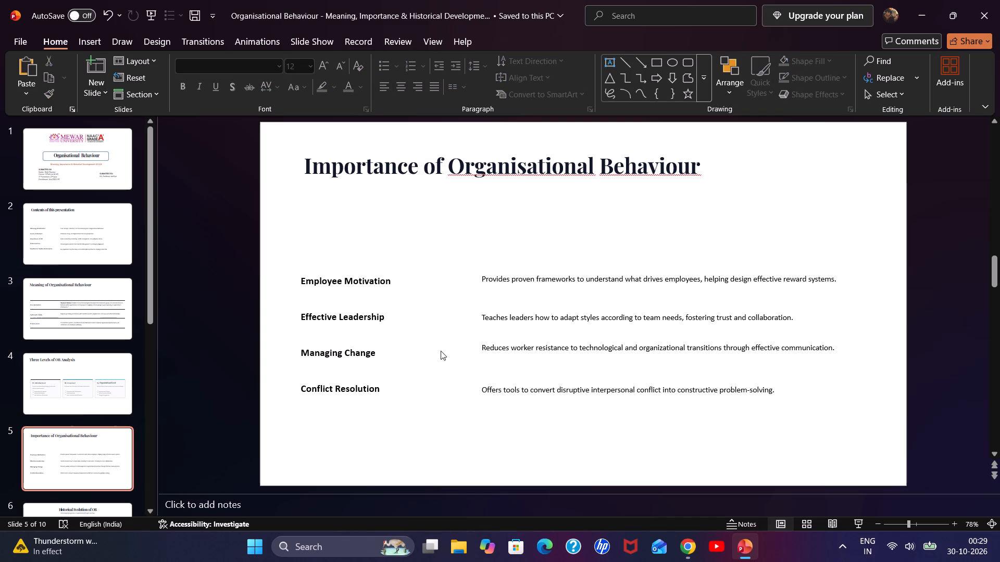
Set all era labels and descriptions on the "Historical Evolution of OB" slide to the Calibri (Headings) font.
{"action": "left_click", "coordinate": [110, 377]}
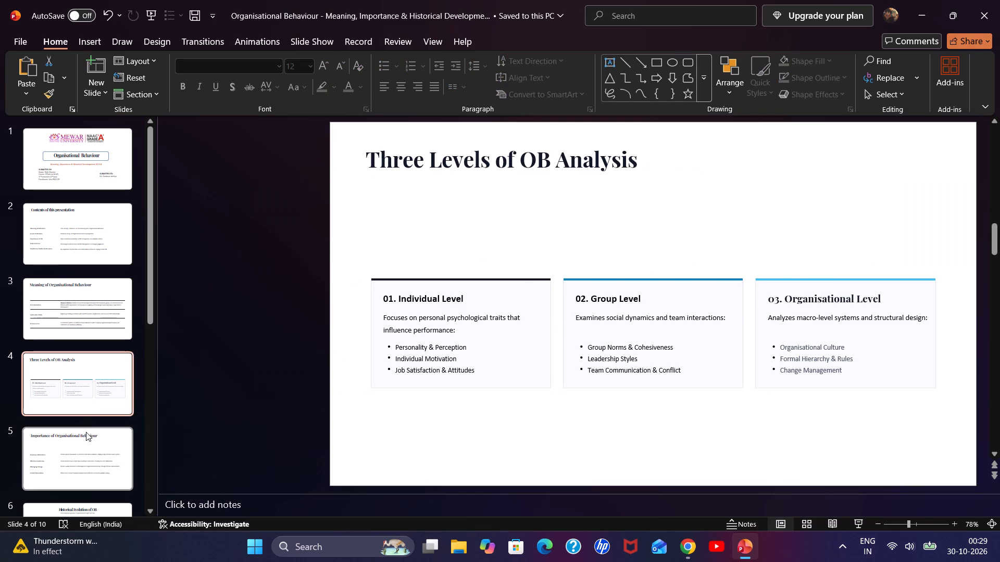
{"action": "left_click", "coordinate": [85, 433]}
{"action": "scroll", "coordinate": [68, 456], "scroll_direction": "down", "scroll_amount": 1}
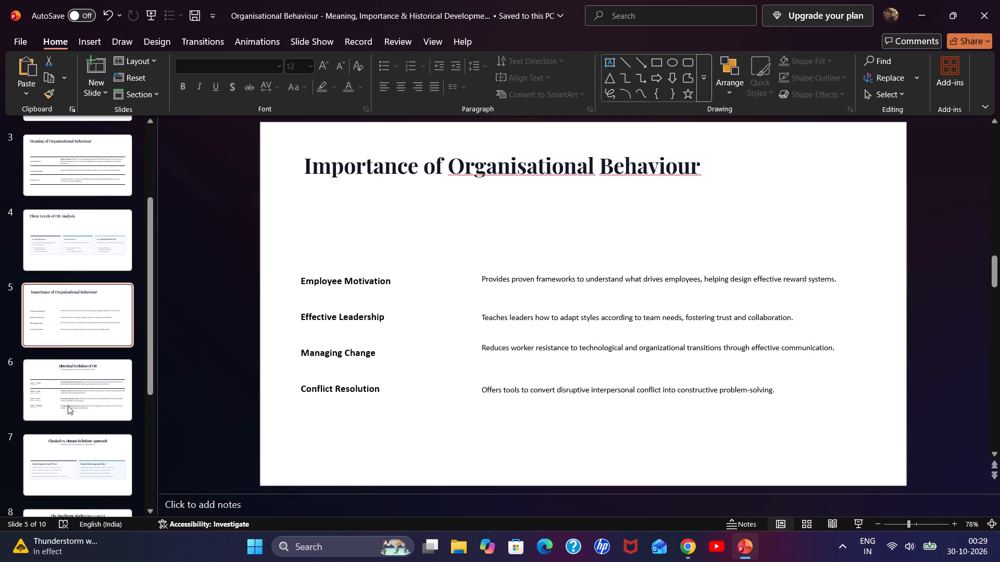
{"action": "left_click", "coordinate": [68, 405]}
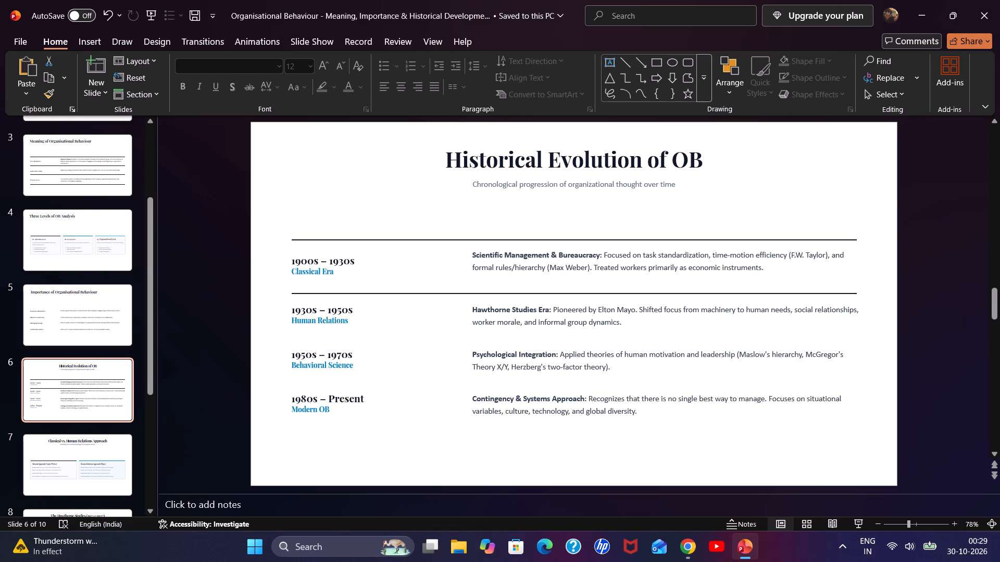
{"action": "left_click_drag", "start_coordinate": [707, 433], "coordinate": [273, 201]}
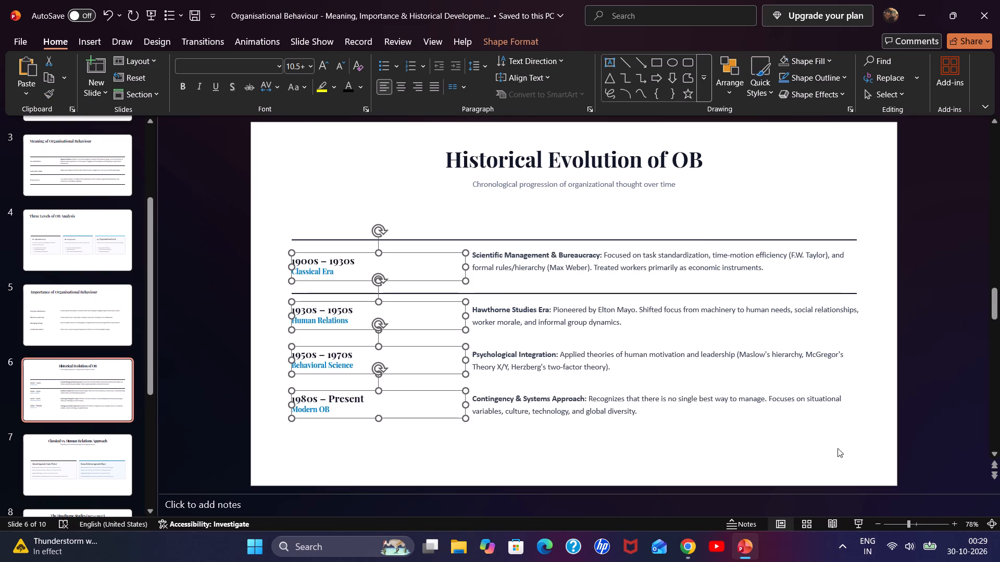
{"action": "left_click", "coordinate": [877, 436]}
{"action": "left_click_drag", "start_coordinate": [884, 450], "coordinate": [539, 271]}
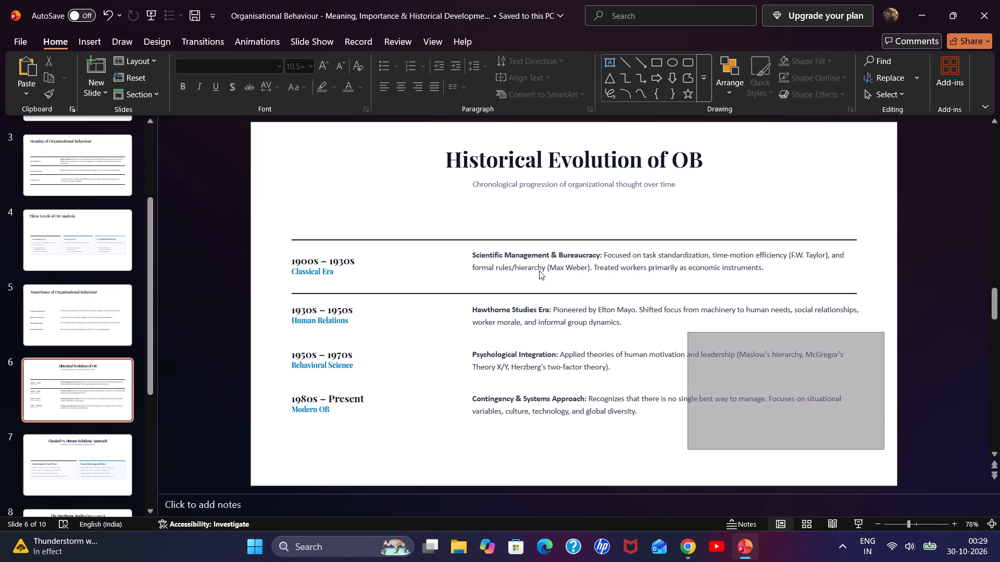
{"action": "left_click_drag", "start_coordinate": [539, 271], "coordinate": [238, 204]}
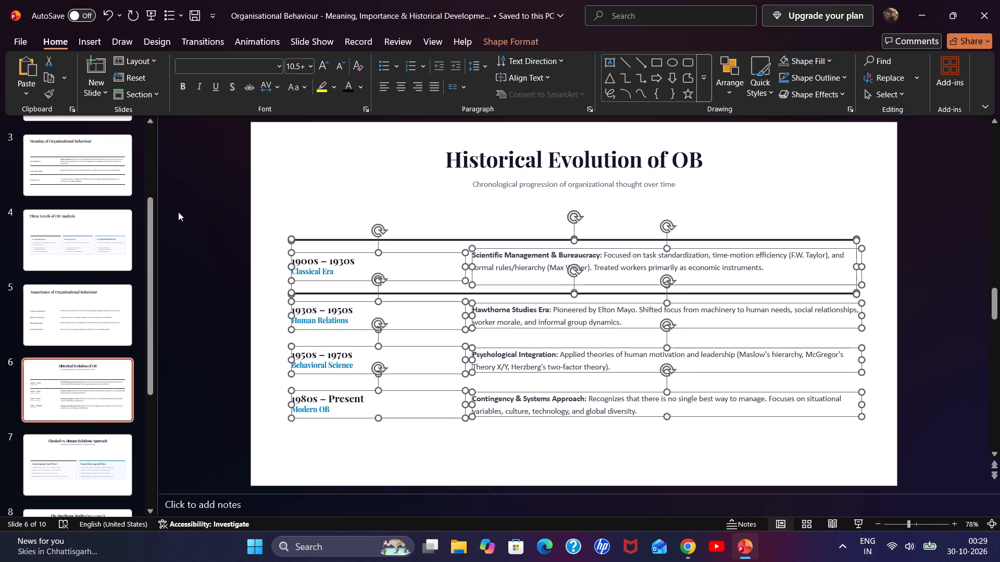
{"action": "left_click", "coordinate": [280, 71]}
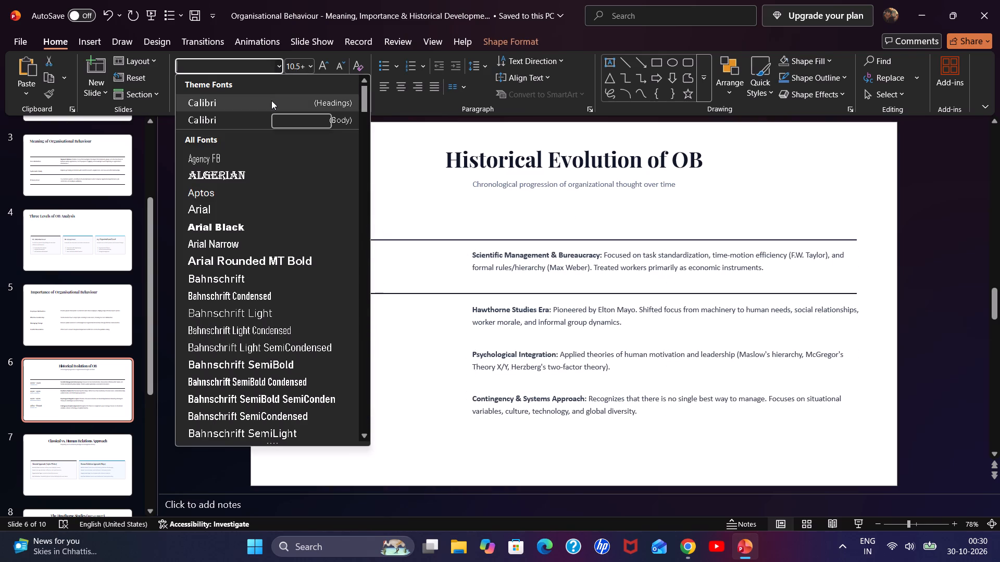
{"action": "left_click", "coordinate": [271, 100]}
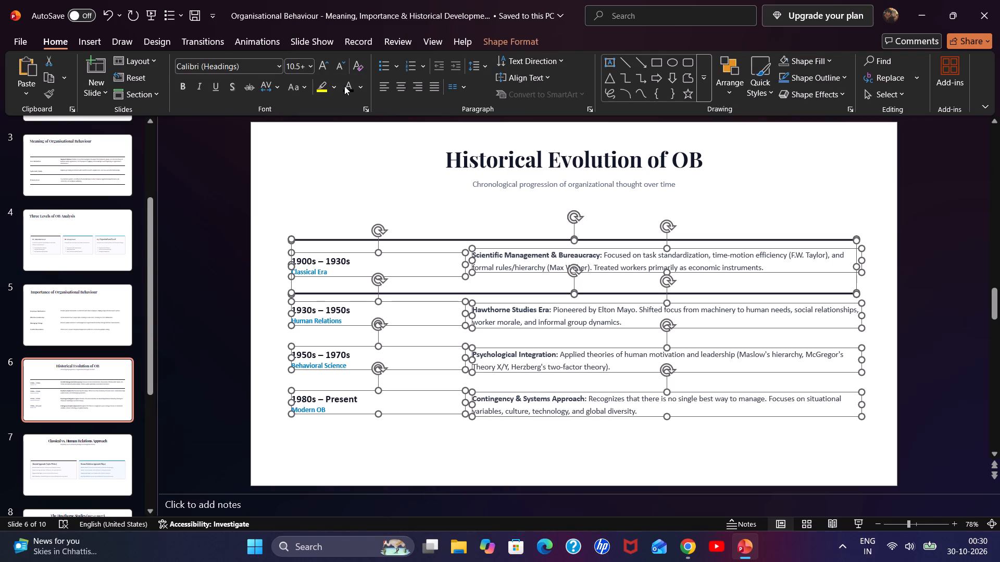
Set the font colour of all the era labels and descriptions on slide 6 to the black theme colour.
{"action": "left_click", "coordinate": [344, 86]}
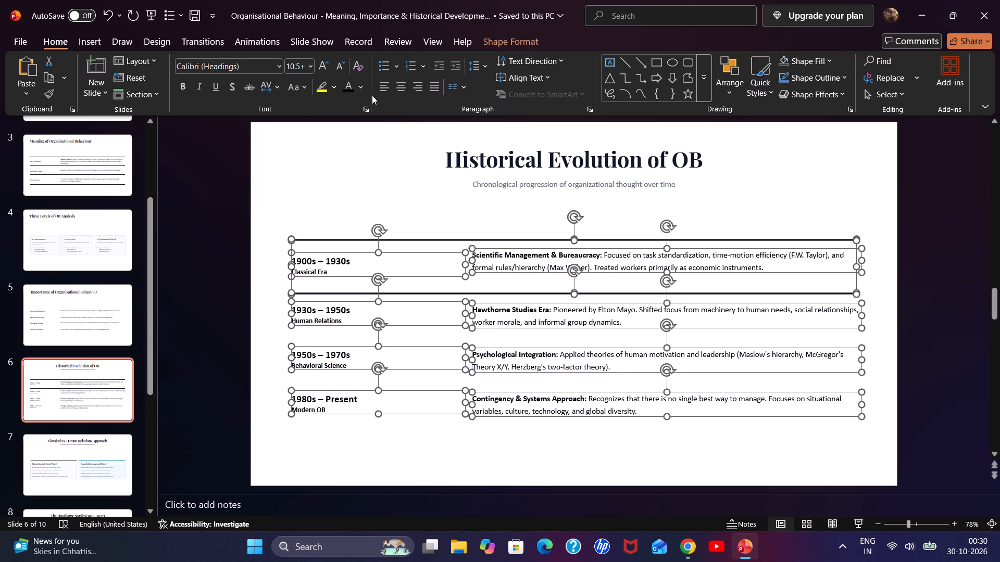
{"action": "left_click", "coordinate": [365, 91]}
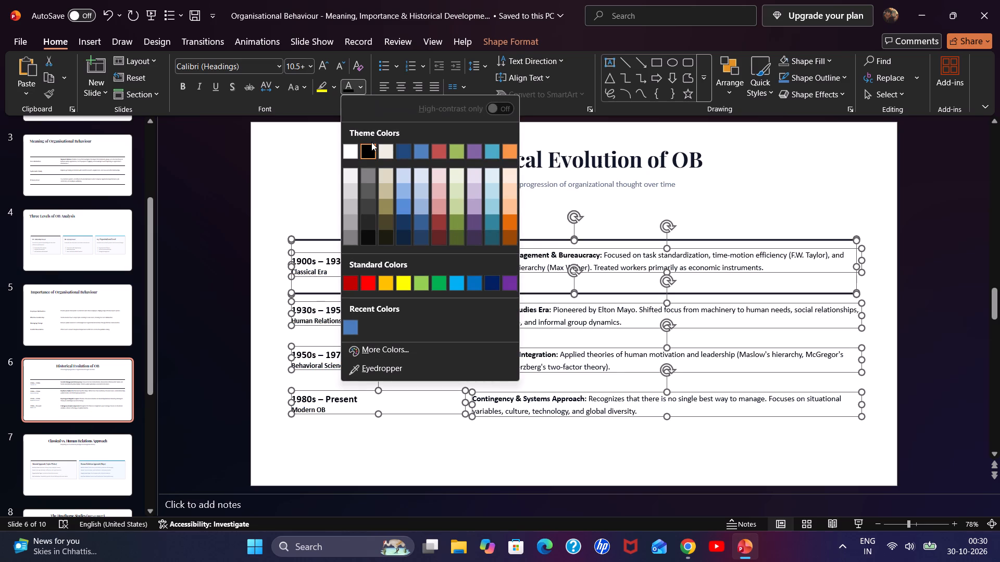
{"action": "left_click", "coordinate": [368, 150]}
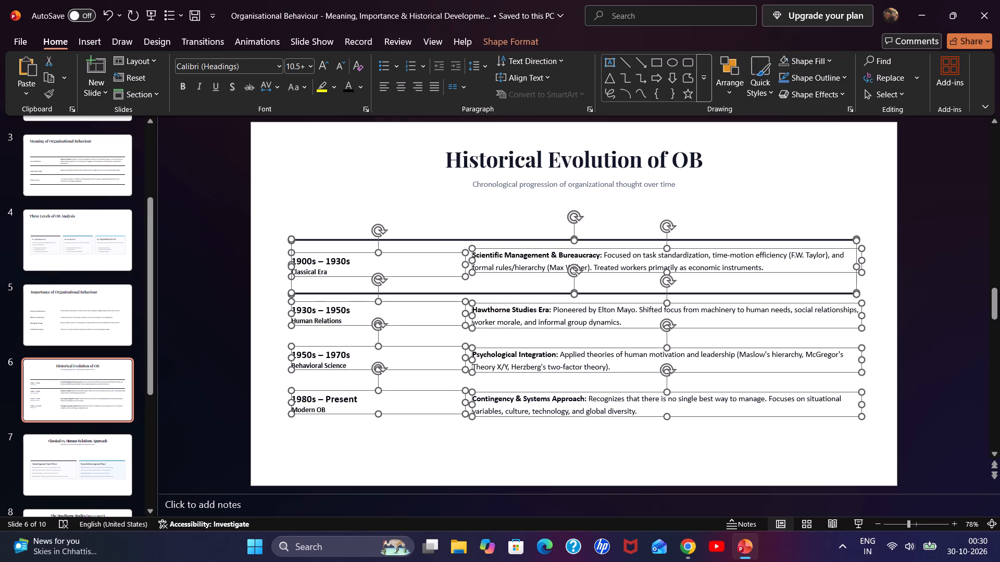
{"action": "left_click", "coordinate": [477, 430]}
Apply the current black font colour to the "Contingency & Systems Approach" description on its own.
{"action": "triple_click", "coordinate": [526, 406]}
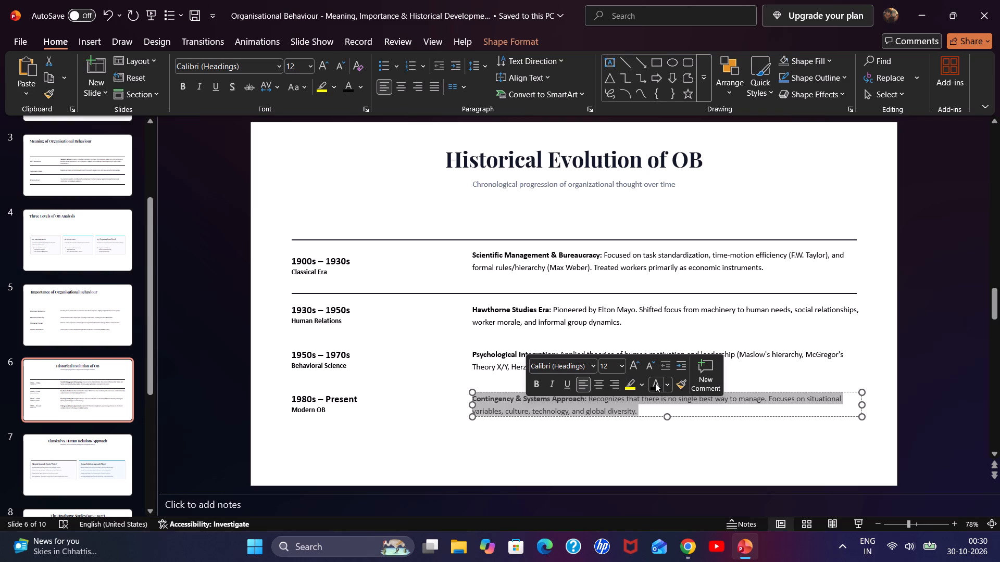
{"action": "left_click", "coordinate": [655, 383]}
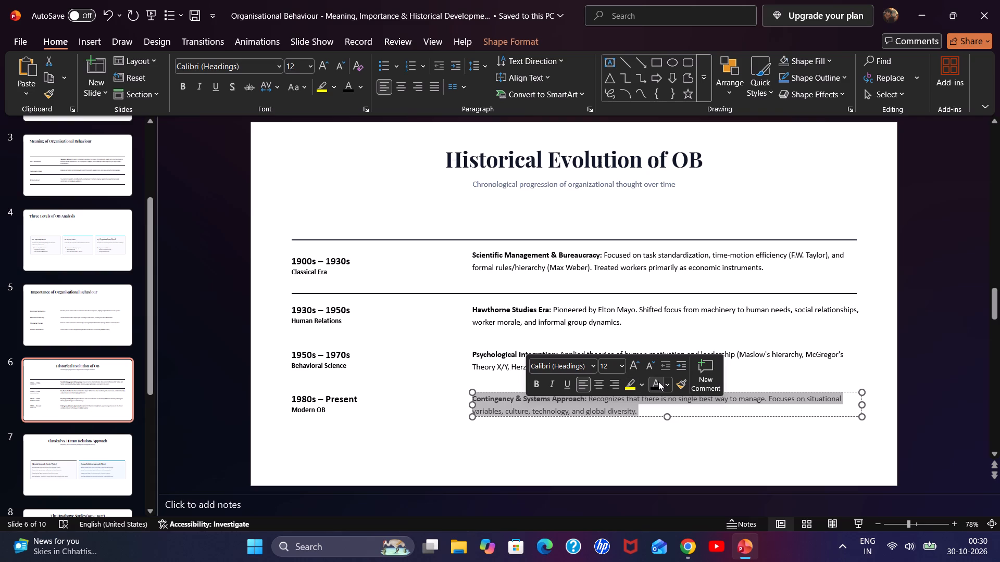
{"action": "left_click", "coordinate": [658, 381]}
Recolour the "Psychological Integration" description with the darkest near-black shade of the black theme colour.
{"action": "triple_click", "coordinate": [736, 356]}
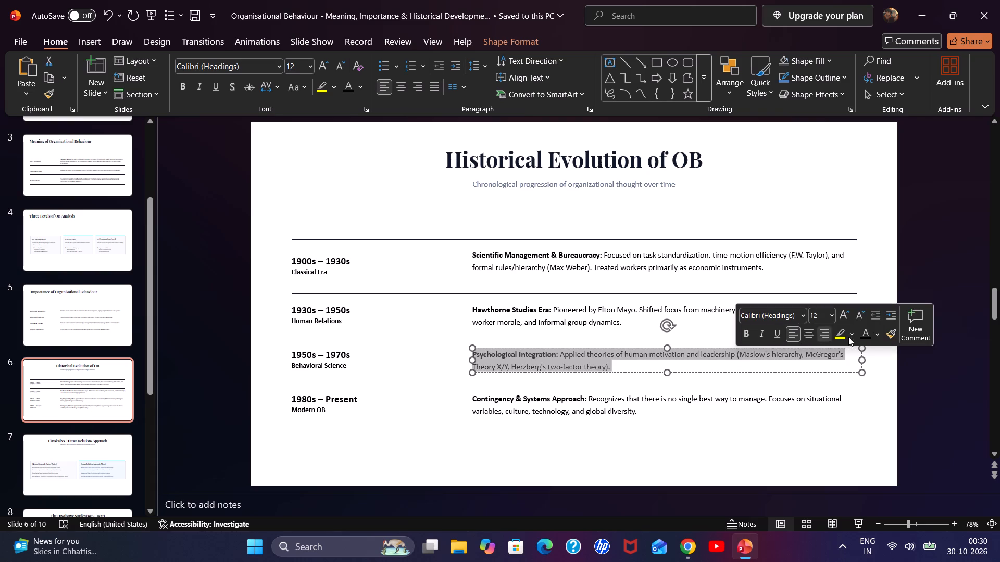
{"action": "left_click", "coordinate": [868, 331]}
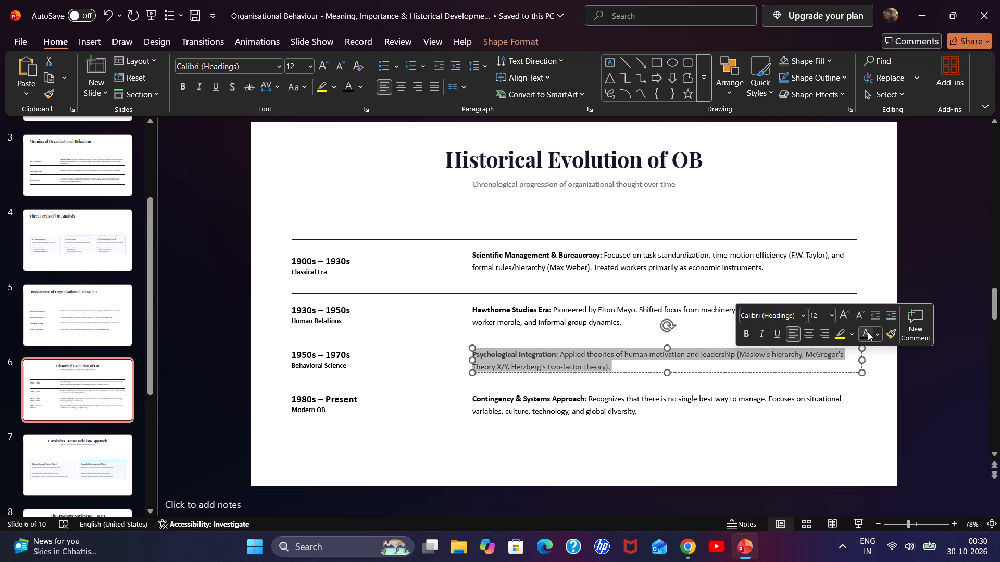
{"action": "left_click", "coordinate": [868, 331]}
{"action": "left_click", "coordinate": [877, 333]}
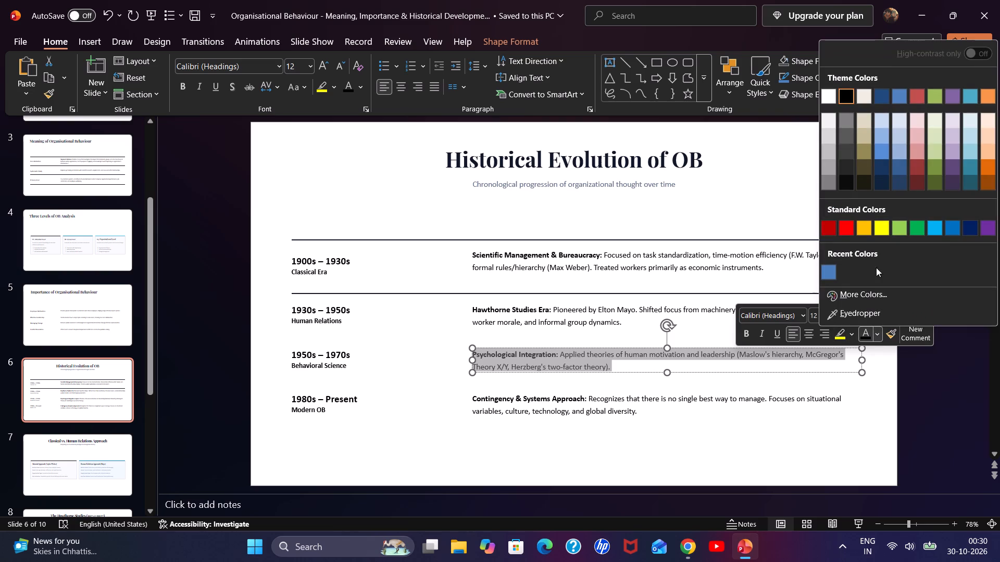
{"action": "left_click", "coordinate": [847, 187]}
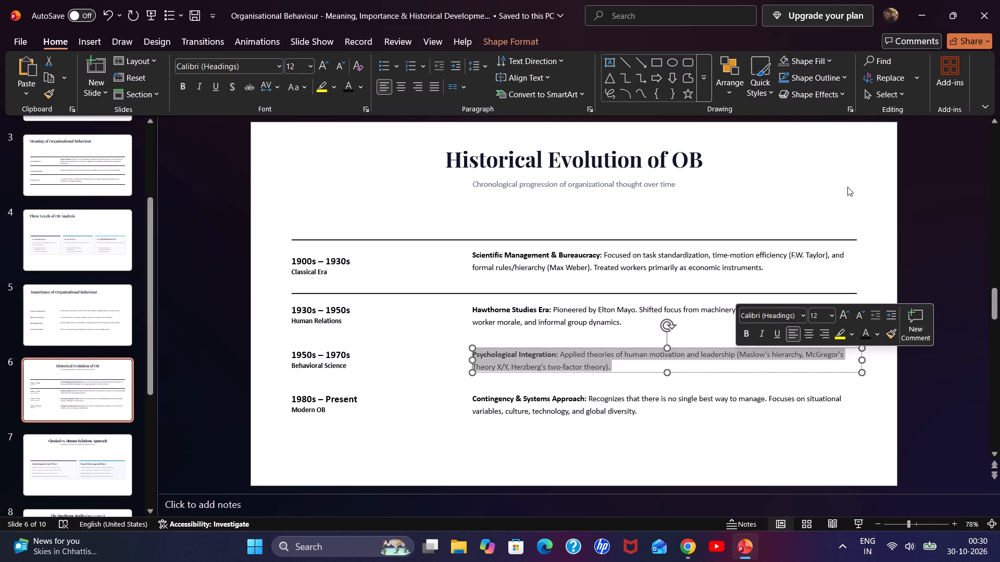
Set the whole "Contingency & Systems Approach" description to the pure black theme font colour.
{"action": "left_click", "coordinate": [731, 400]}
{"action": "double_click", "coordinate": [731, 400]}
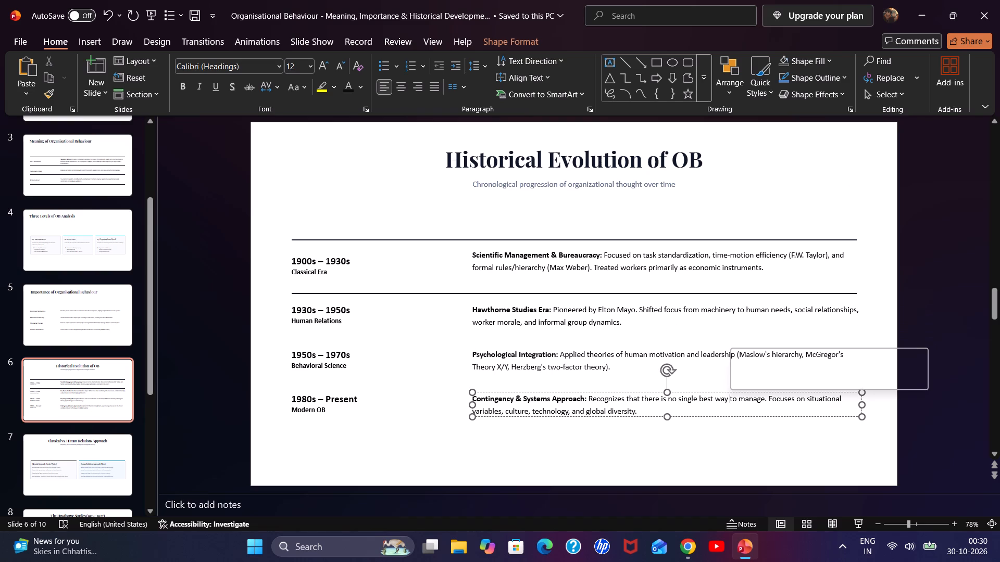
{"action": "triple_click", "coordinate": [745, 400]}
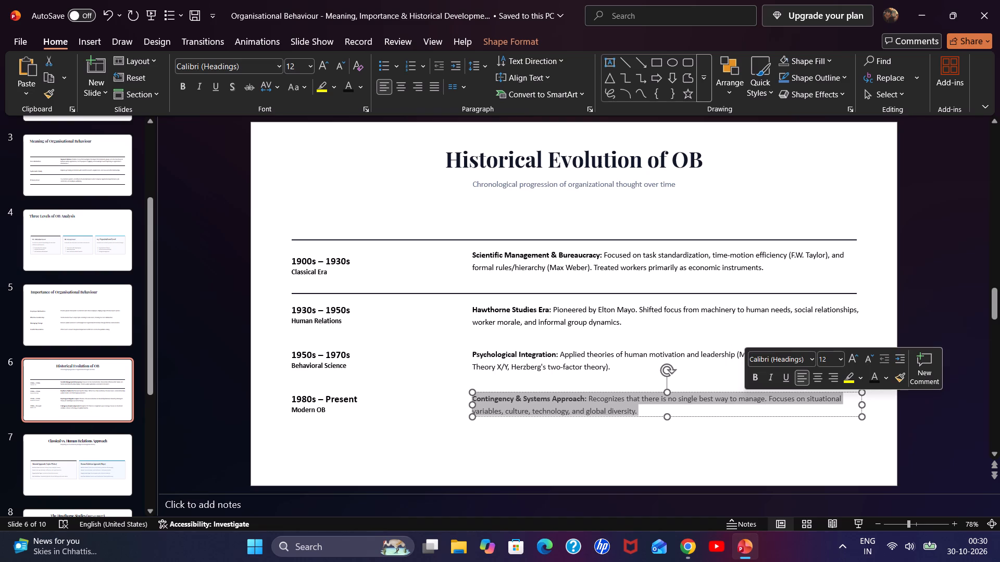
{"action": "left_click", "coordinate": [869, 378]}
{"action": "double_click", "coordinate": [869, 378]}
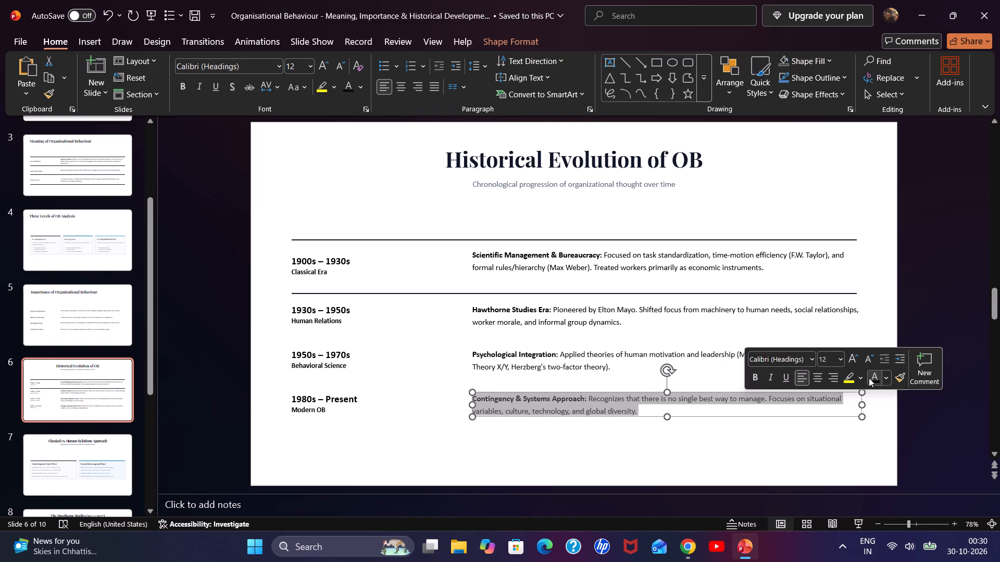
{"action": "triple_click", "coordinate": [873, 378]}
{"action": "left_click", "coordinate": [873, 378]}
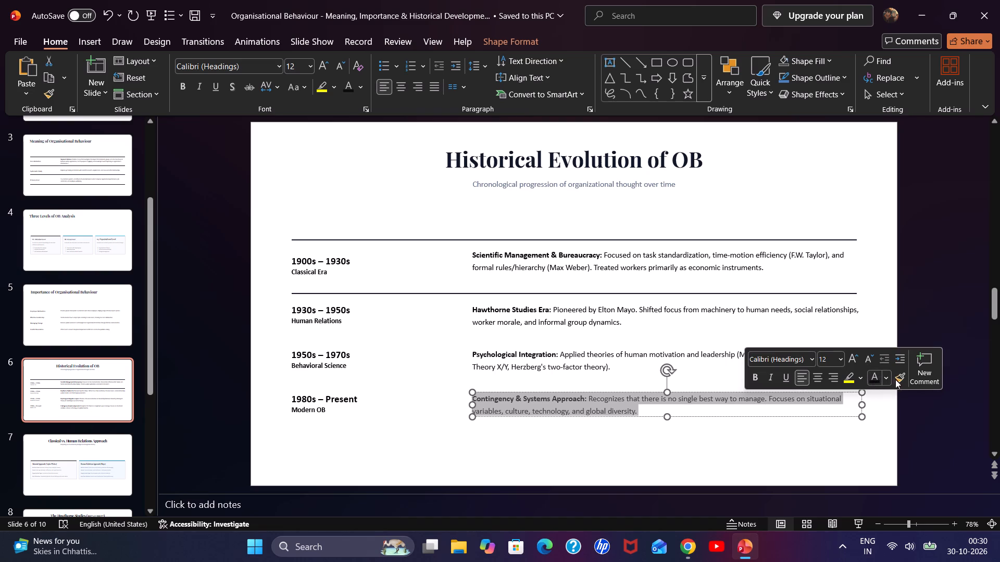
{"action": "left_click", "coordinate": [881, 378]}
{"action": "left_click", "coordinate": [886, 378]}
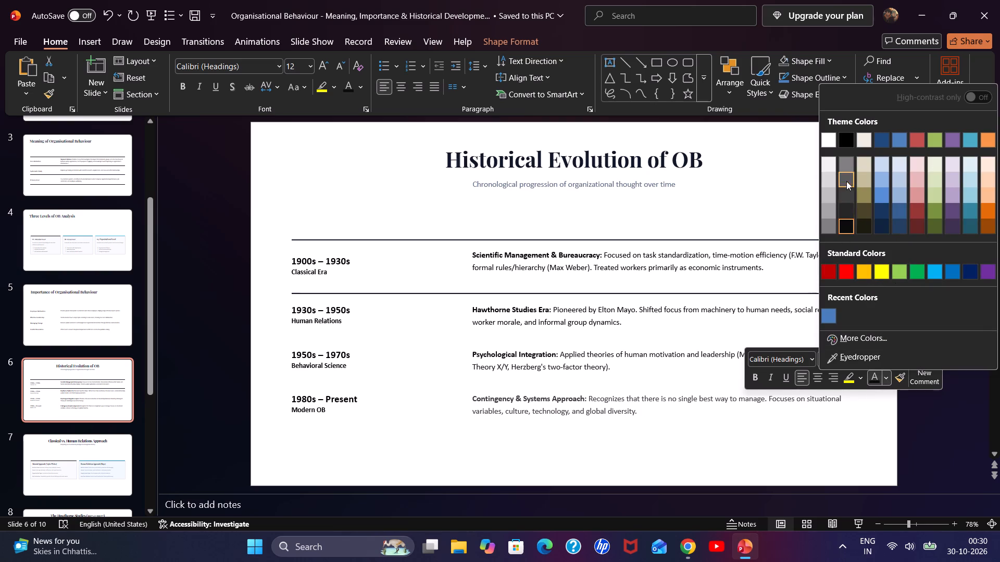
{"action": "left_click", "coordinate": [844, 143]}
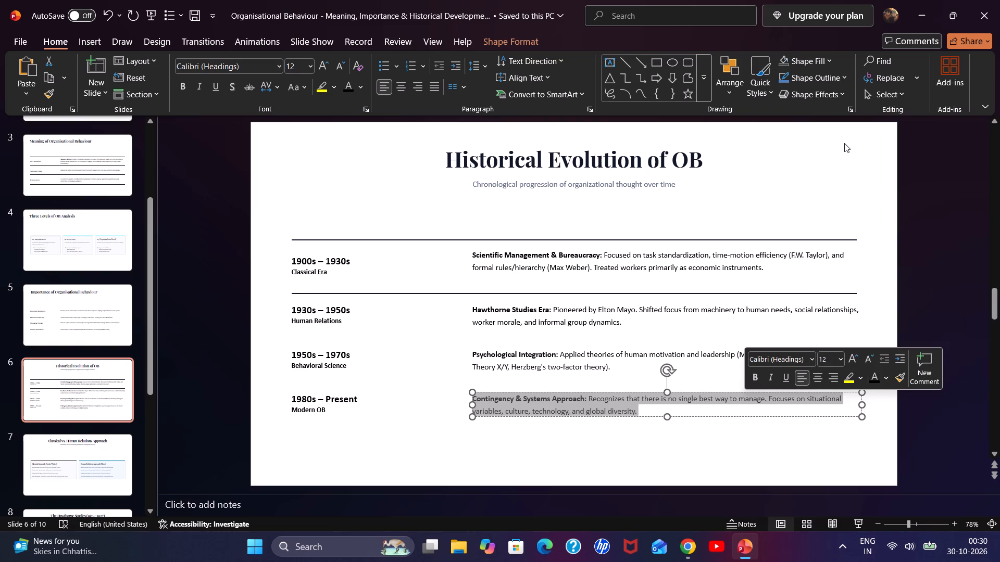
Set the whole "Psychological Integration" description to the pure black theme font colour.
{"action": "double_click", "coordinate": [674, 349]}
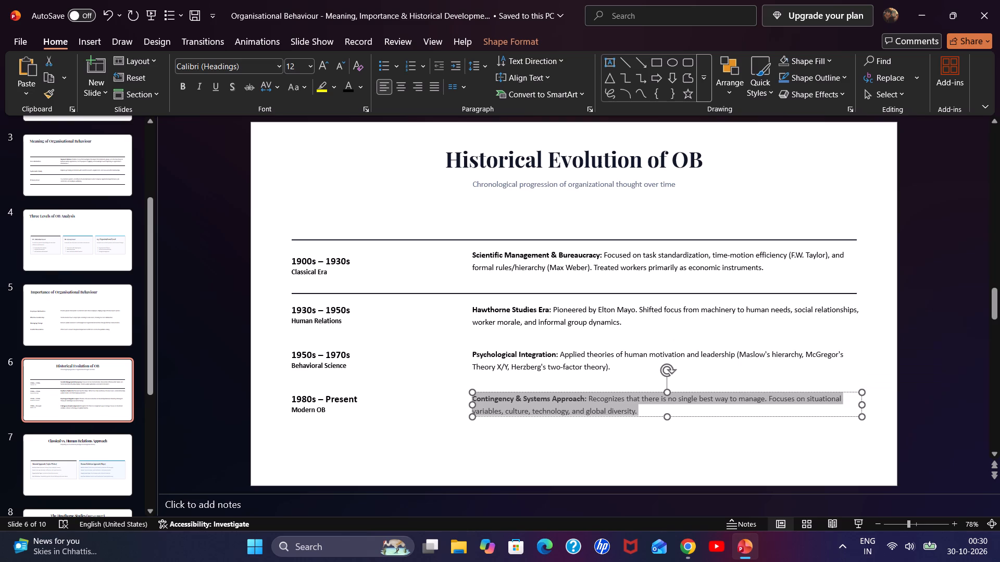
{"action": "triple_click", "coordinate": [674, 349]}
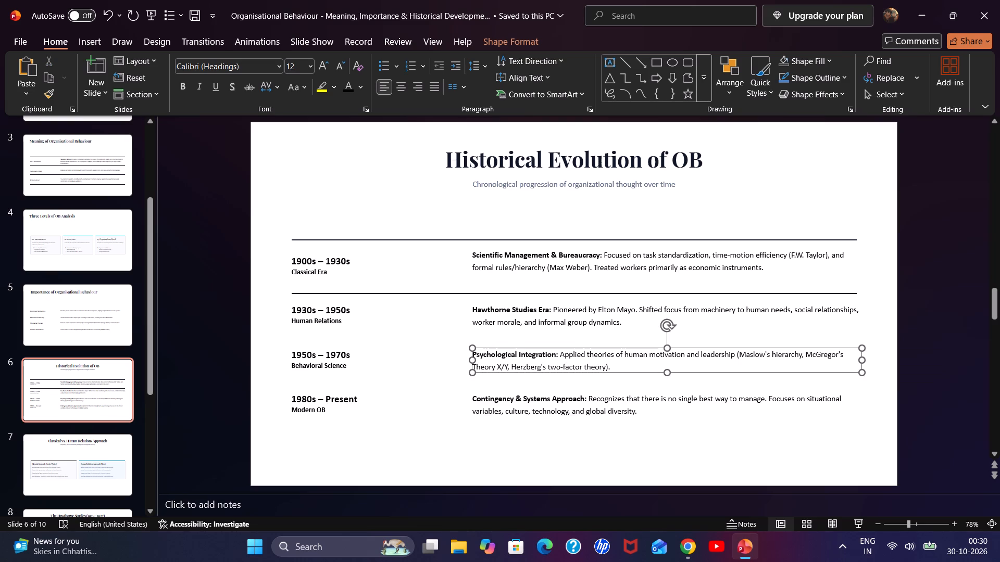
{"action": "triple_click", "coordinate": [678, 351]}
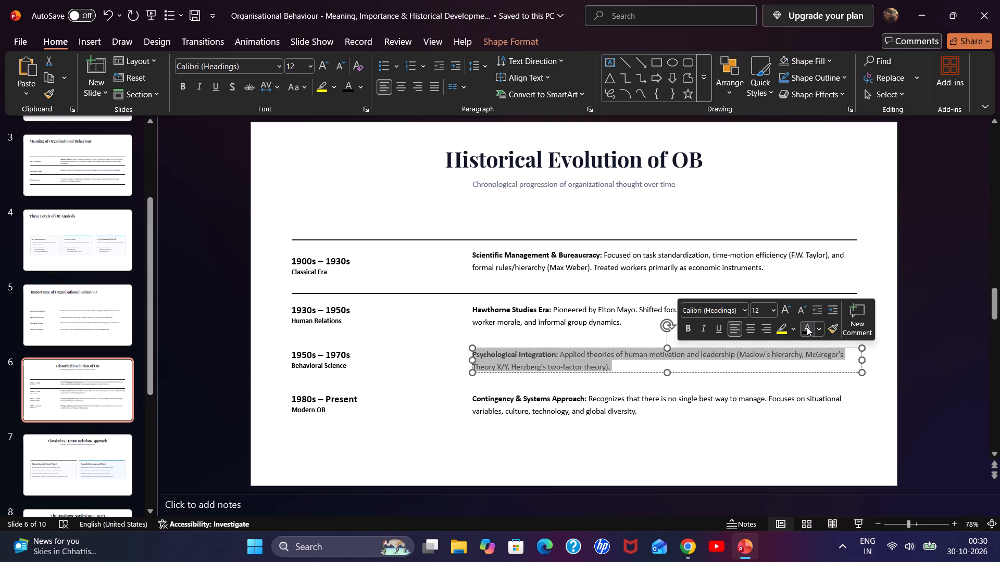
{"action": "left_click", "coordinate": [807, 327]}
{"action": "left_click", "coordinate": [807, 327]}
{"action": "left_click", "coordinate": [820, 329]}
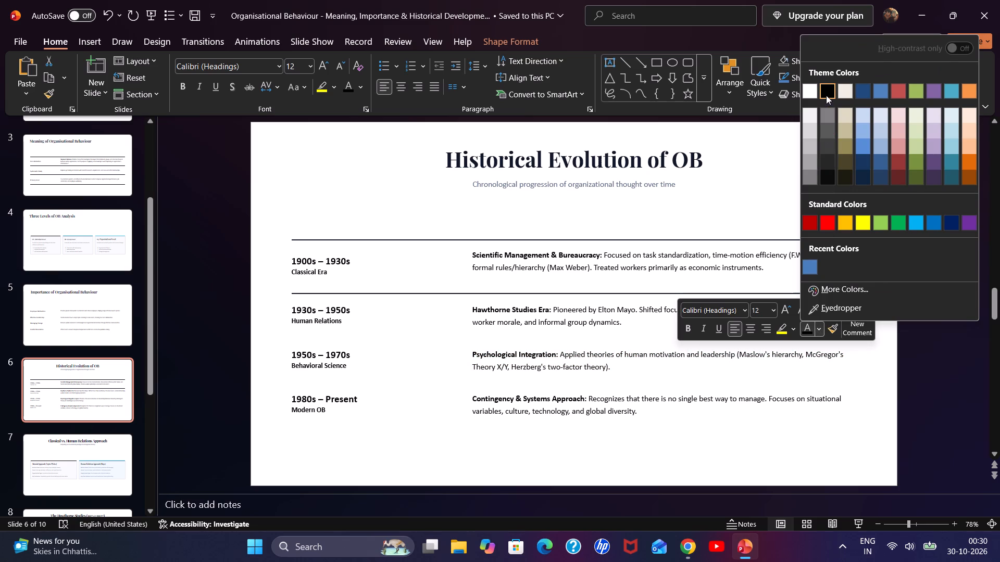
{"action": "left_click", "coordinate": [826, 95]}
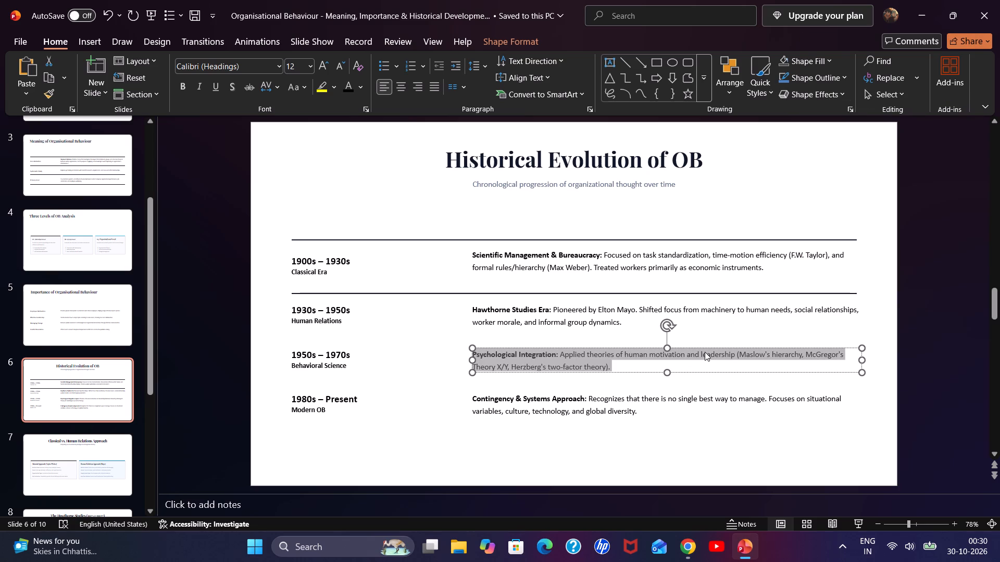
{"action": "left_click", "coordinate": [698, 363]}
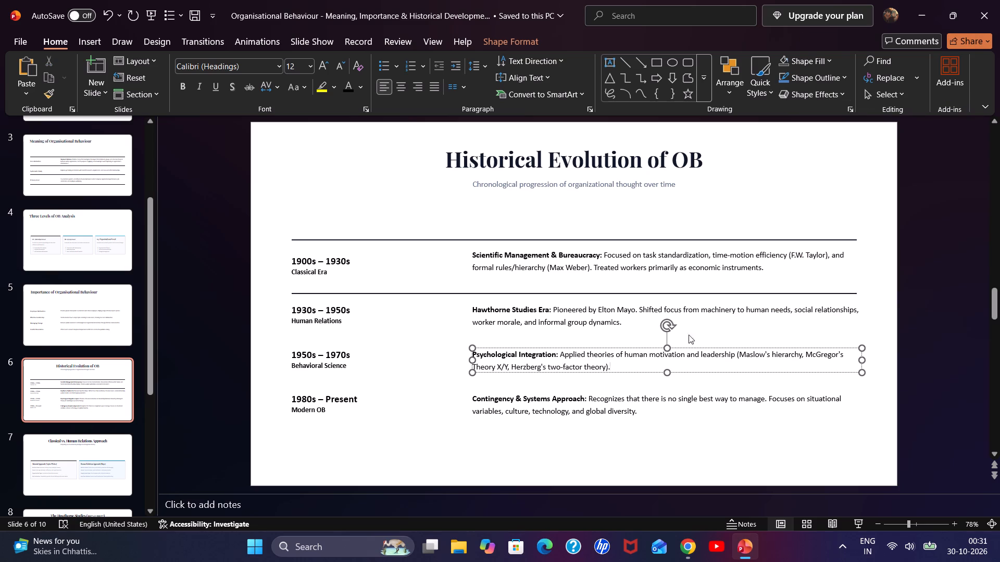
Set the whole "Hawthorne Studies Era" description to the pure black theme font colour.
{"action": "triple_click", "coordinate": [686, 302]}
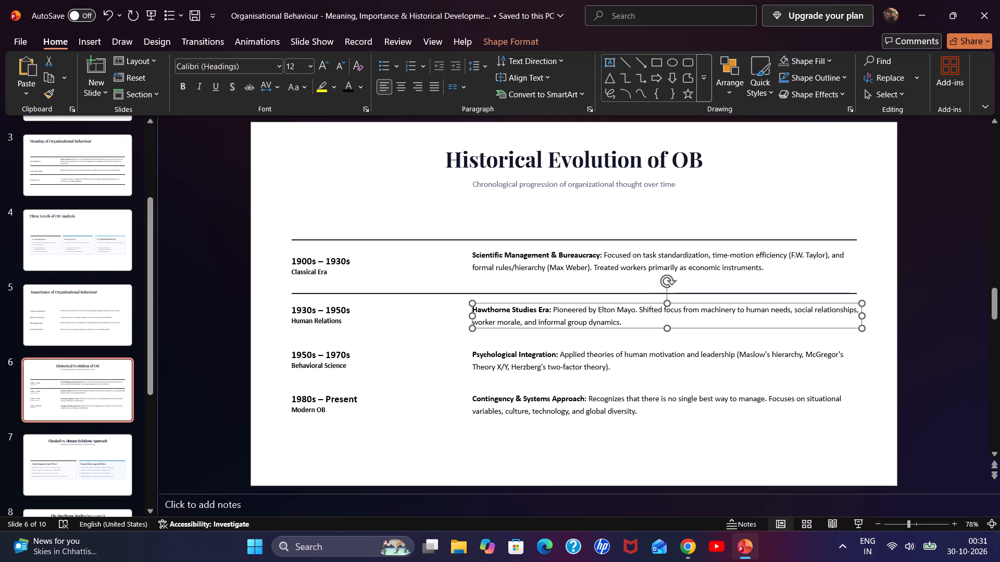
{"action": "triple_click", "coordinate": [682, 305]}
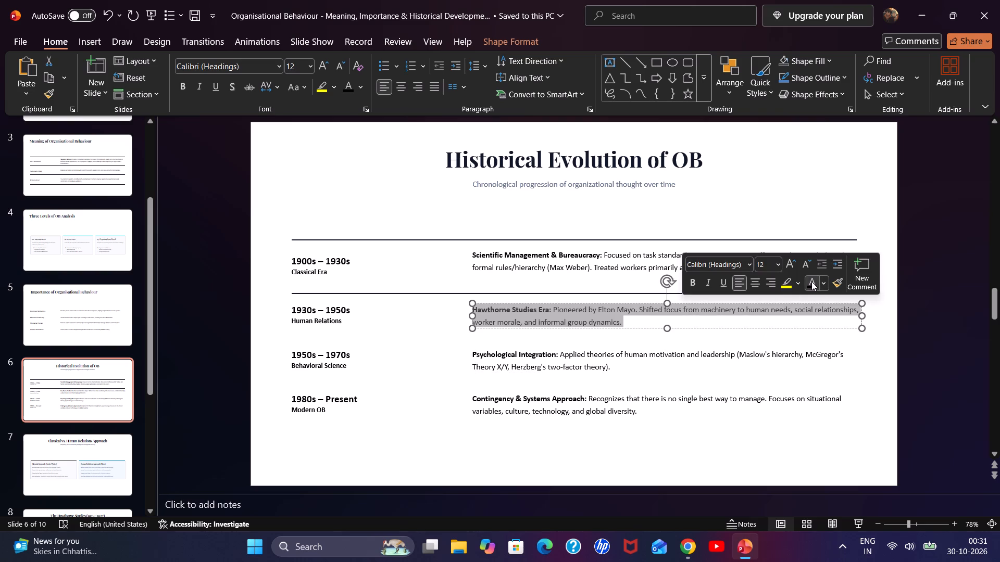
{"action": "left_click", "coordinate": [811, 282]}
{"action": "left_click", "coordinate": [823, 282]}
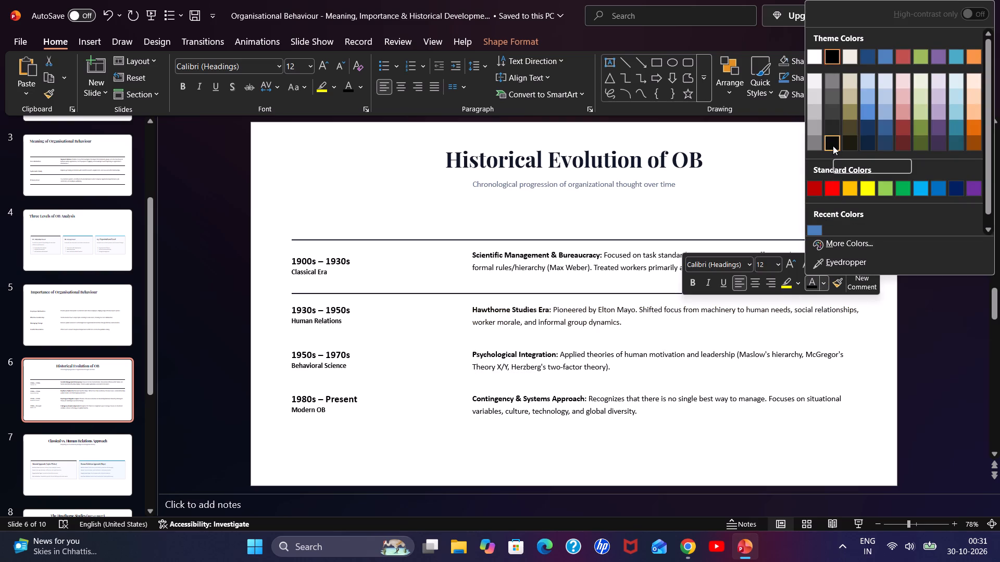
{"action": "left_click", "coordinate": [832, 53]}
Set the whole "Scientific Management & Bureaucracy" description to the black font colour.
{"action": "triple_click", "coordinate": [695, 259]}
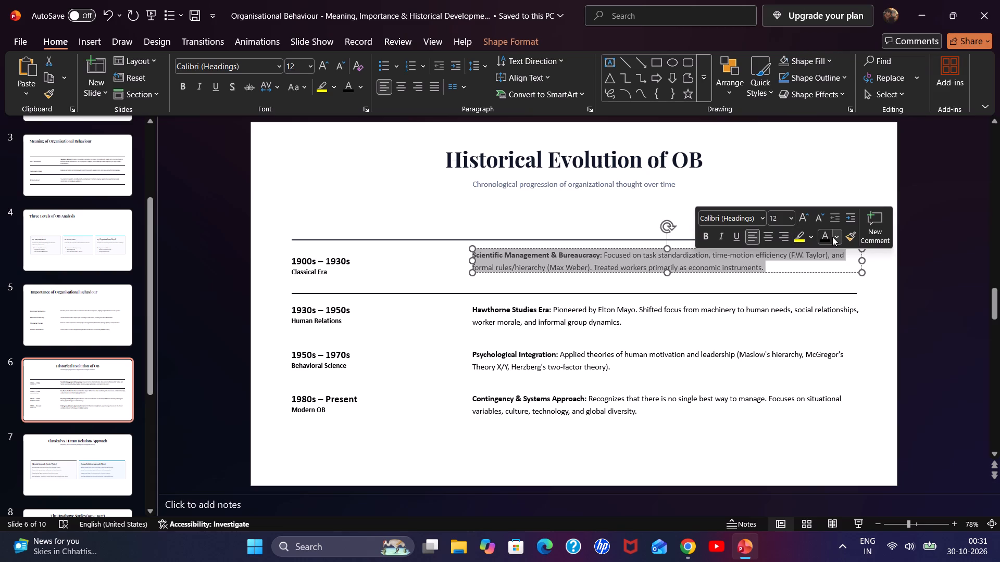
{"action": "left_click", "coordinate": [833, 237]}
{"action": "left_click", "coordinate": [836, 297]}
Duplicate the divider line below the 1900s – 1930s row and align the copy between the 1930s – 1950s and 1950s – 1970s rows.
{"action": "left_click", "coordinate": [608, 209]}
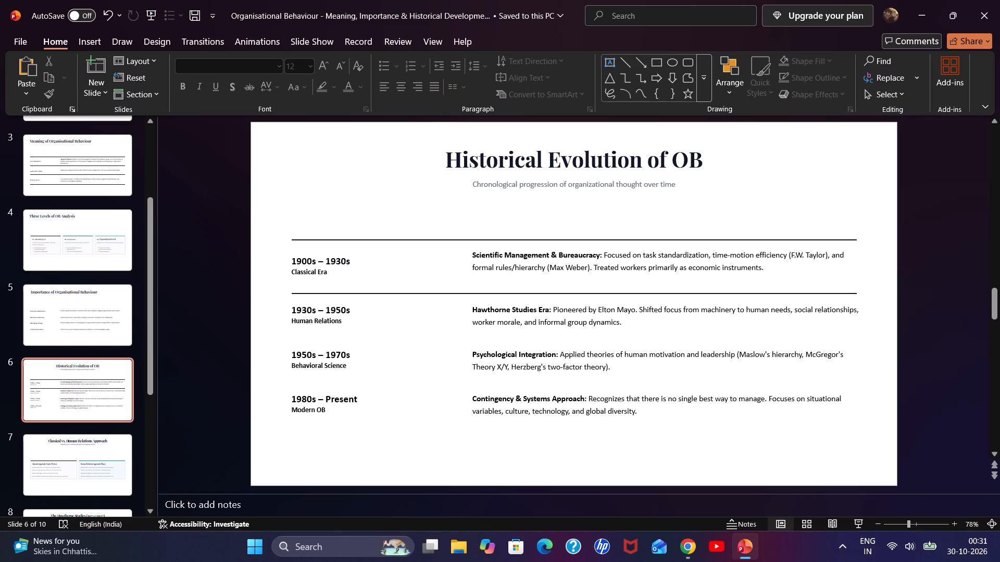
{"action": "left_click", "coordinate": [497, 290]}
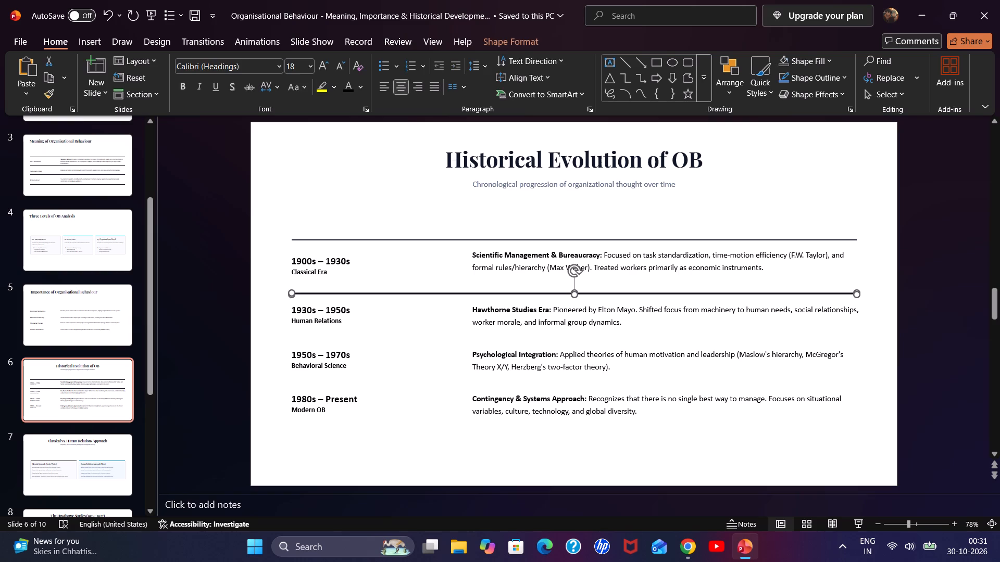
{"action": "key", "text": "ctrl+c"}
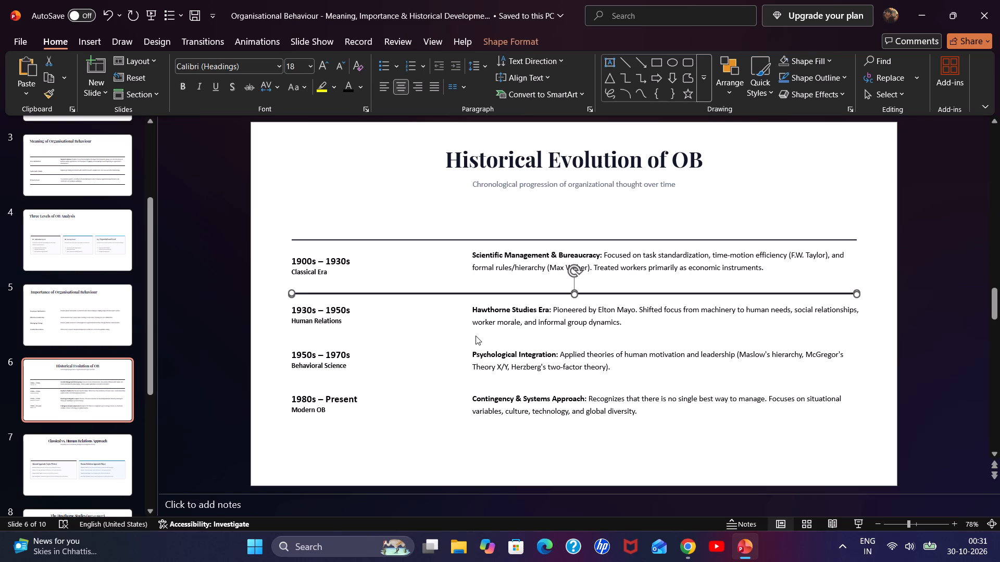
{"action": "left_click", "coordinate": [474, 337]}
{"action": "key", "text": "ctrl+v"}
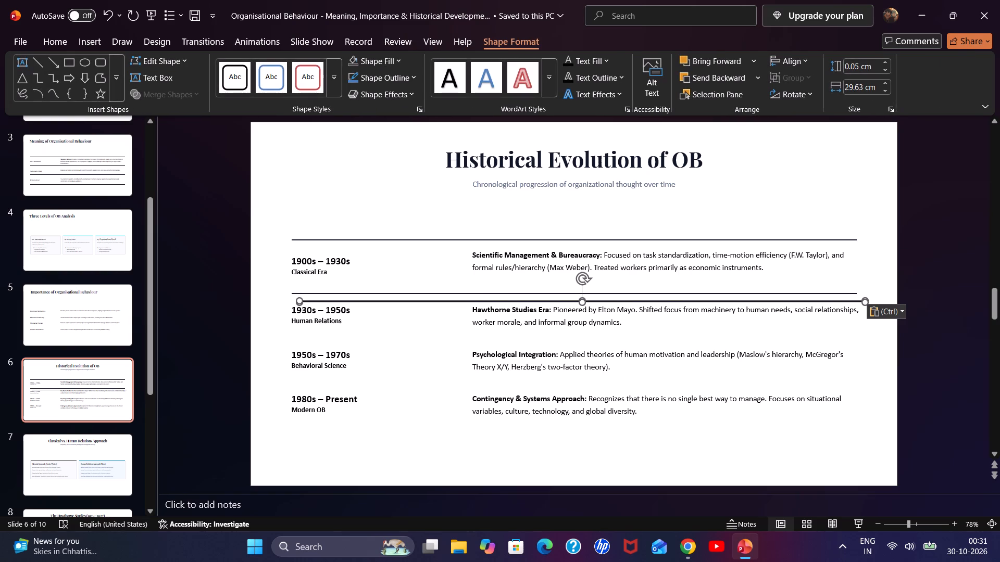
{"action": "left_click_drag", "start_coordinate": [480, 302], "coordinate": [471, 330]}
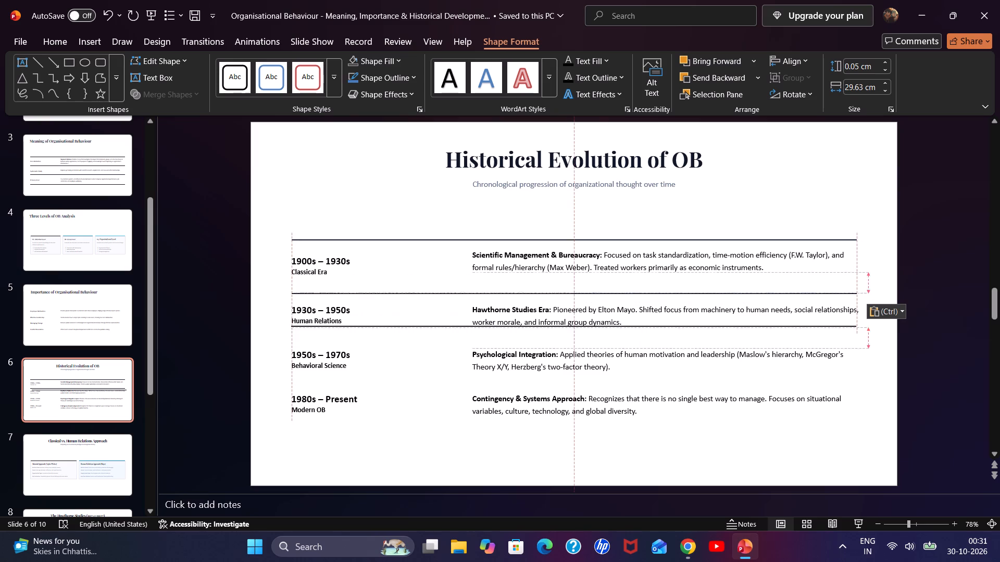
{"action": "left_click_drag", "start_coordinate": [471, 330], "coordinate": [472, 337]}
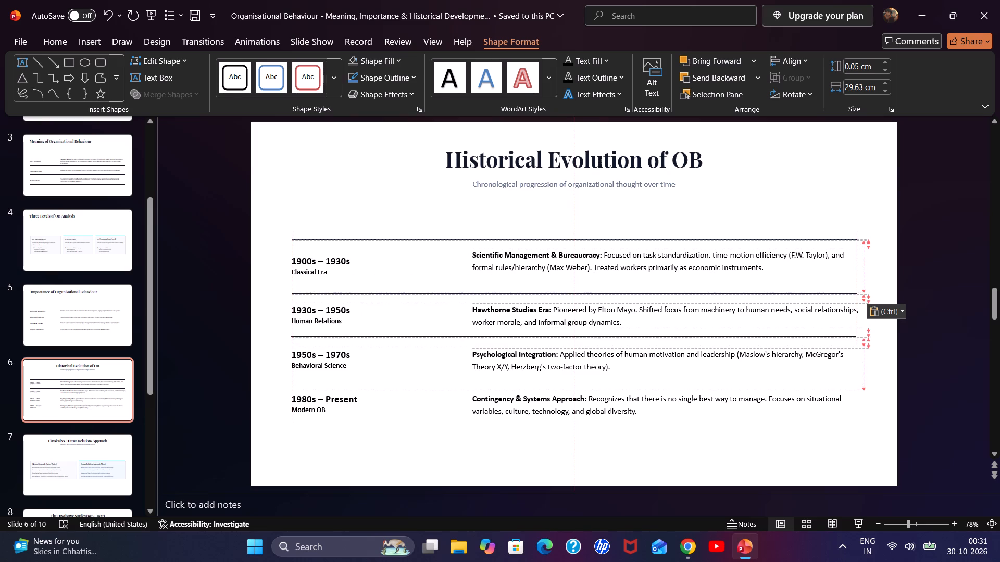
{"action": "left_click_drag", "start_coordinate": [472, 337], "coordinate": [472, 338]}
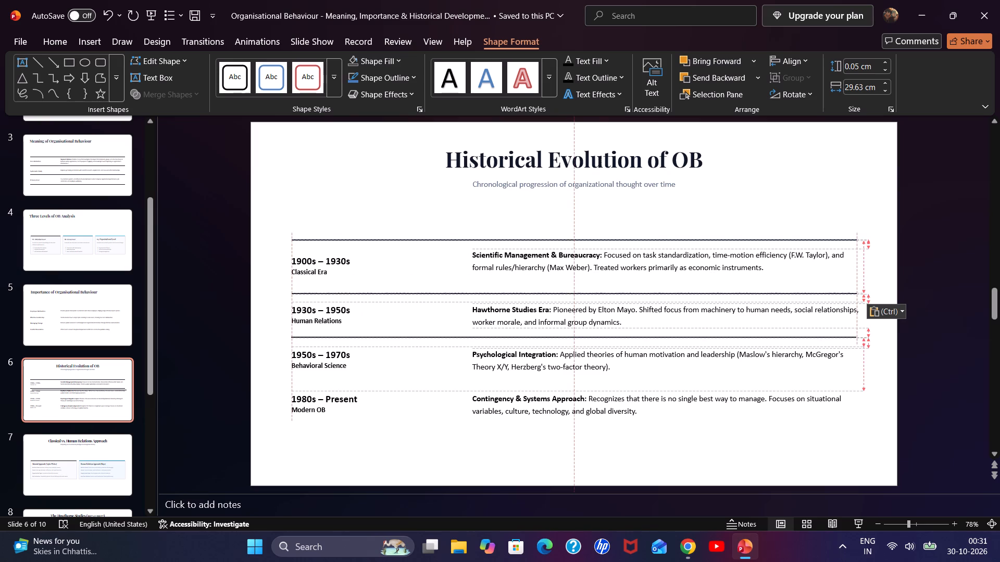
{"action": "left_click_drag", "start_coordinate": [472, 338], "coordinate": [477, 338]}
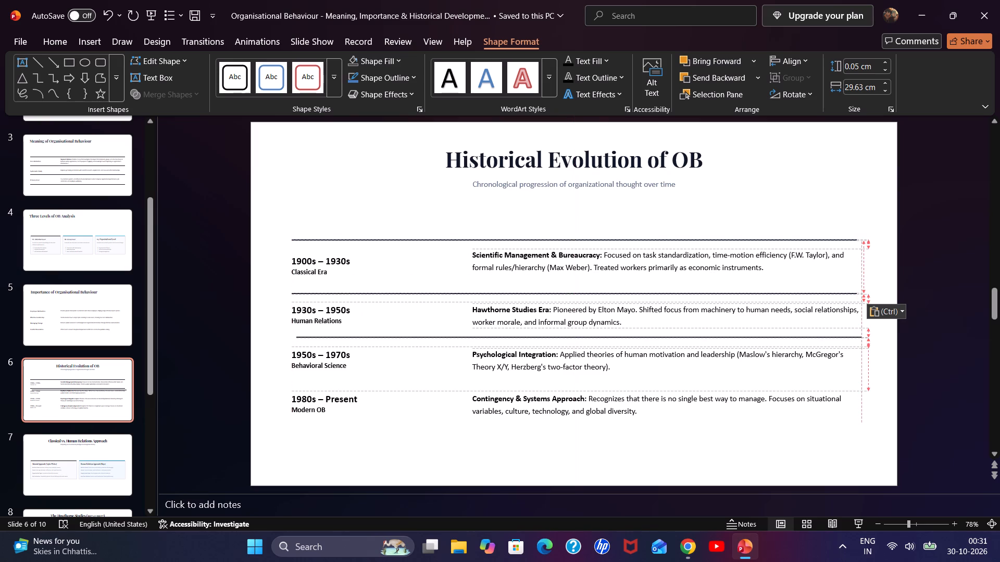
{"action": "left_click_drag", "start_coordinate": [477, 338], "coordinate": [472, 339]}
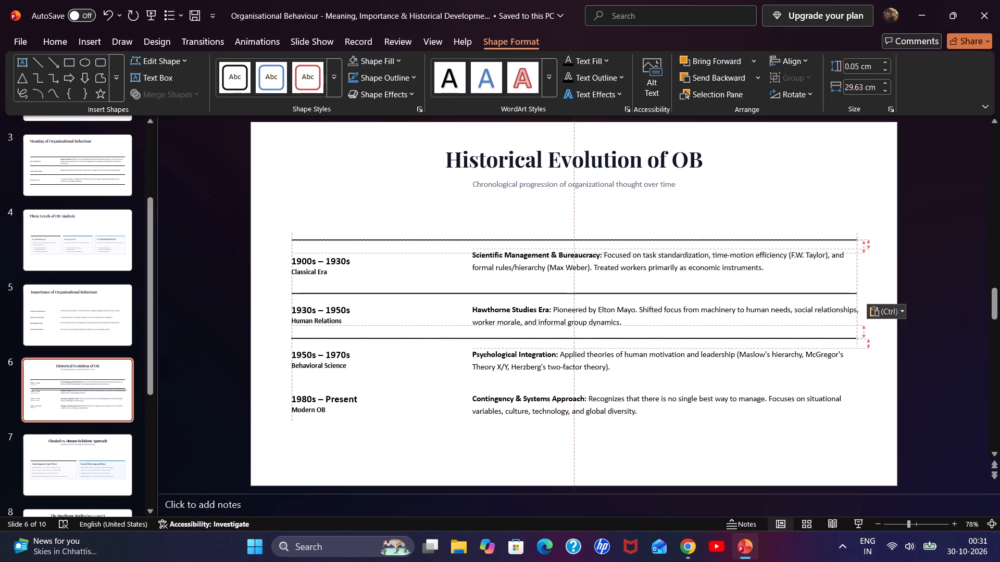
{"action": "left_click_drag", "start_coordinate": [472, 339], "coordinate": [472, 338]}
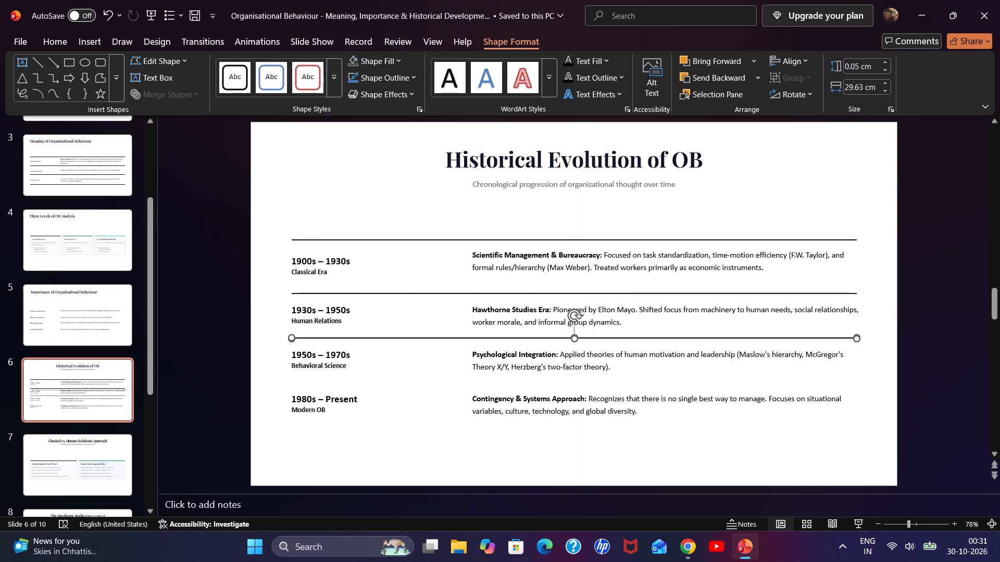
{"action": "left_click", "coordinate": [440, 382]}
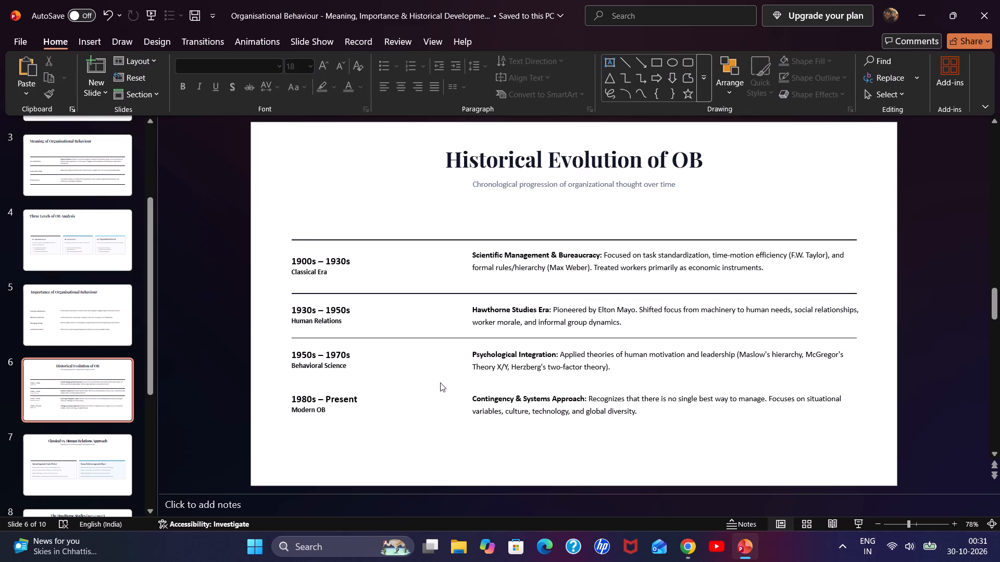
Set the outline weight of the divider line between the 1930s – 1950s and 1950s – 1970s rows to ¾ pt.
{"action": "left_click", "coordinate": [471, 336]}
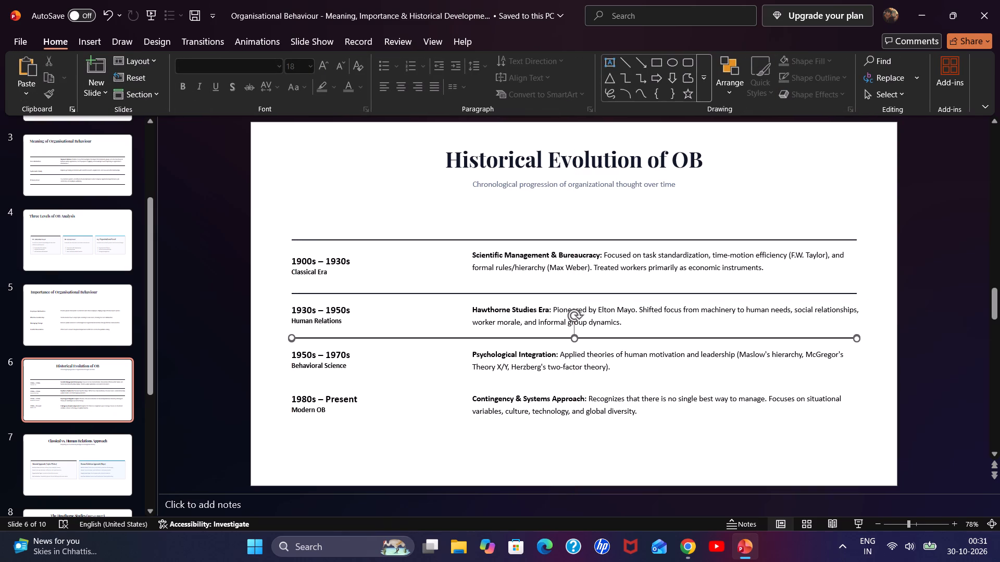
{"action": "left_click", "coordinate": [445, 380]}
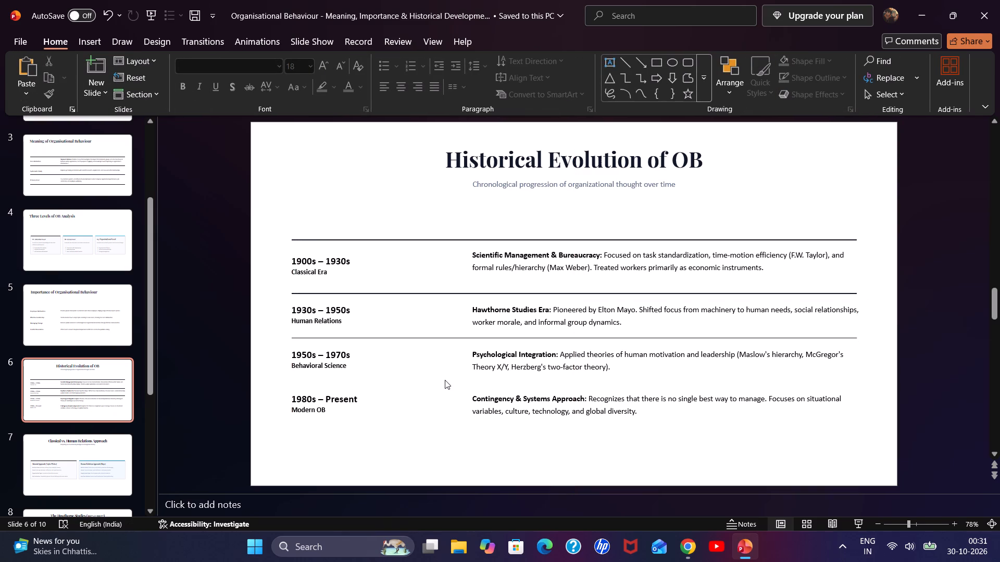
{"action": "left_click", "coordinate": [442, 338]}
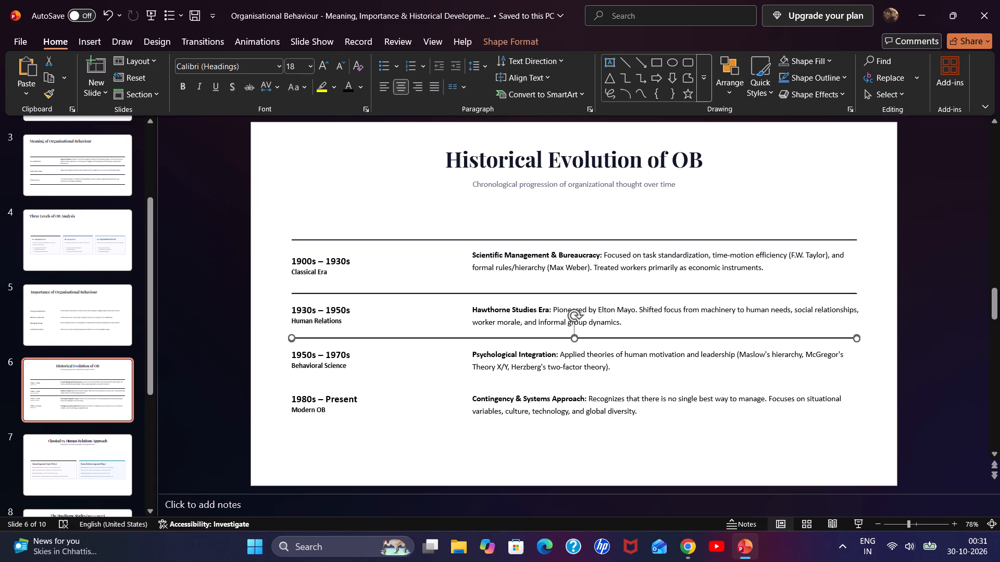
{"action": "left_click", "coordinate": [352, 91]}
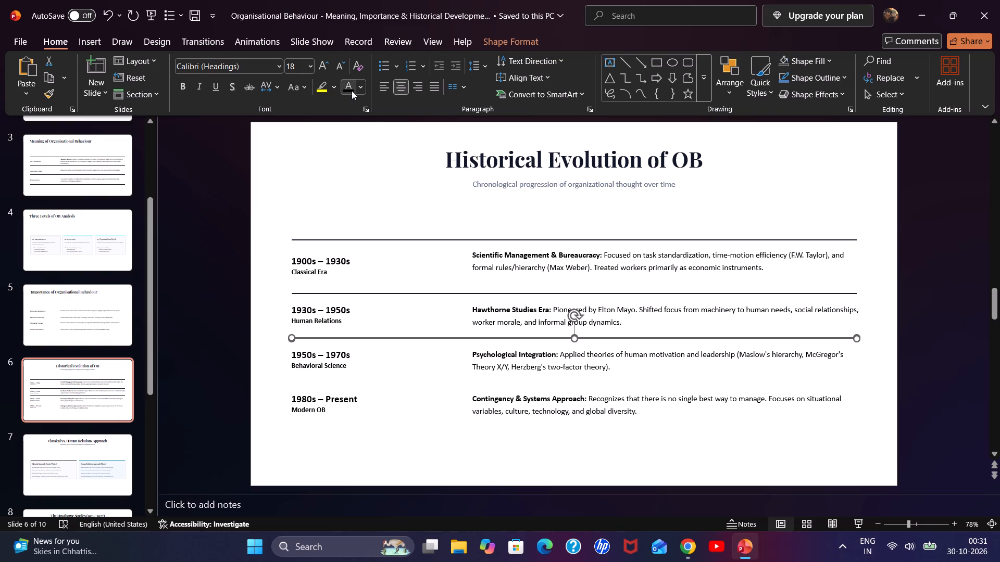
{"action": "left_click", "coordinate": [362, 379]}
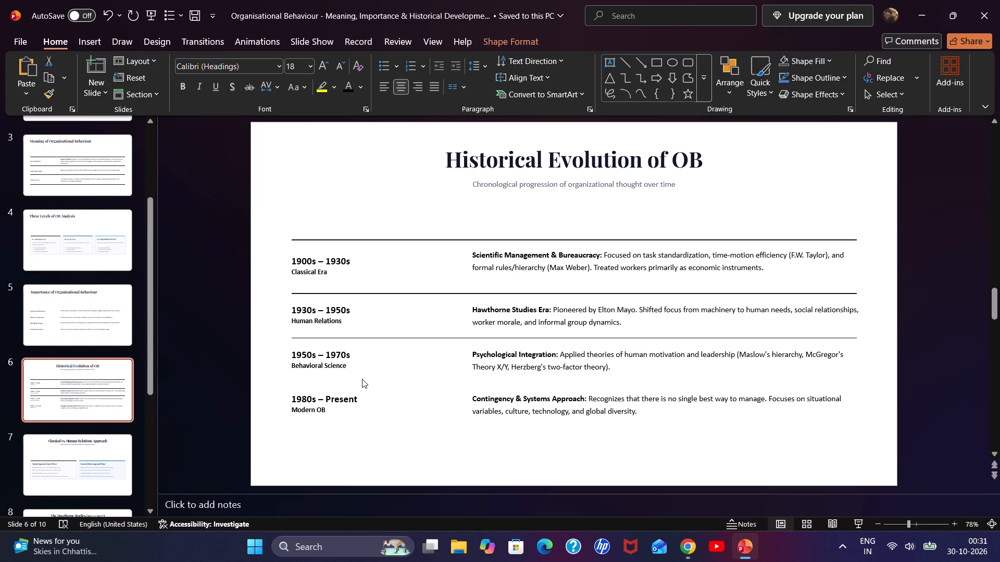
{"action": "left_click_drag", "start_coordinate": [694, 333], "coordinate": [692, 344]}
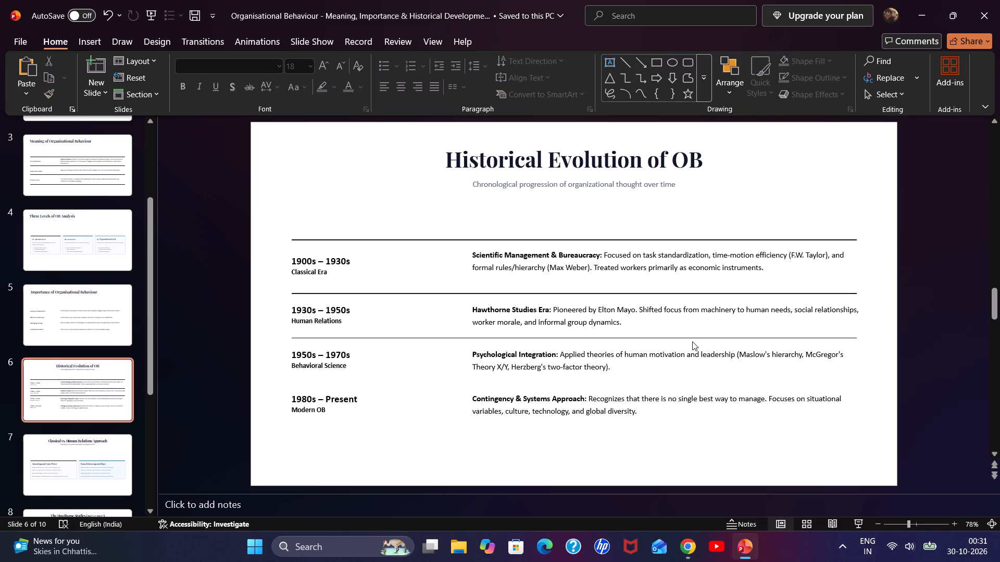
{"action": "left_click", "coordinate": [692, 337]}
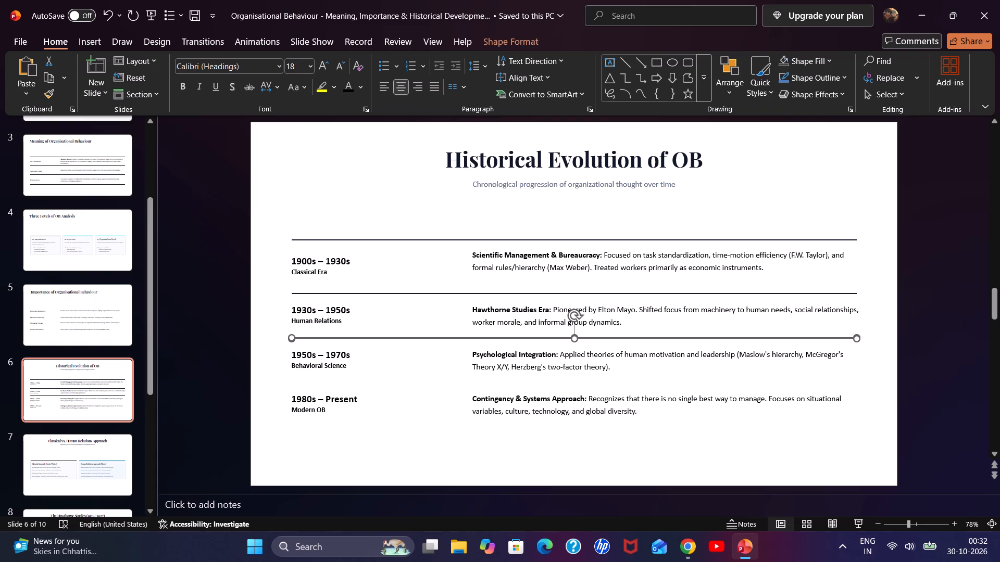
{"action": "left_click", "coordinate": [844, 76]}
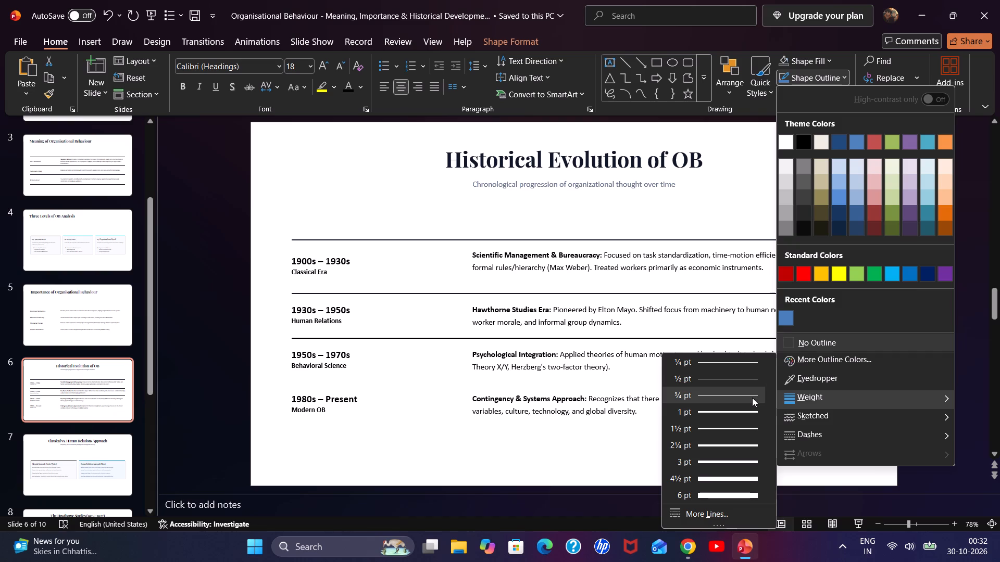
{"action": "left_click", "coordinate": [752, 398]}
{"action": "left_click", "coordinate": [643, 453]}
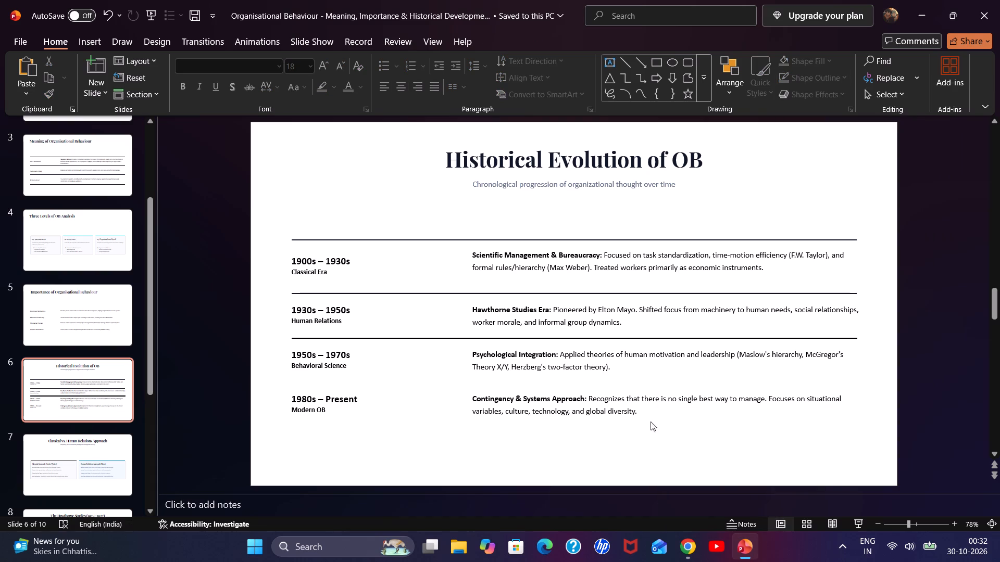
Duplicate the ¾ pt divider line and align the copy between the 1950s – 1970s and 1980s – Present rows.
{"action": "left_click", "coordinate": [663, 386]}
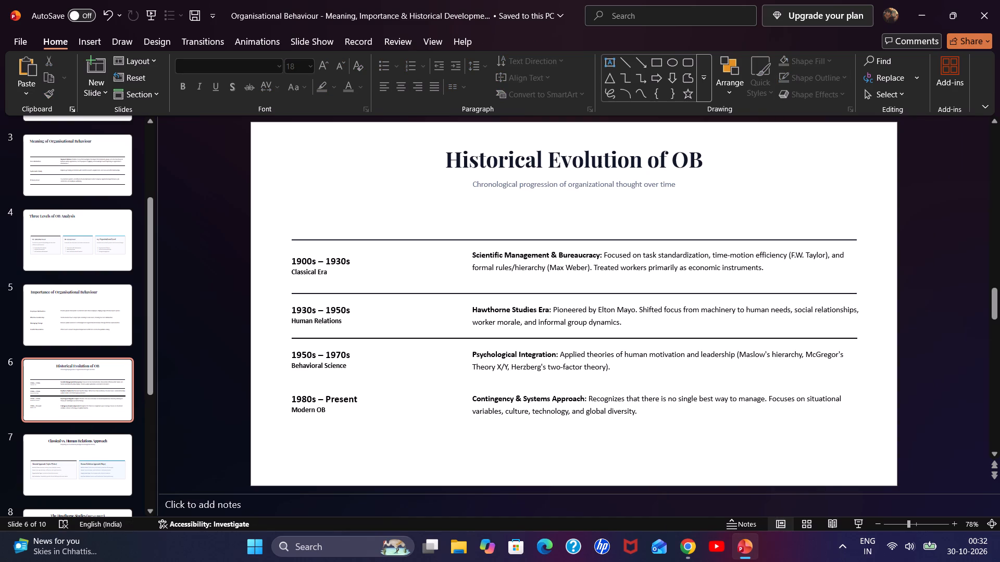
{"action": "left_click", "coordinate": [646, 337]}
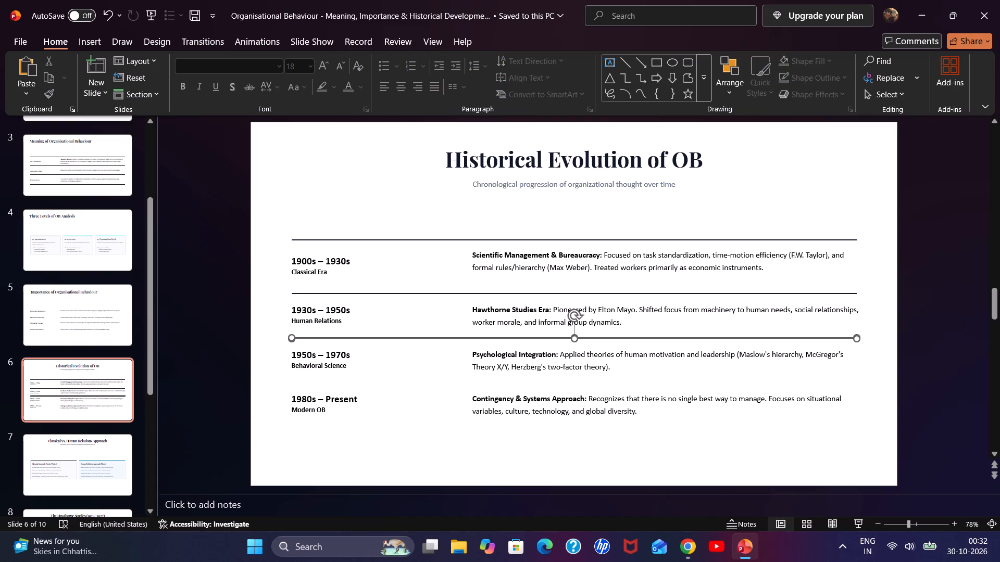
{"action": "key", "text": "ctrl+c"}
{"action": "left_click", "coordinate": [569, 380]}
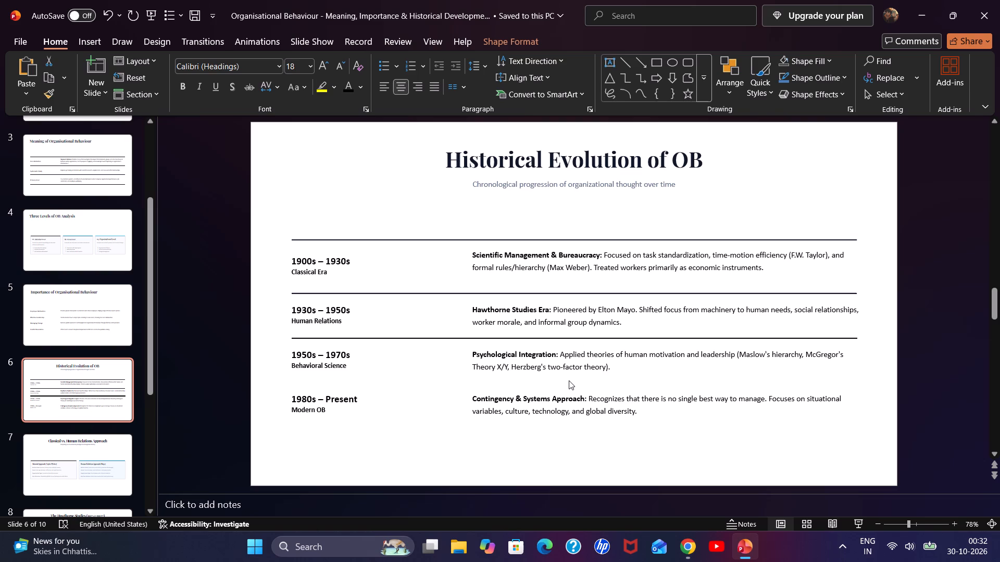
{"action": "key", "text": "ctrl+v"}
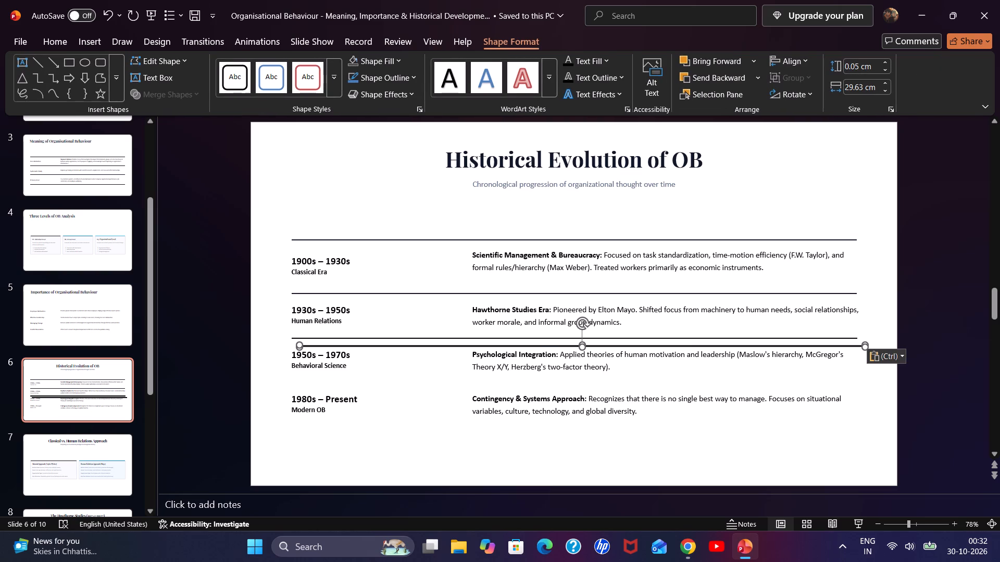
{"action": "left_click_drag", "start_coordinate": [536, 346], "coordinate": [527, 385]}
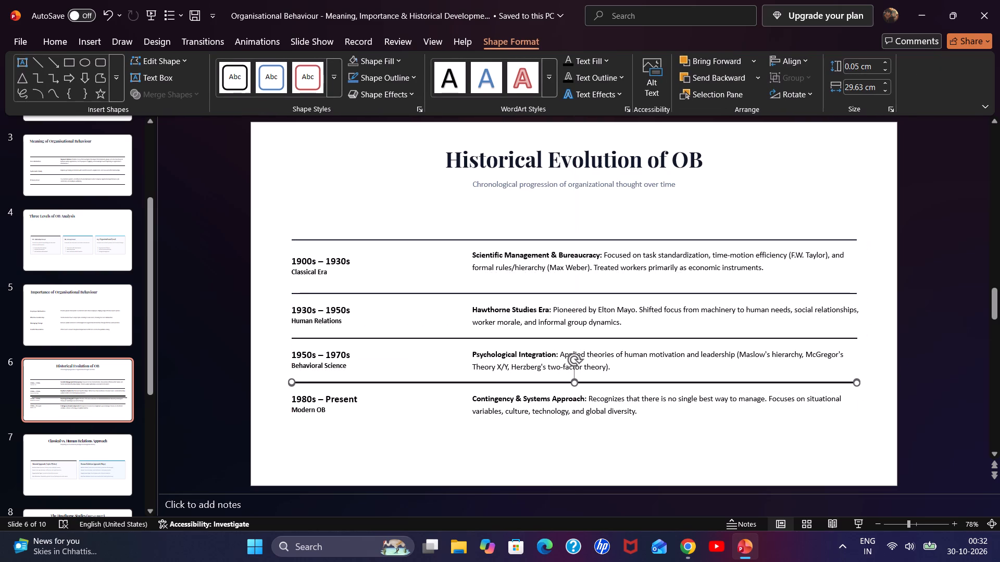
{"action": "left_click", "coordinate": [480, 435]}
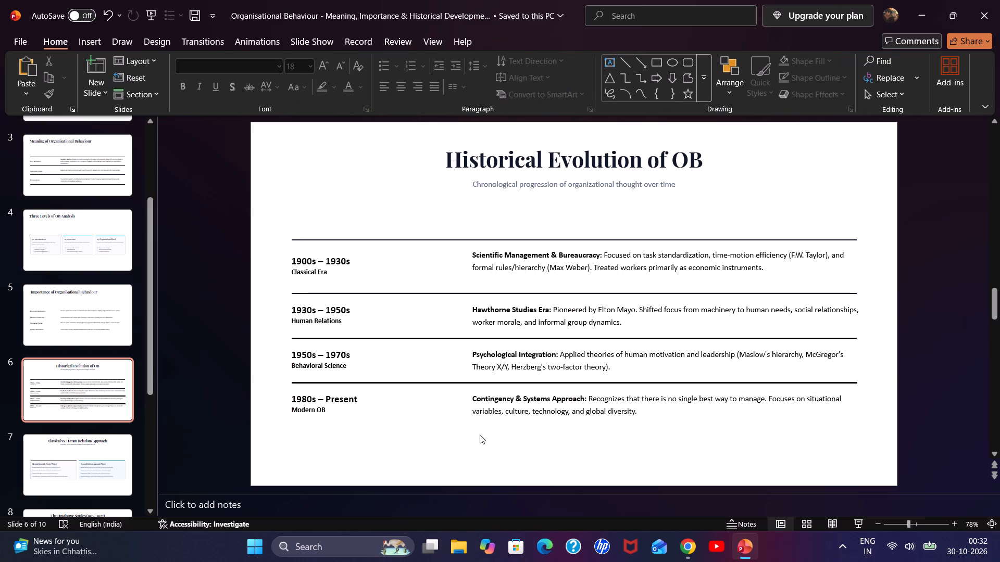
Paste another copy of the divider line and align it just below the 1980s – Present row.
{"action": "left_click", "coordinate": [461, 430]}
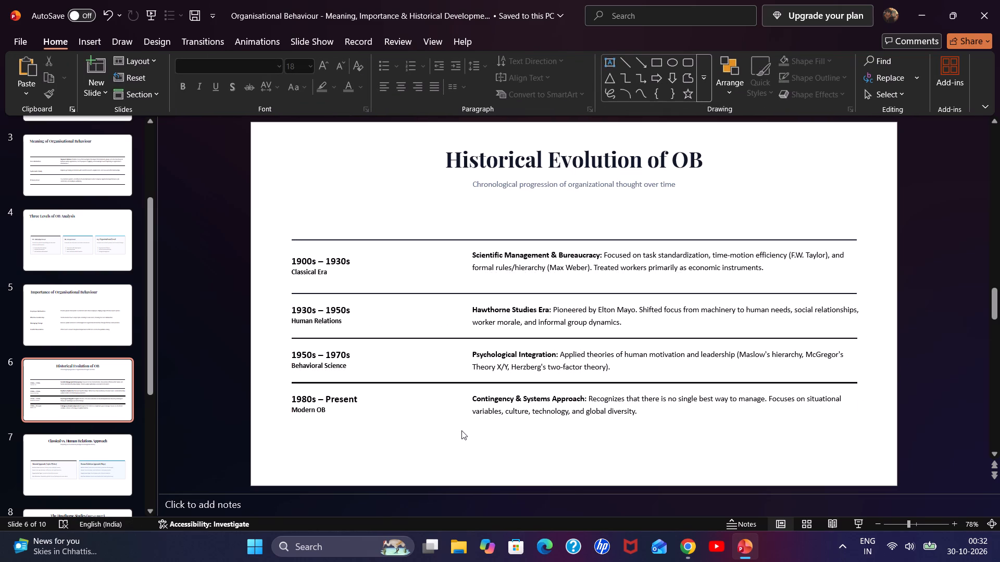
{"action": "key", "text": "ctrl+v"}
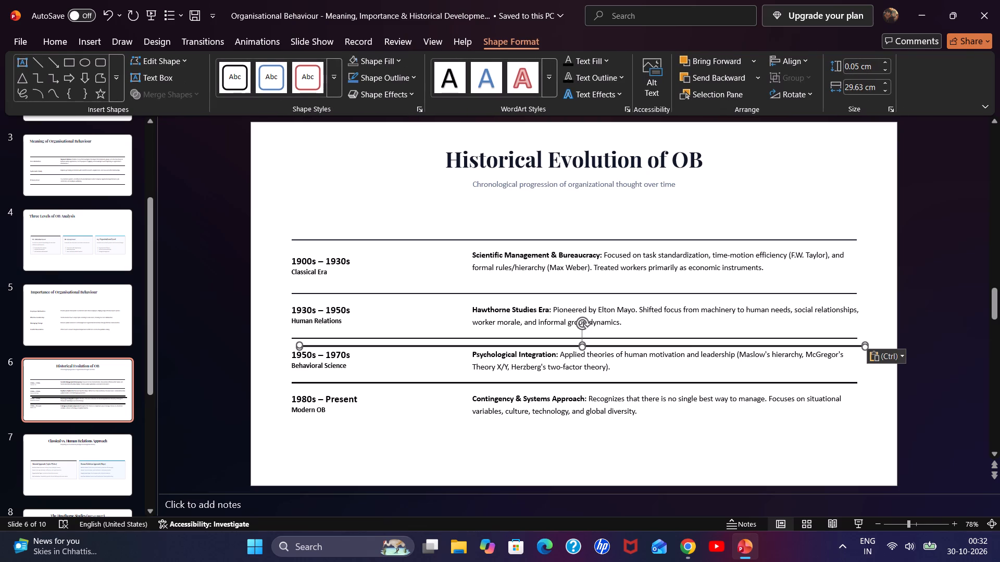
{"action": "left_click_drag", "start_coordinate": [461, 347], "coordinate": [453, 435]}
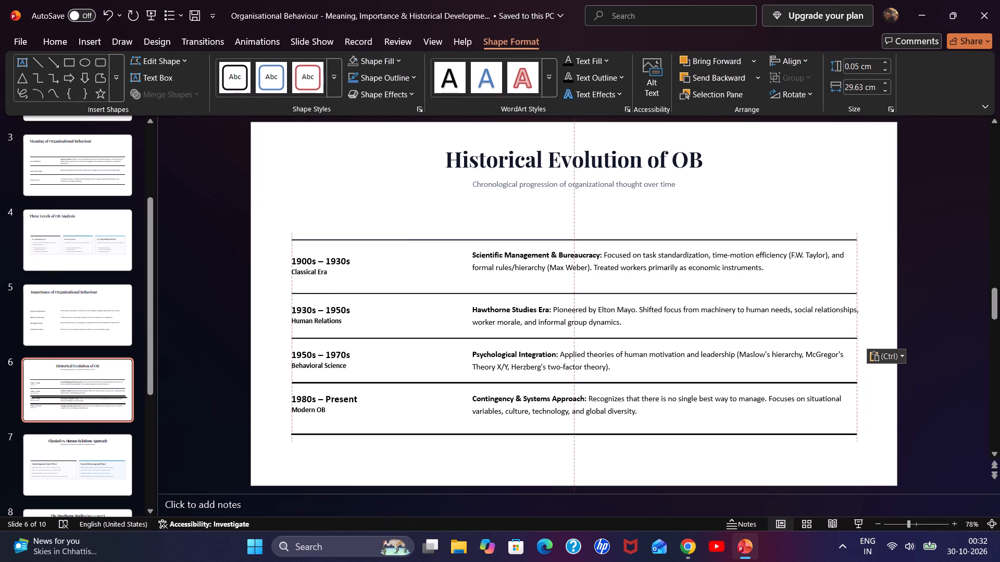
{"action": "left_click_drag", "start_coordinate": [453, 435], "coordinate": [451, 425]}
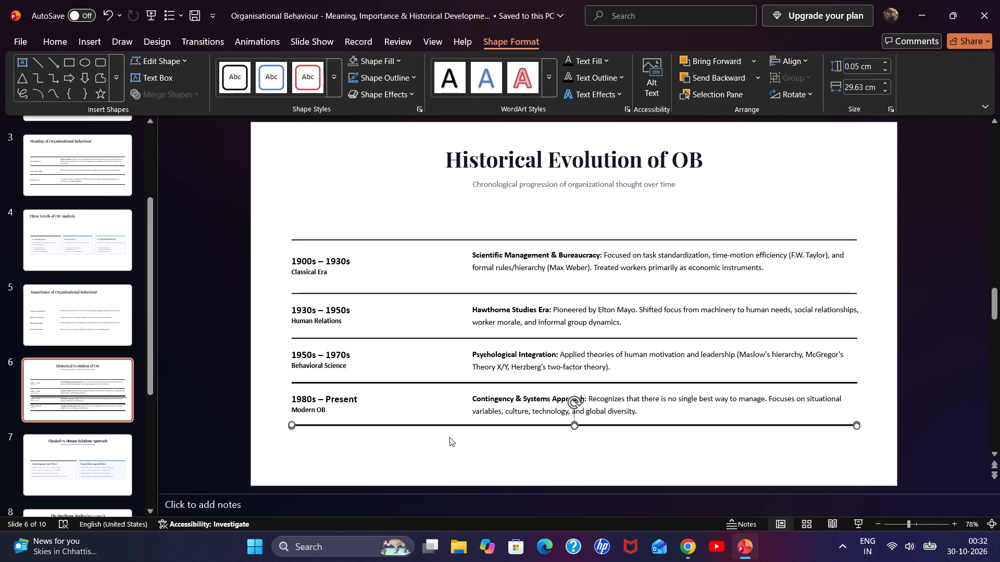
{"action": "left_click", "coordinate": [444, 453]}
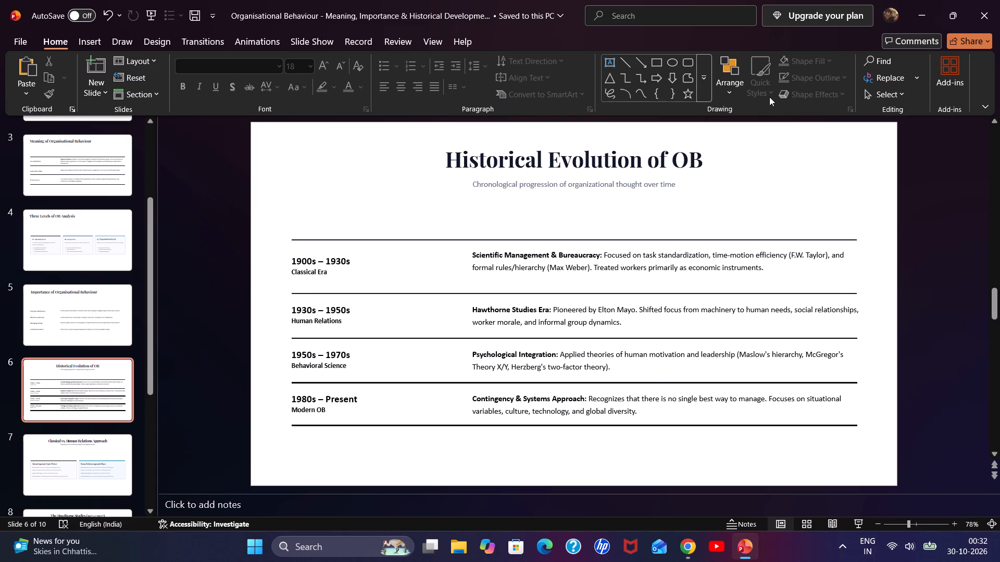
Set the outline weight of the divider line between the 1950s – 1970s and 1980s – Present rows to ¼ pt.
{"action": "left_click", "coordinate": [666, 382]}
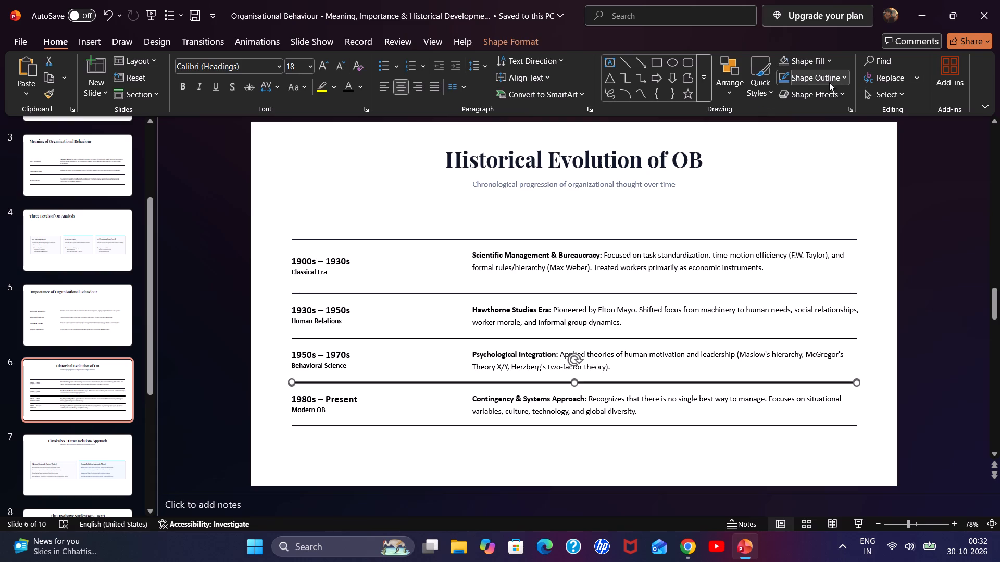
{"action": "left_click", "coordinate": [842, 78]}
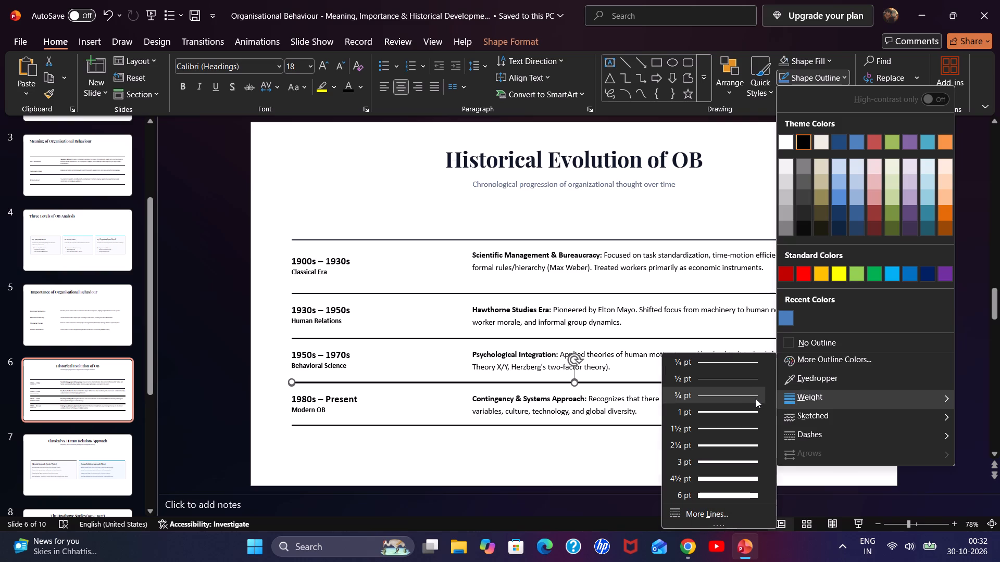
{"action": "left_click", "coordinate": [749, 399]}
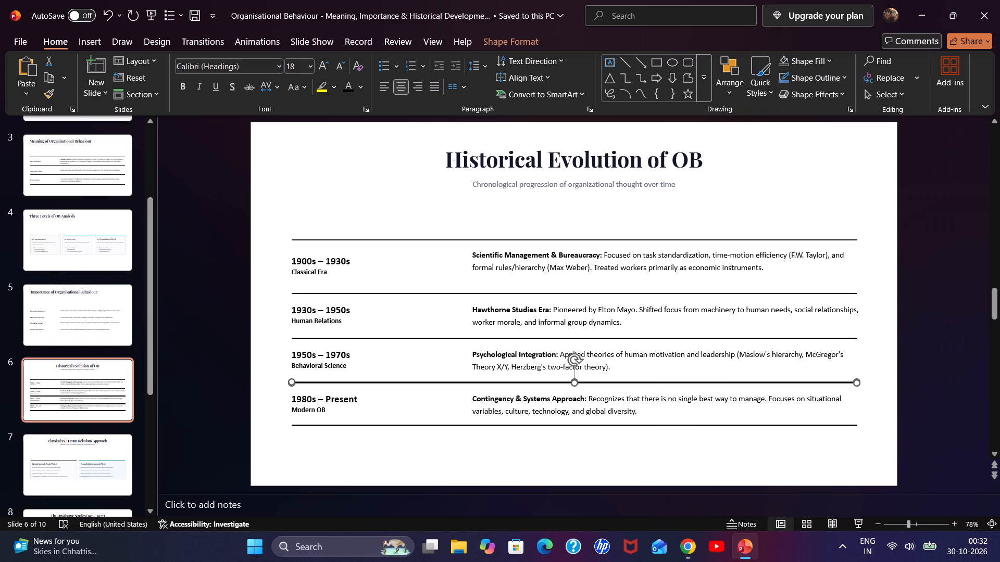
{"action": "left_click", "coordinate": [840, 78]}
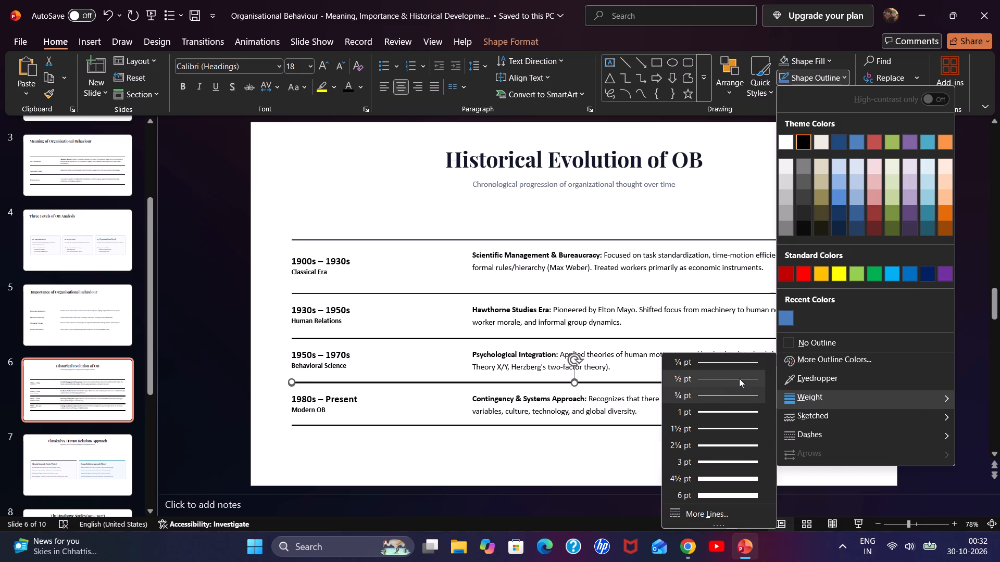
{"action": "left_click", "coordinate": [735, 380]}
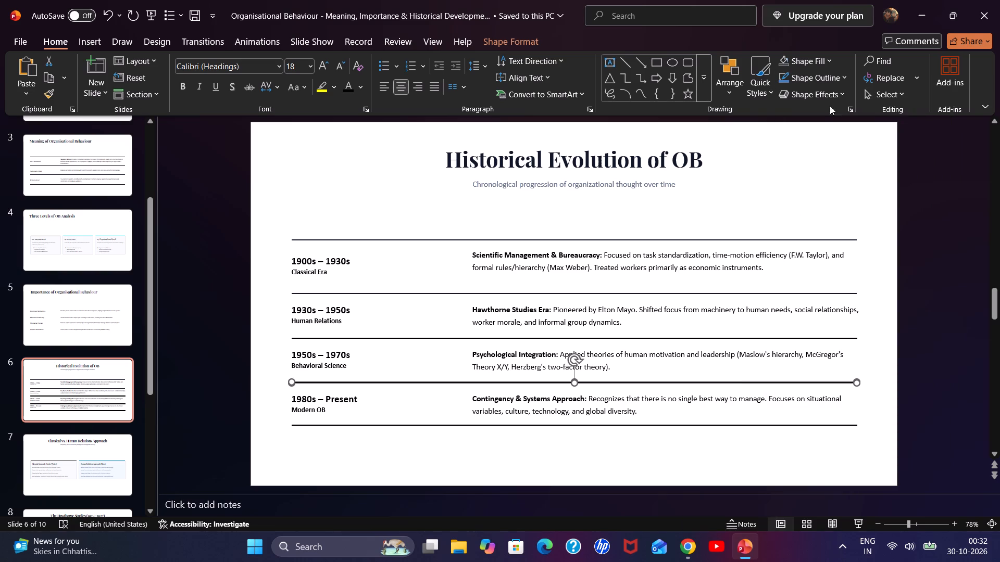
{"action": "left_click", "coordinate": [838, 79]}
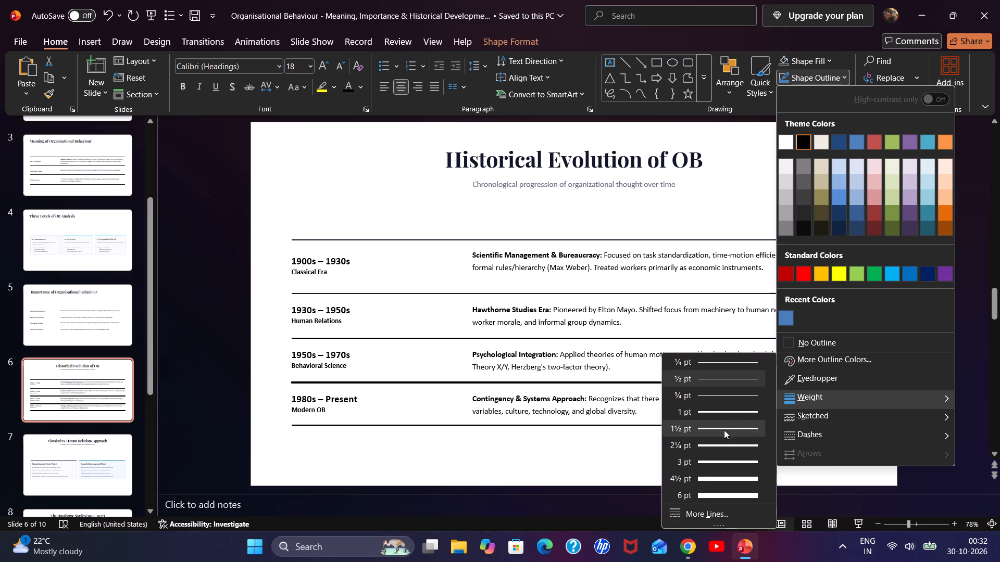
{"action": "left_click", "coordinate": [720, 363]}
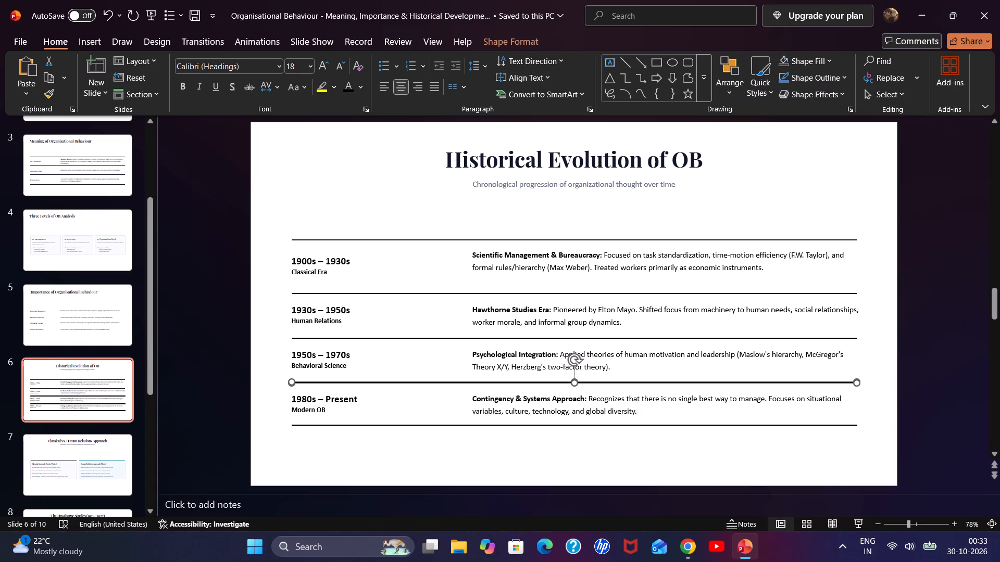
Set the width of the divider line below the 1980s – Present row to 0.5 pt.
{"action": "left_click", "coordinate": [714, 421]}
{"action": "left_click", "coordinate": [705, 428]}
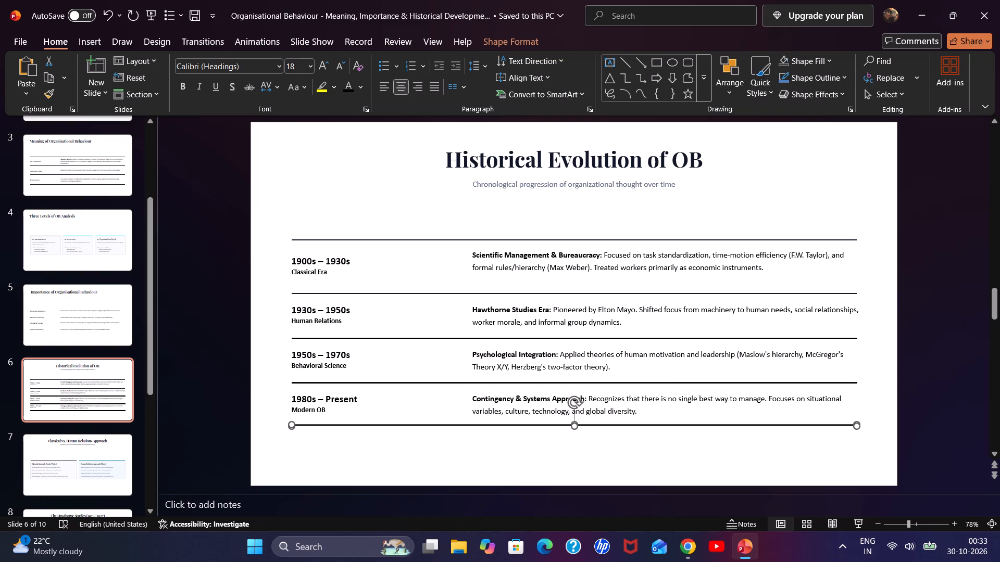
{"action": "left_click", "coordinate": [832, 82]}
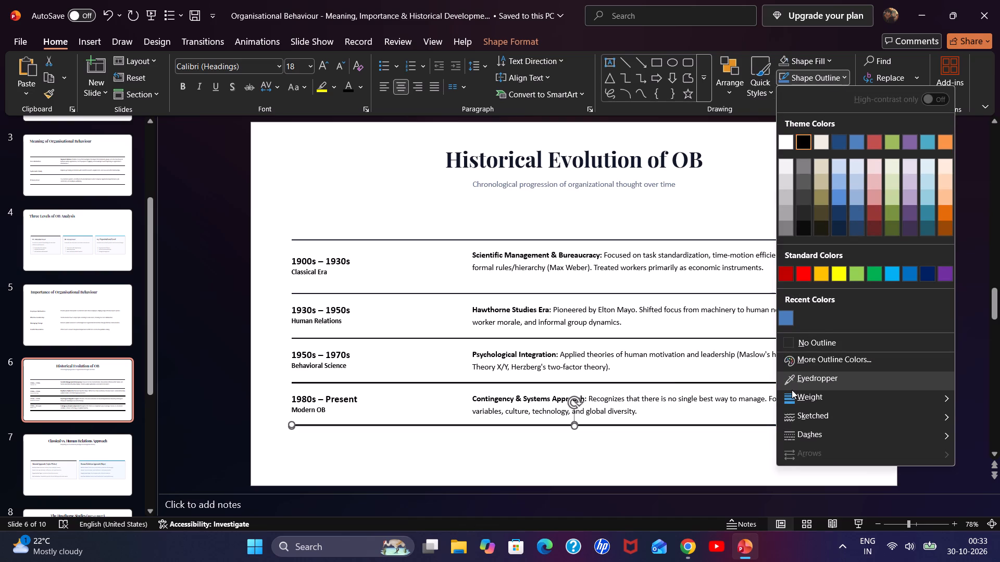
{"action": "left_click", "coordinate": [790, 391]}
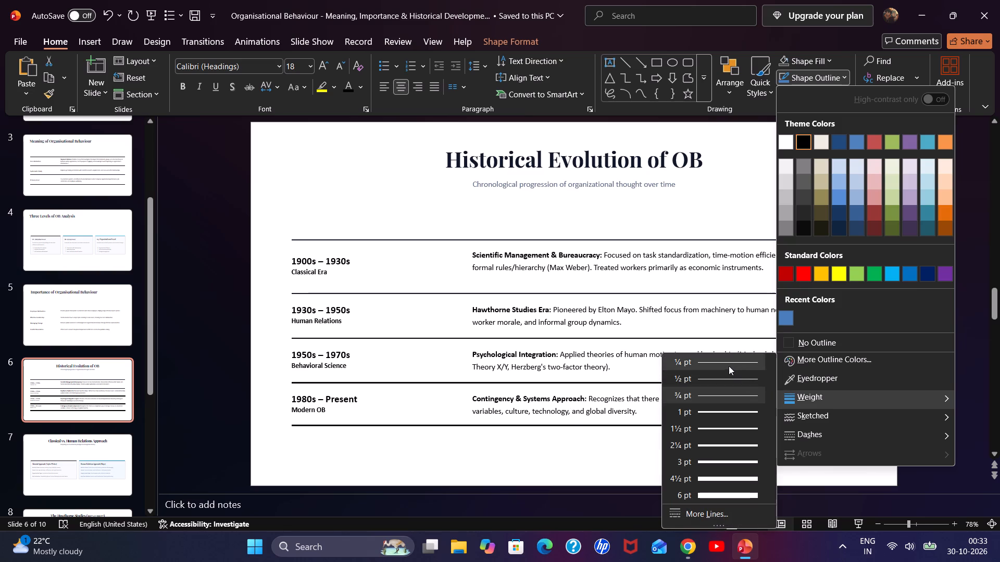
{"action": "scroll", "coordinate": [706, 362], "scroll_direction": "up", "scroll_amount": 1}
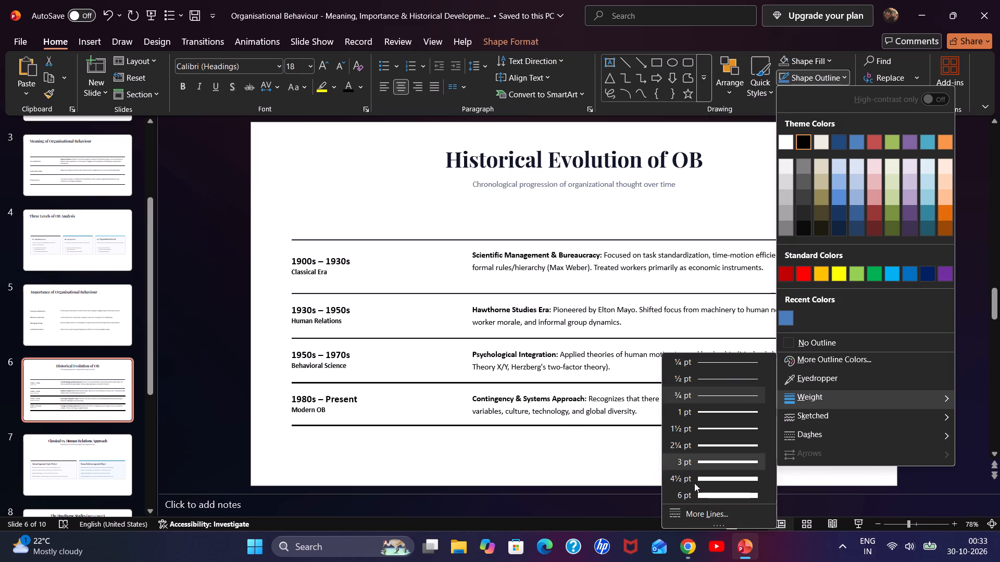
{"action": "left_click", "coordinate": [695, 509]}
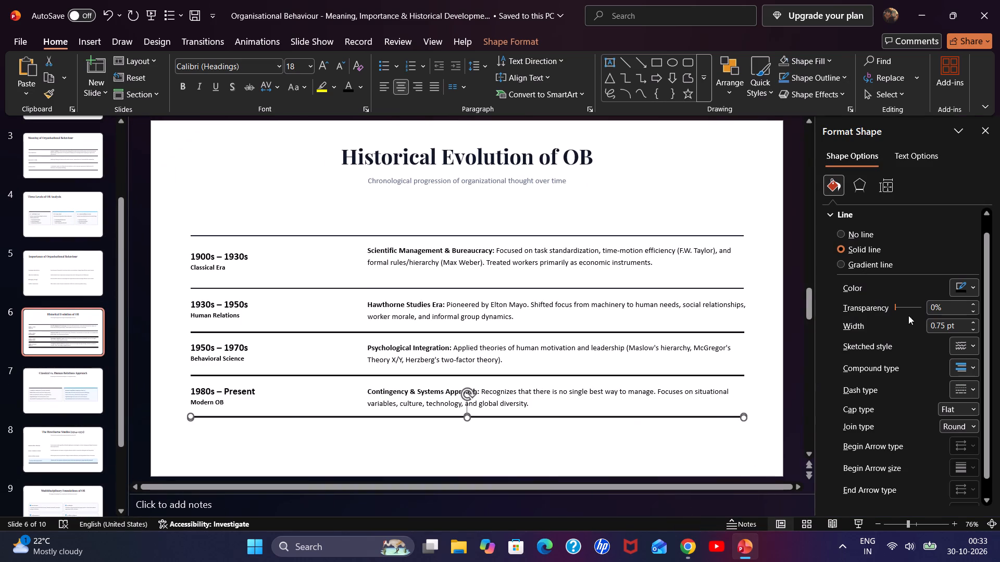
{"action": "left_click", "coordinate": [971, 311]}
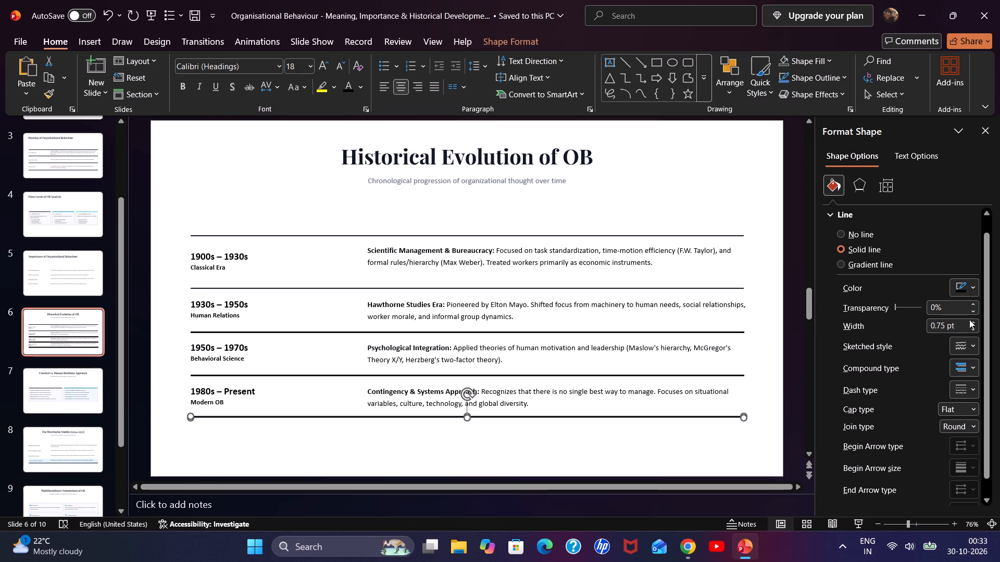
{"action": "left_click", "coordinate": [973, 331]}
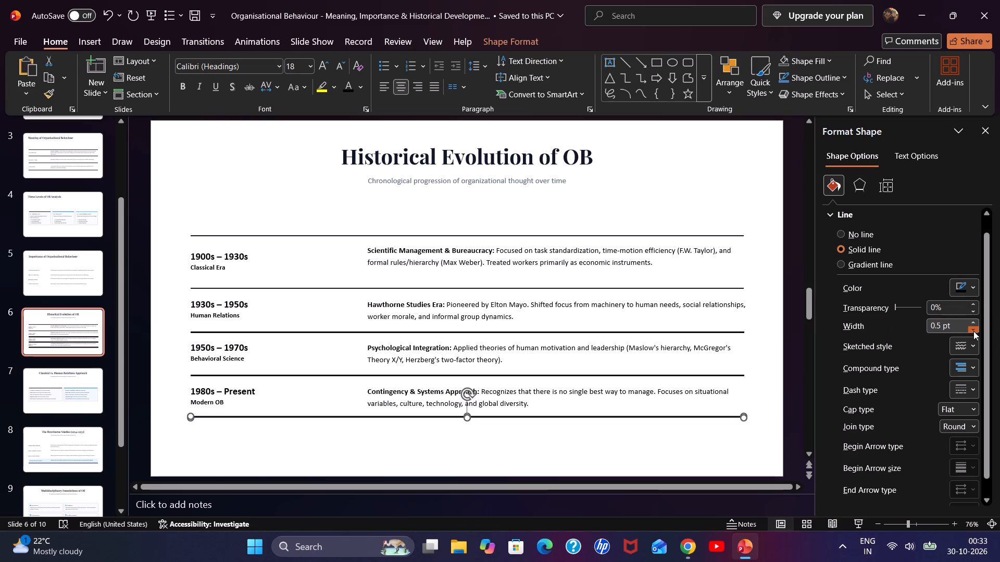
{"action": "left_click", "coordinate": [973, 331]}
{"action": "left_click", "coordinate": [973, 331]}
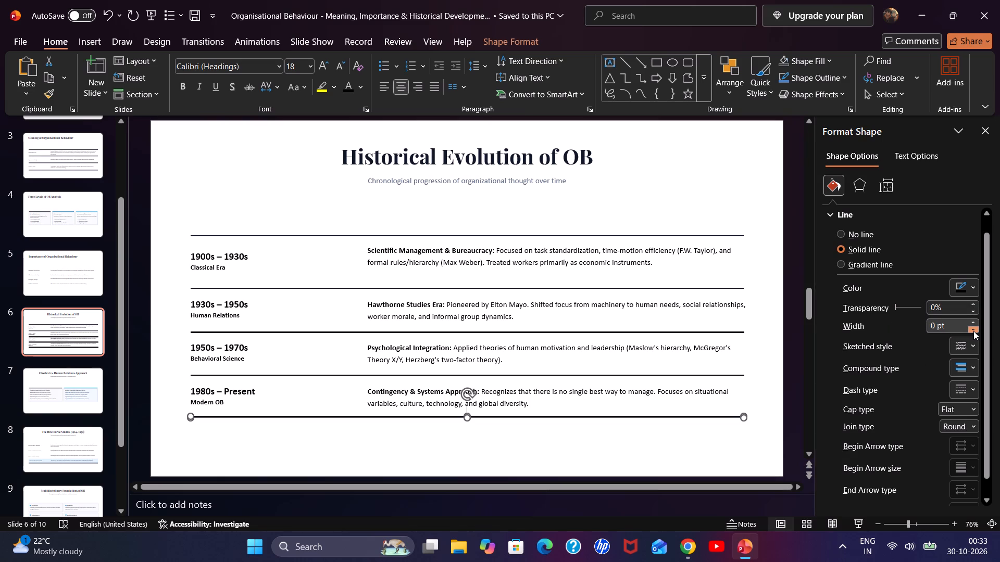
{"action": "left_click", "coordinate": [973, 331]}
{"action": "left_click", "coordinate": [974, 317]}
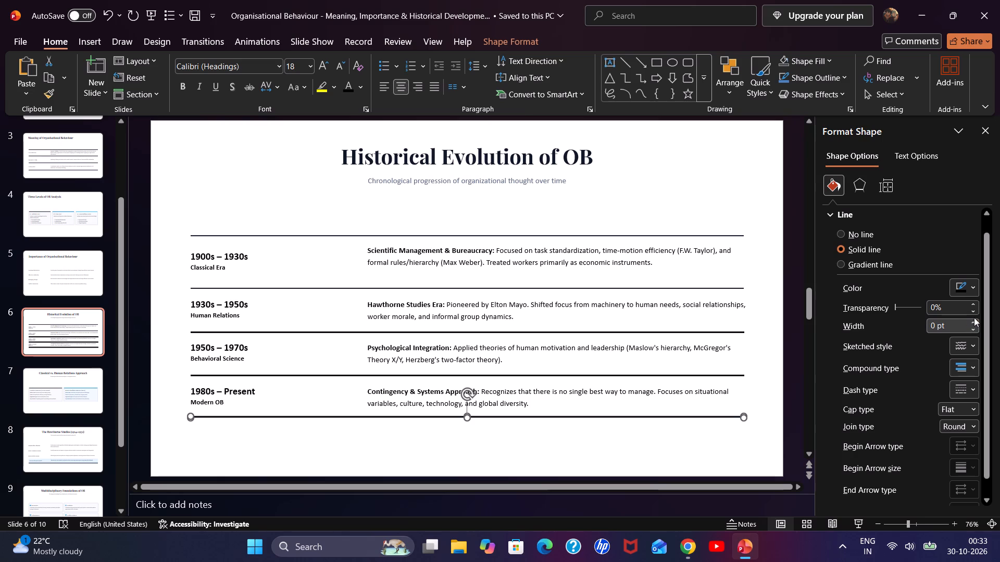
{"action": "triple_click", "coordinate": [974, 319]}
{"action": "left_click", "coordinate": [974, 319]}
{"action": "left_click", "coordinate": [974, 319]}
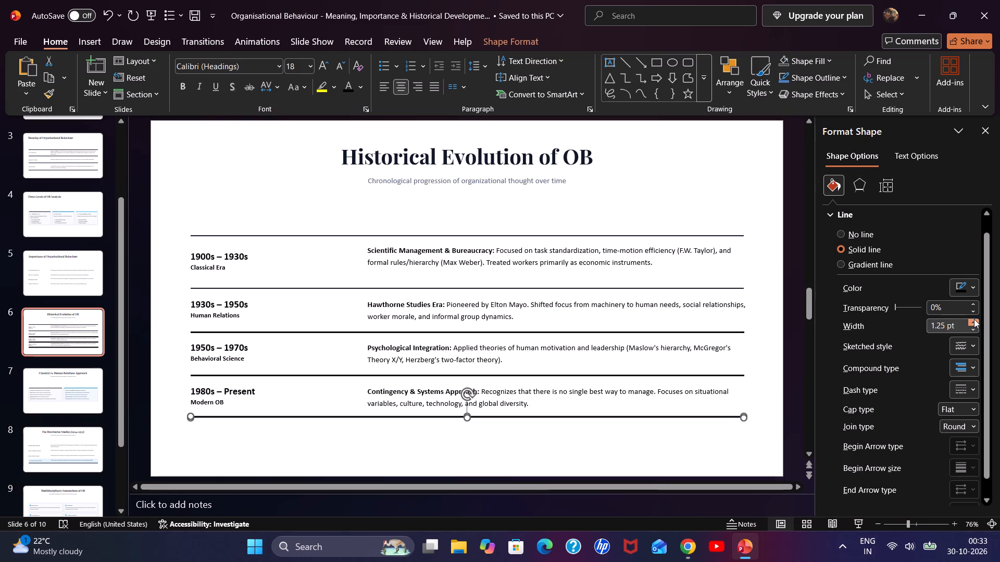
{"action": "left_click", "coordinate": [973, 328]}
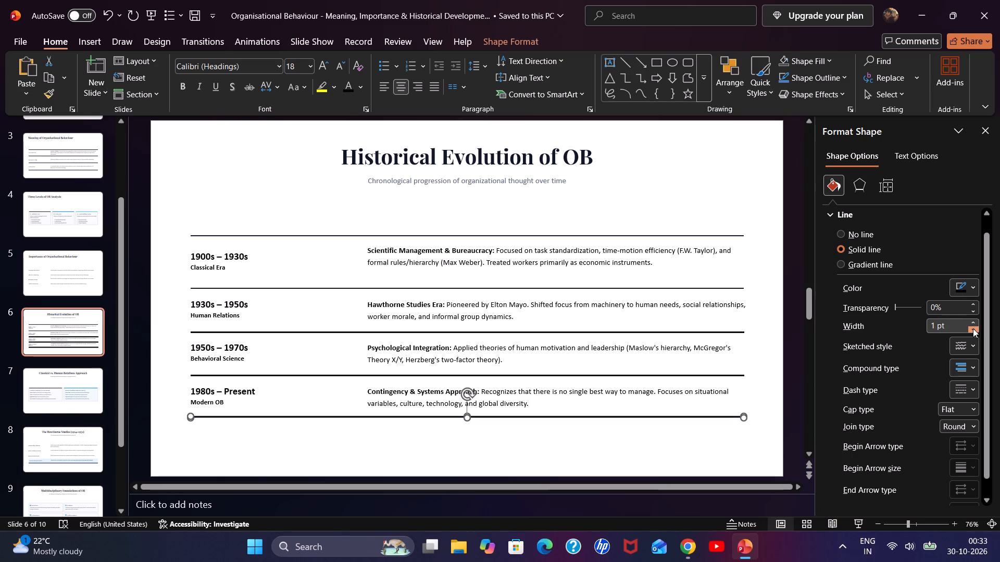
{"action": "left_click", "coordinate": [973, 328]}
{"action": "left_click", "coordinate": [973, 328]}
{"action": "scroll", "coordinate": [924, 368], "scroll_direction": "down", "scroll_amount": 6}
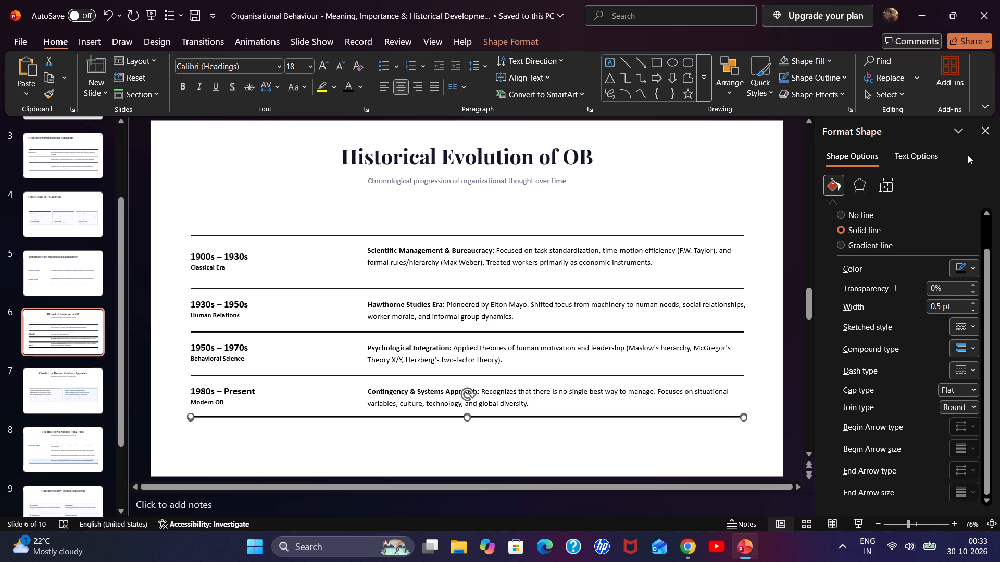
{"action": "left_click", "coordinate": [981, 126]}
{"action": "left_click", "coordinate": [694, 456]}
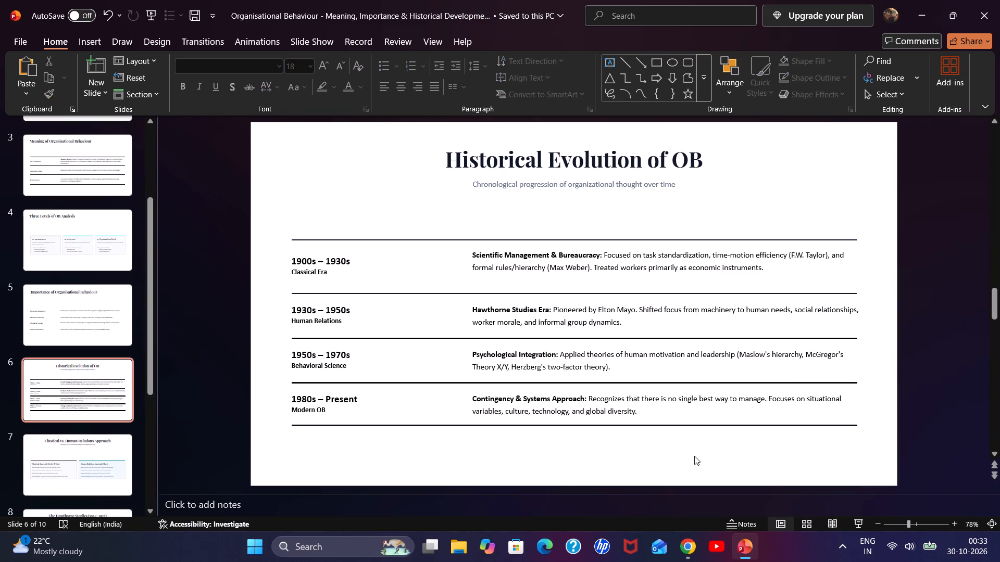
On slide 7, make the Classical Approach (Taylor/Weber) card's heading and text black and set them in Calibri (Body).
{"action": "left_click", "coordinate": [56, 437]}
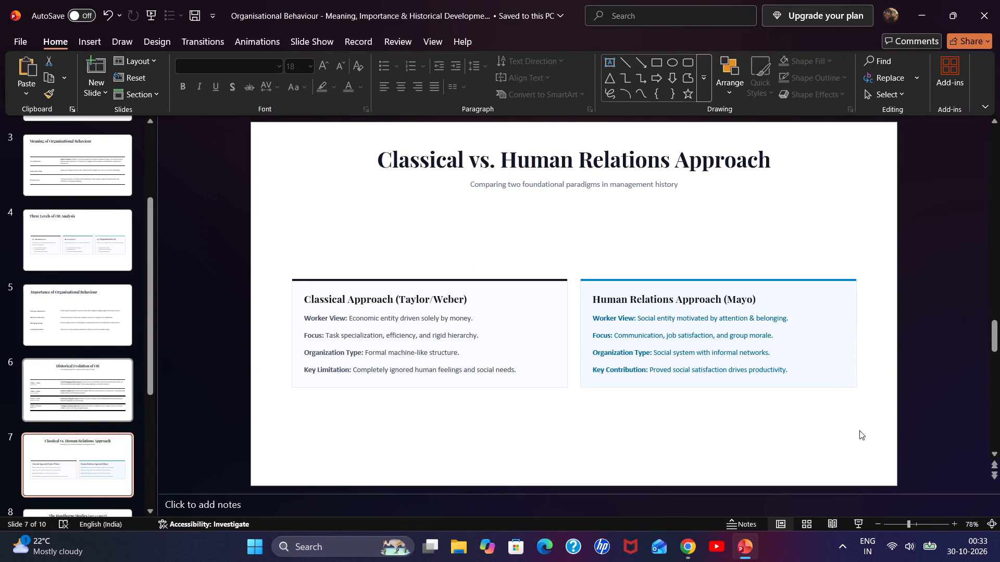
{"action": "left_click_drag", "start_coordinate": [859, 430], "coordinate": [265, 247]}
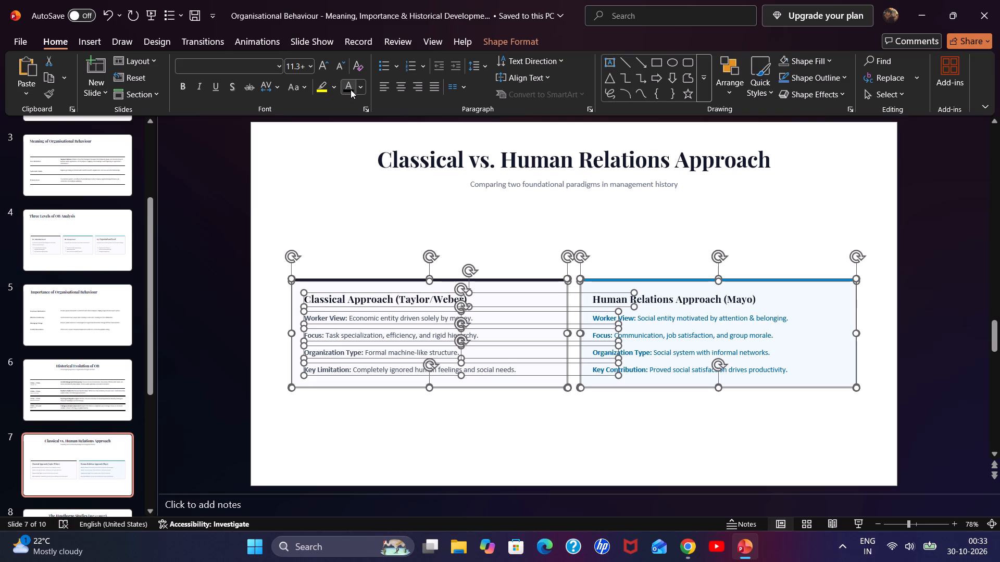
{"action": "left_click", "coordinate": [347, 90]}
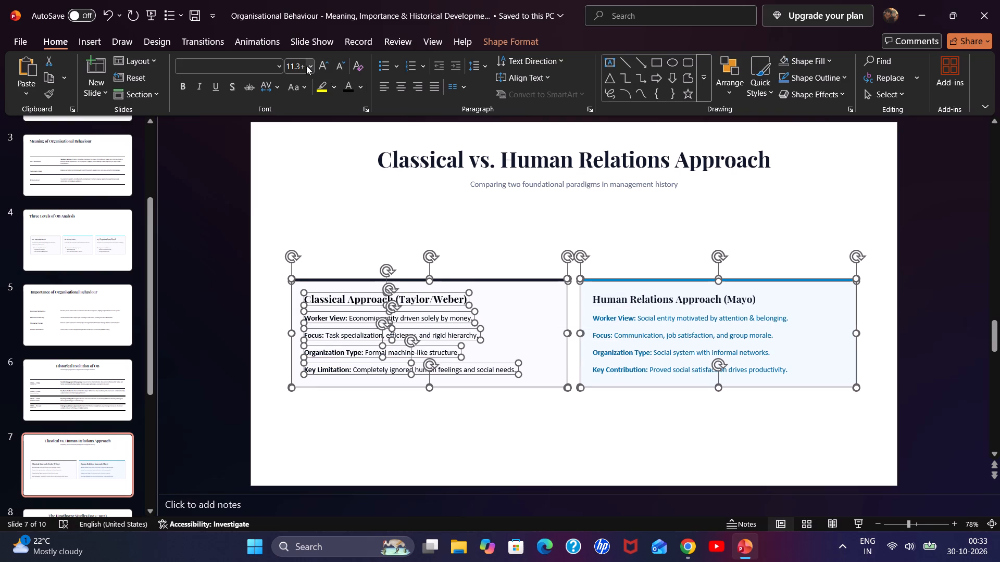
{"action": "left_click", "coordinate": [278, 69]}
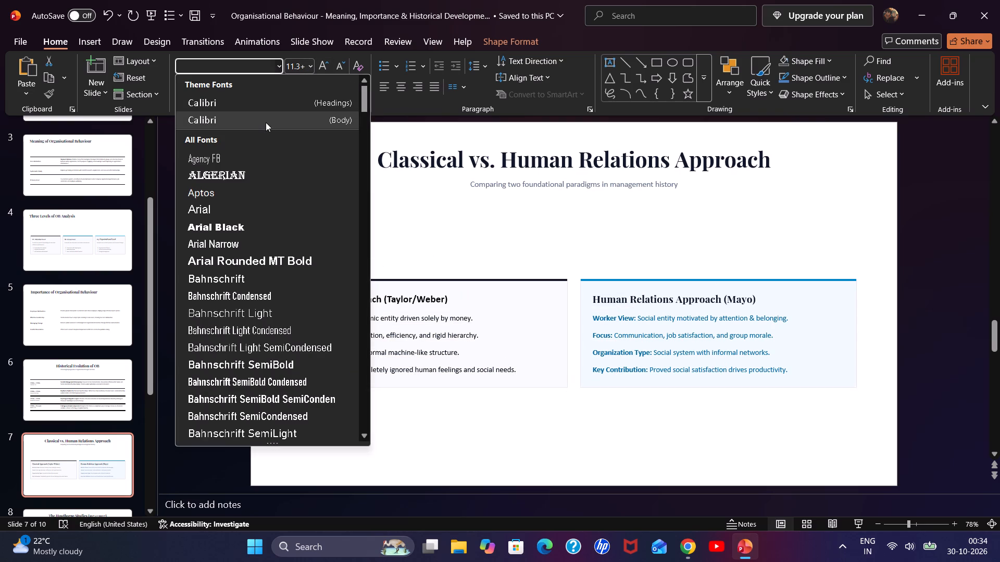
{"action": "left_click", "coordinate": [269, 105]}
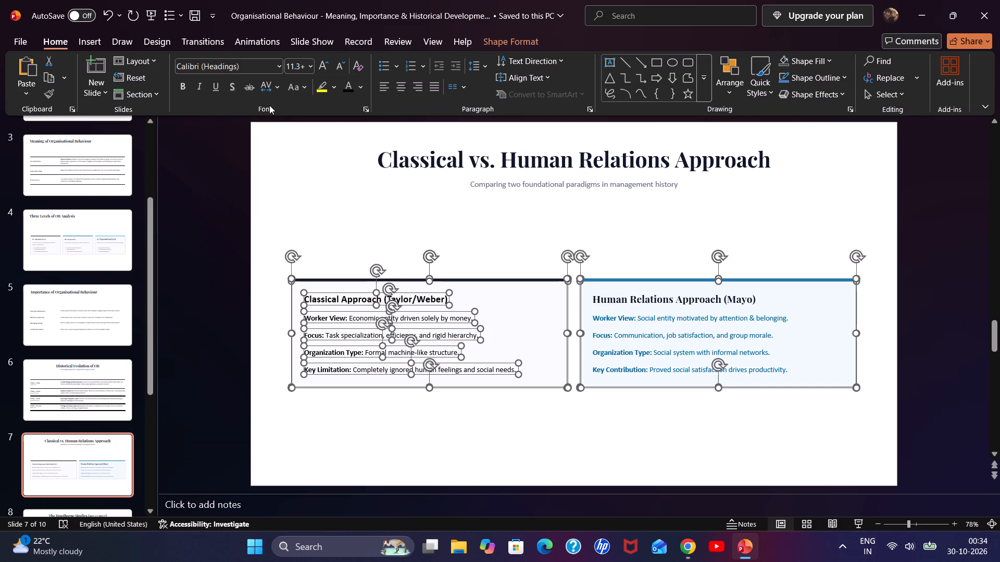
{"action": "left_click", "coordinate": [278, 63]}
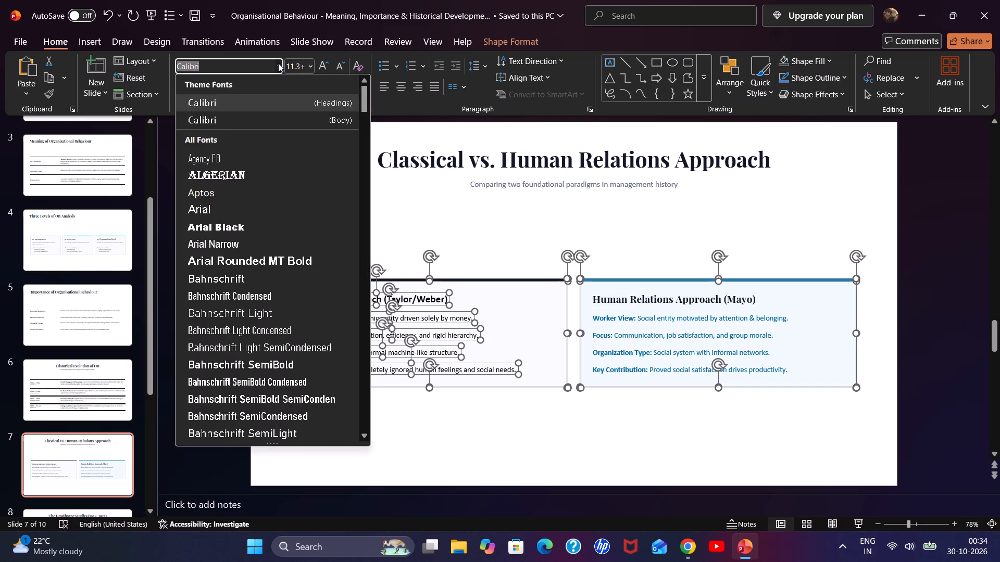
{"action": "left_click", "coordinate": [273, 121]}
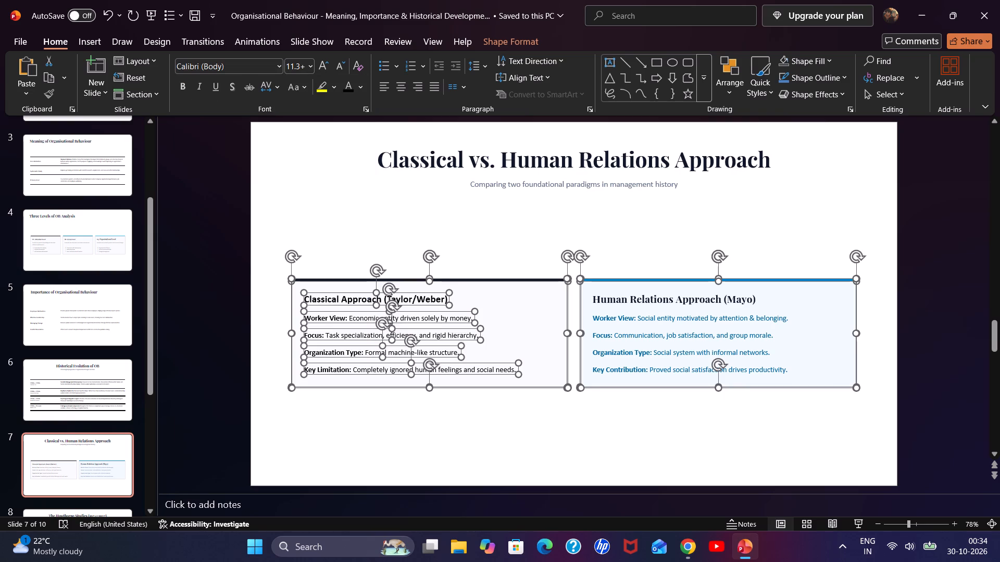
{"action": "left_click", "coordinate": [398, 401]}
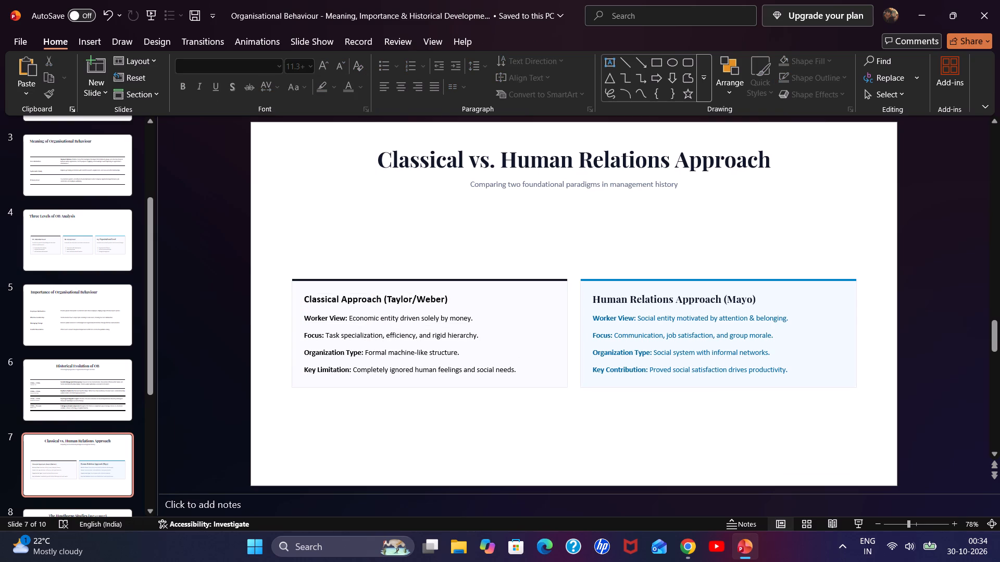
Apply the black theme colour to the whole Worker View line in the Classical Approach card.
{"action": "left_click", "coordinate": [351, 318]}
{"action": "double_click", "coordinate": [351, 318]}
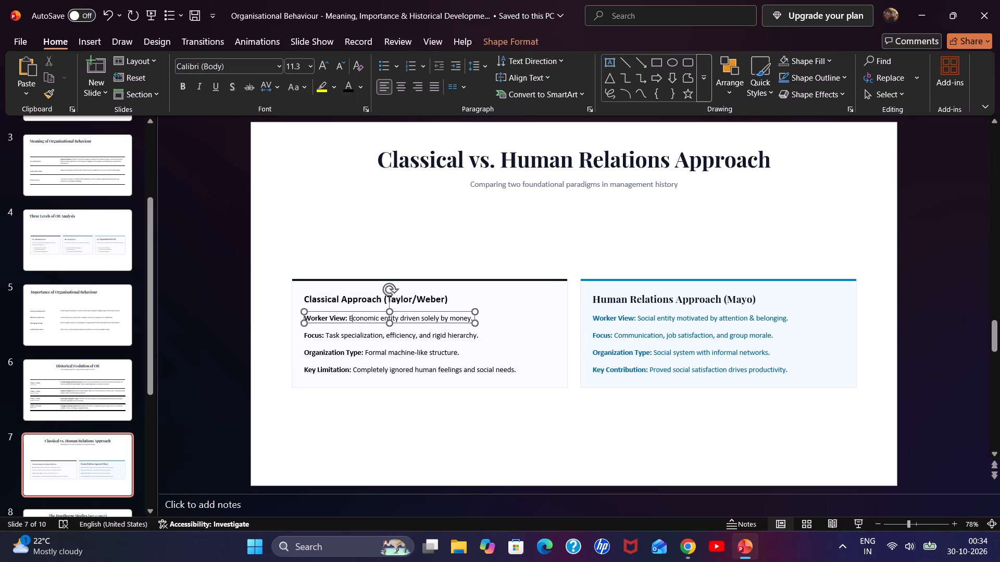
{"action": "triple_click", "coordinate": [440, 317]}
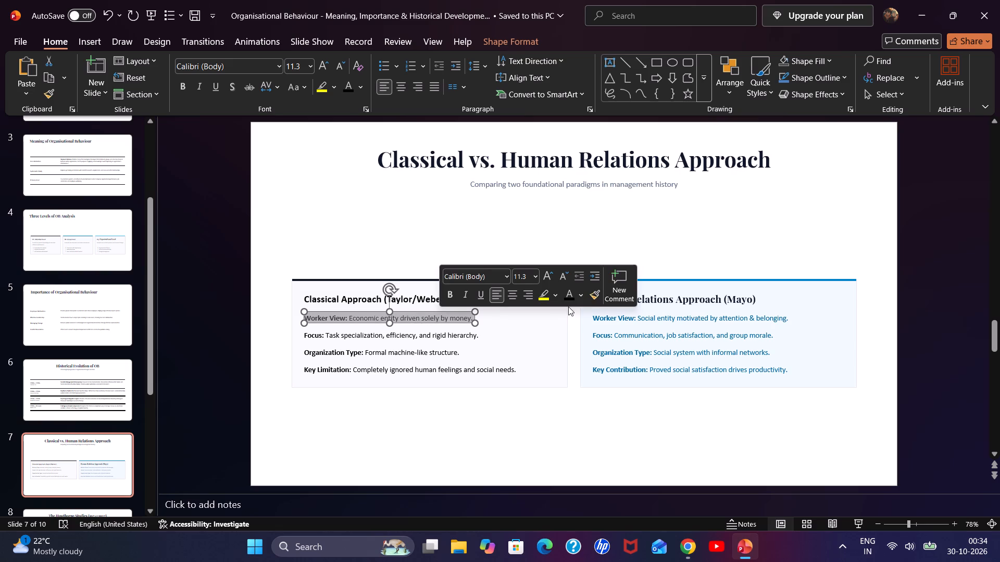
{"action": "left_click", "coordinate": [568, 299]}
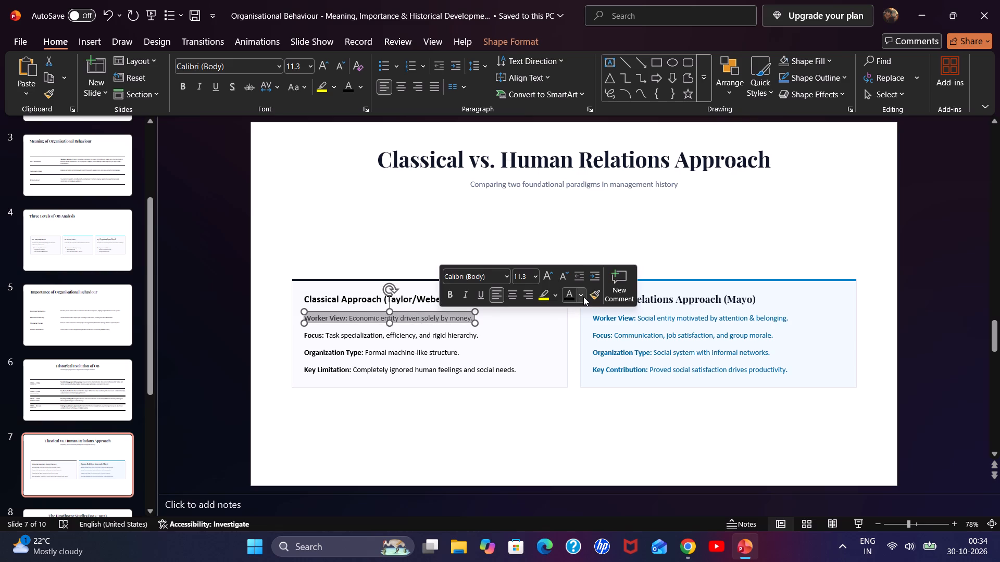
{"action": "left_click", "coordinate": [583, 297]}
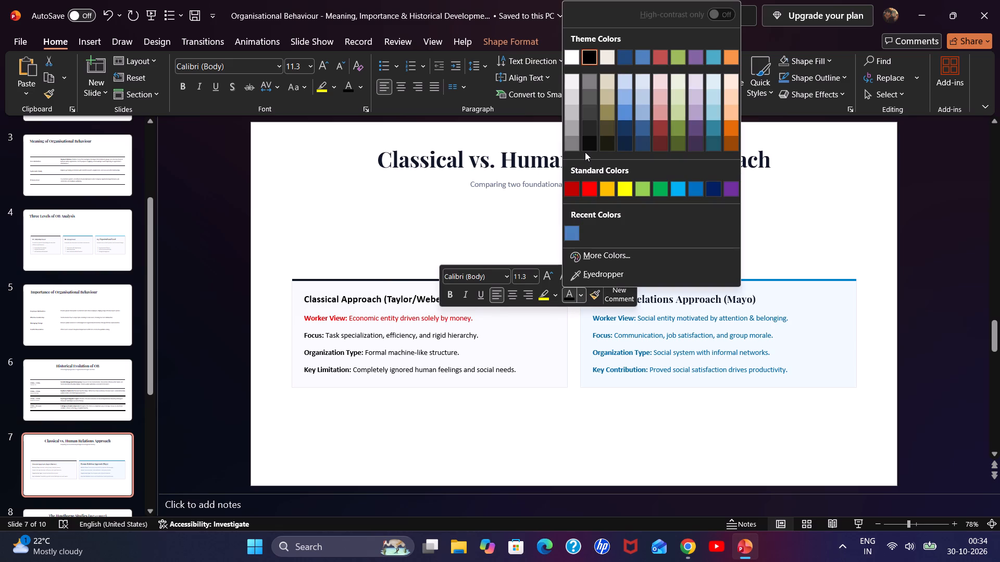
{"action": "left_click", "coordinate": [591, 61]}
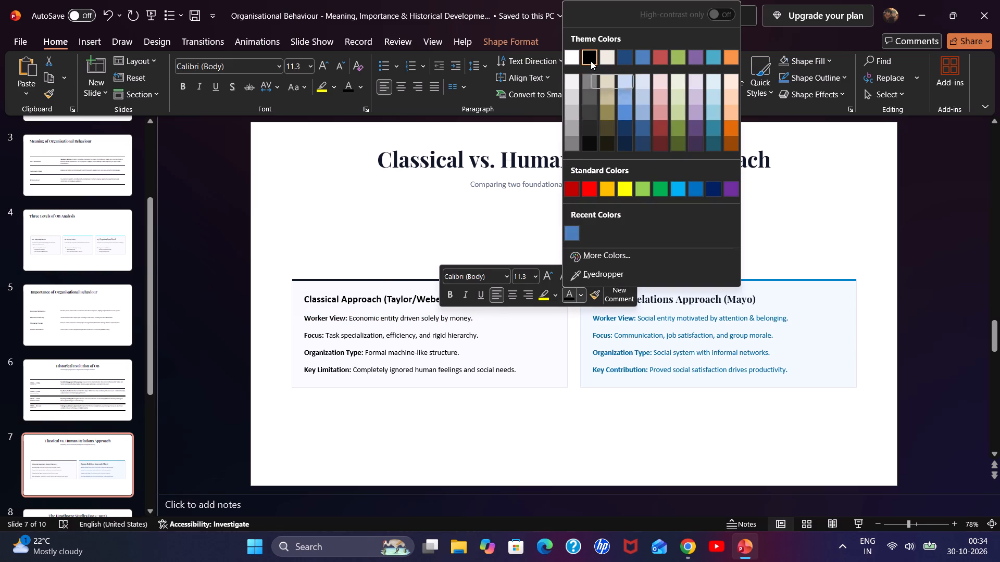
Apply black to the Focus, Organization Type and Key Limitation lines in the Classical Approach card.
{"action": "left_click", "coordinate": [445, 339]}
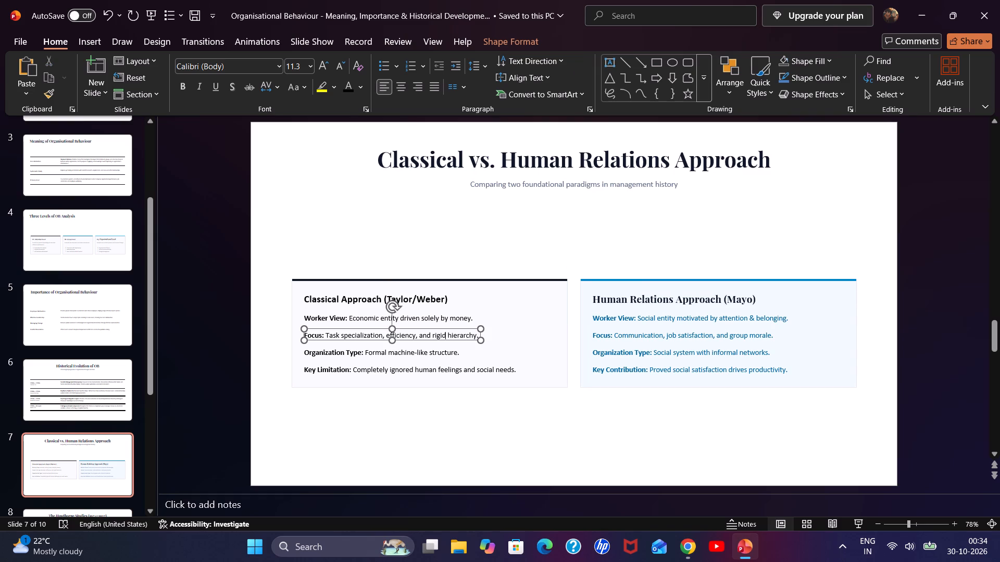
{"action": "triple_click", "coordinate": [443, 337]}
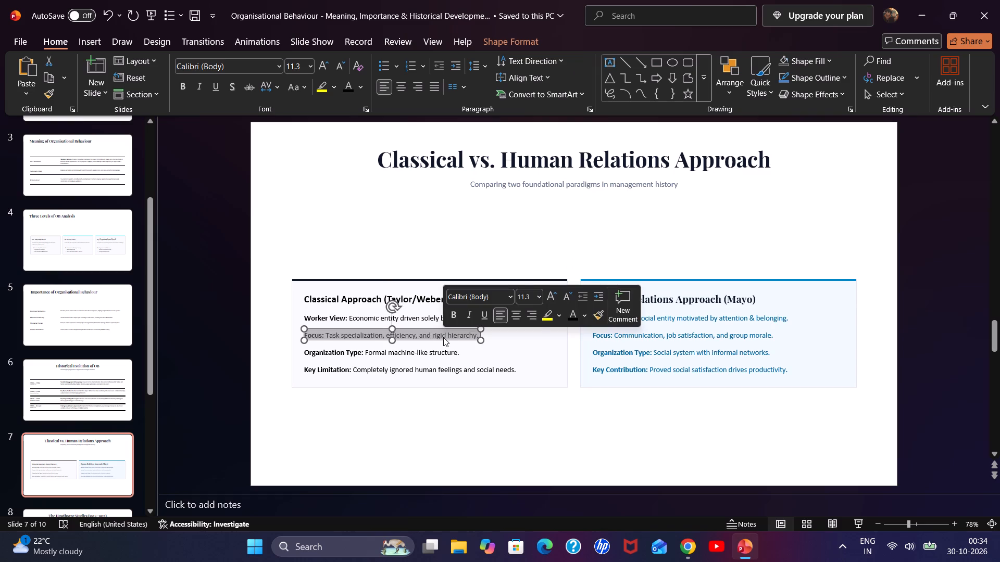
{"action": "left_click", "coordinate": [576, 316]}
{"action": "triple_click", "coordinate": [449, 353]}
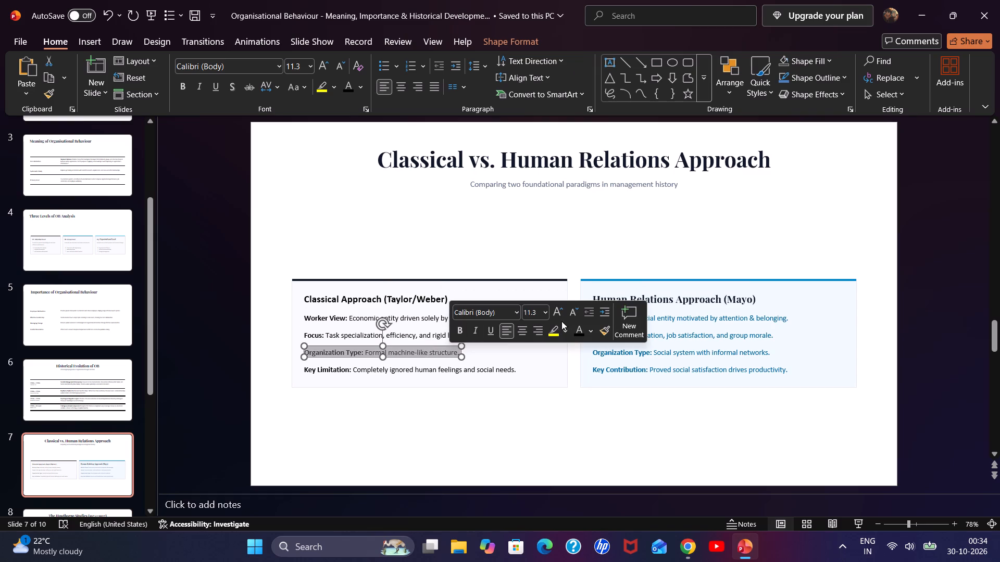
{"action": "left_click", "coordinate": [578, 327]}
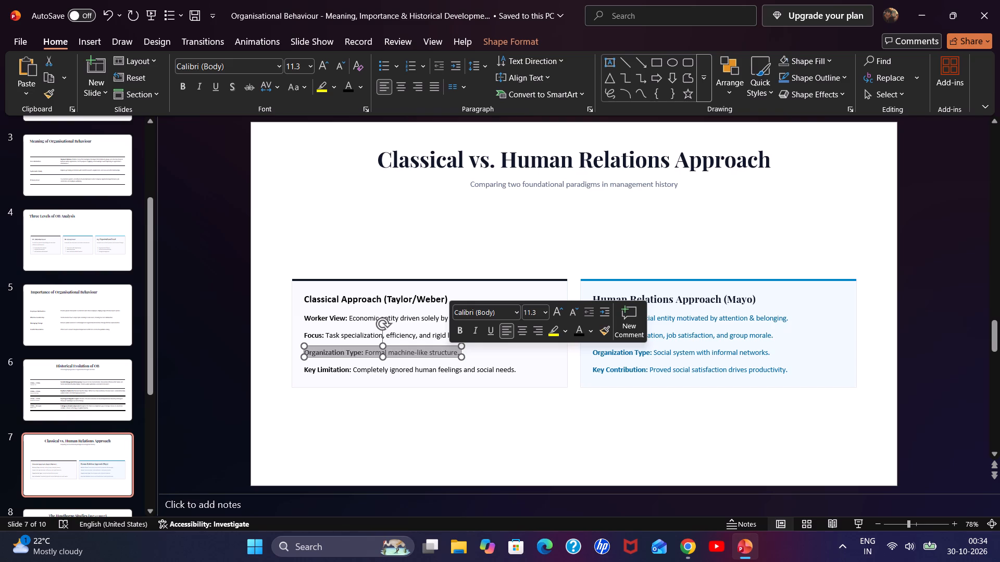
{"action": "double_click", "coordinate": [482, 370]}
{"action": "double_click", "coordinate": [482, 370]}
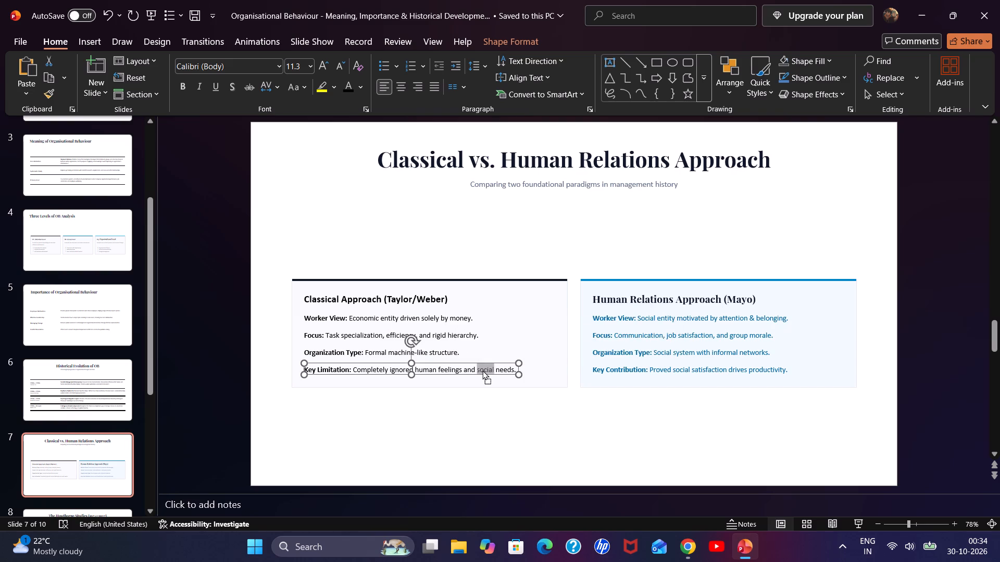
{"action": "triple_click", "coordinate": [482, 370]}
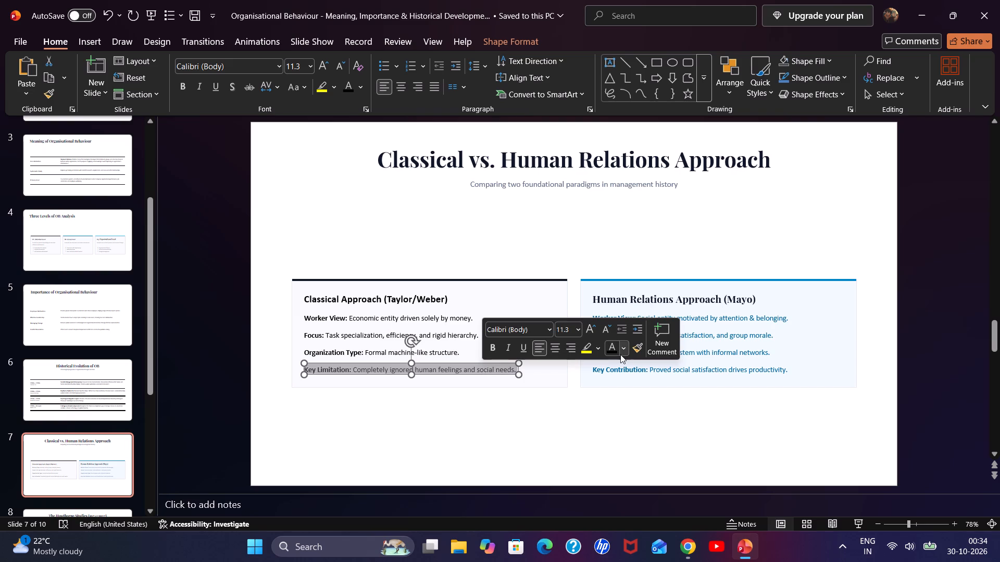
{"action": "left_click", "coordinate": [611, 352]}
{"action": "left_click", "coordinate": [611, 352]}
{"action": "left_click", "coordinate": [622, 383]}
Recolour the Key Contribution, Organization Type, Focus and Worker View lines in the Human Relations Approach (Mayo) card black.
{"action": "triple_click", "coordinate": [664, 368]}
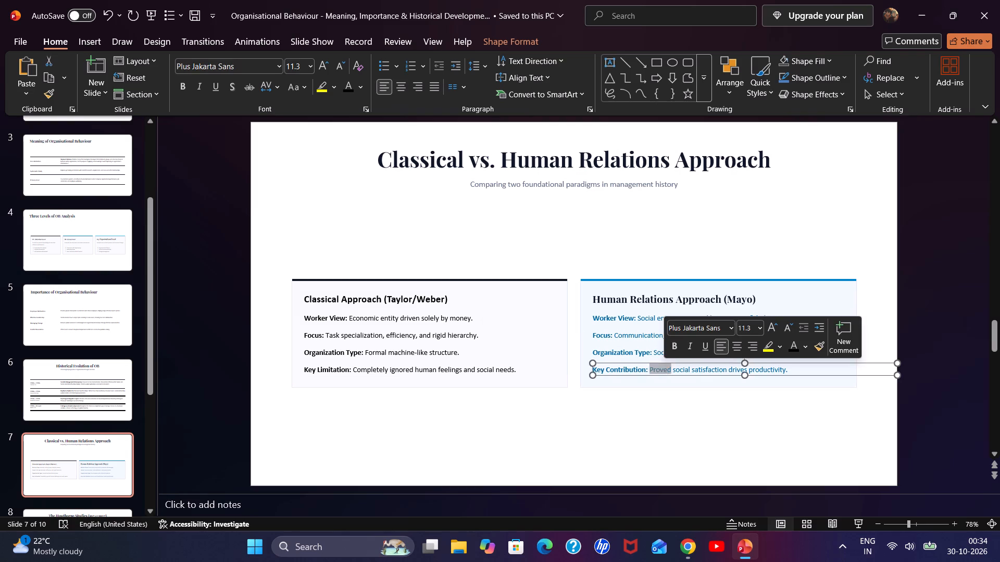
{"action": "left_click", "coordinate": [790, 345]}
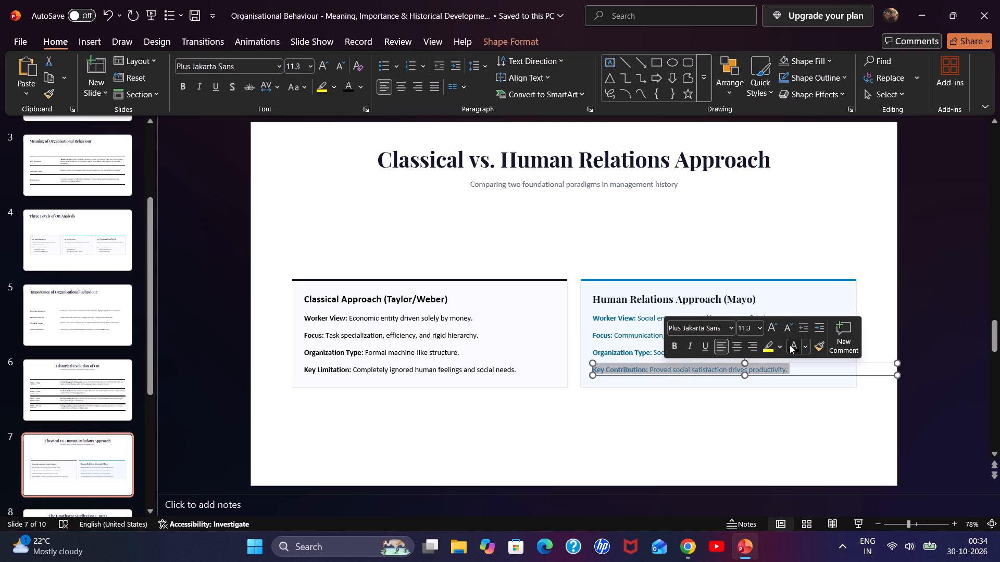
{"action": "triple_click", "coordinate": [651, 350]}
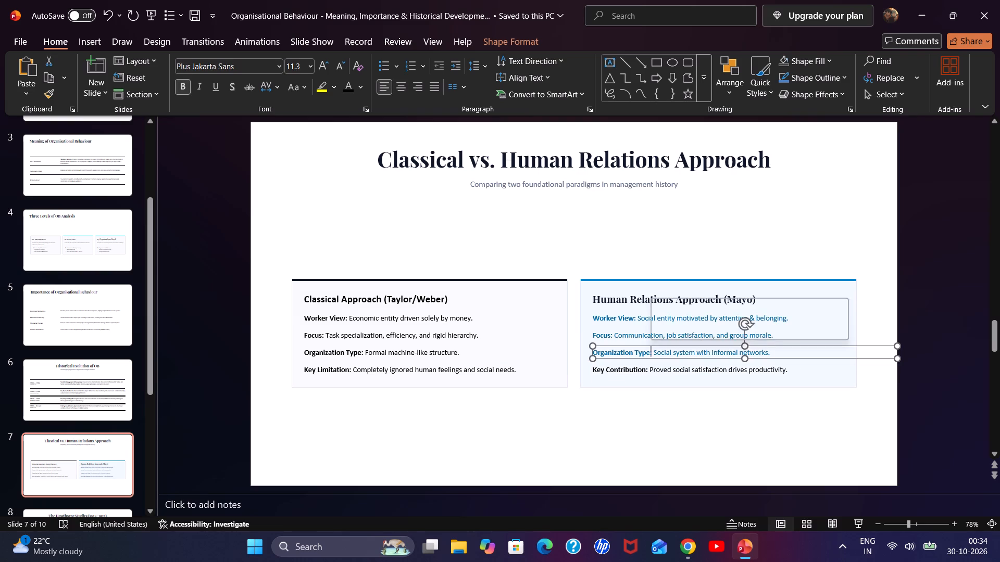
{"action": "left_click", "coordinate": [776, 328]}
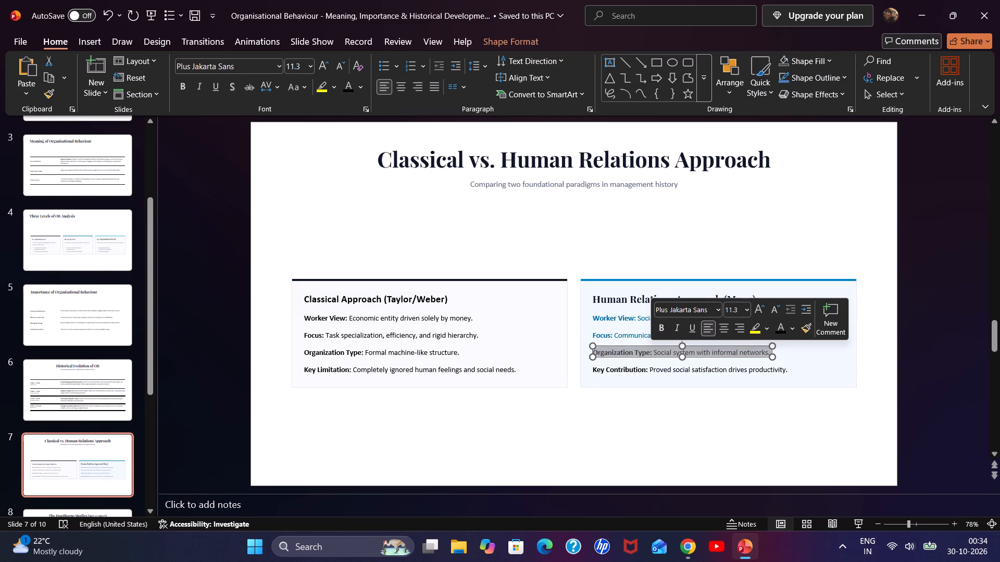
{"action": "triple_click", "coordinate": [642, 336]}
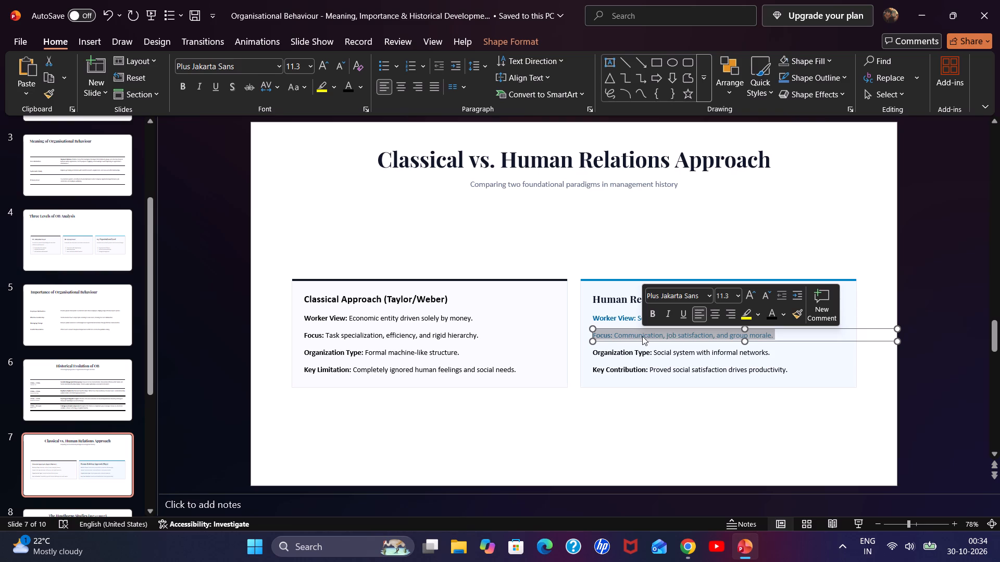
{"action": "left_click", "coordinate": [769, 317]}
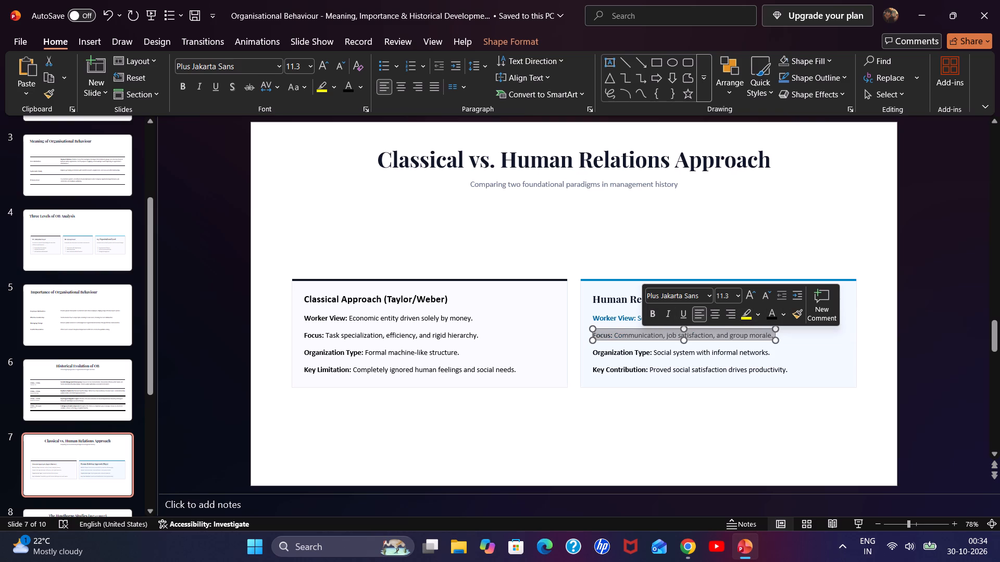
{"action": "triple_click", "coordinate": [628, 314]}
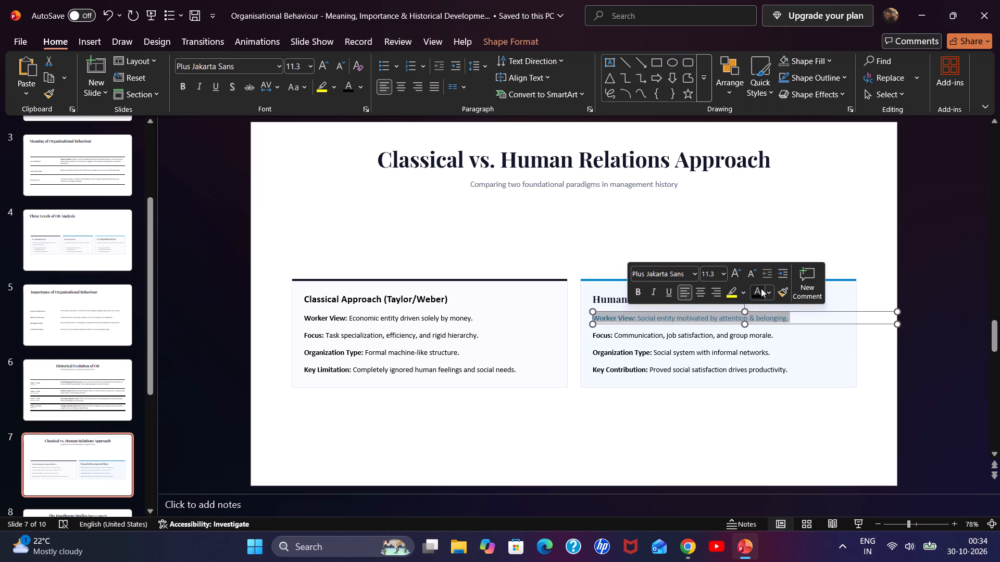
{"action": "left_click", "coordinate": [761, 288]}
{"action": "left_click", "coordinate": [649, 452]}
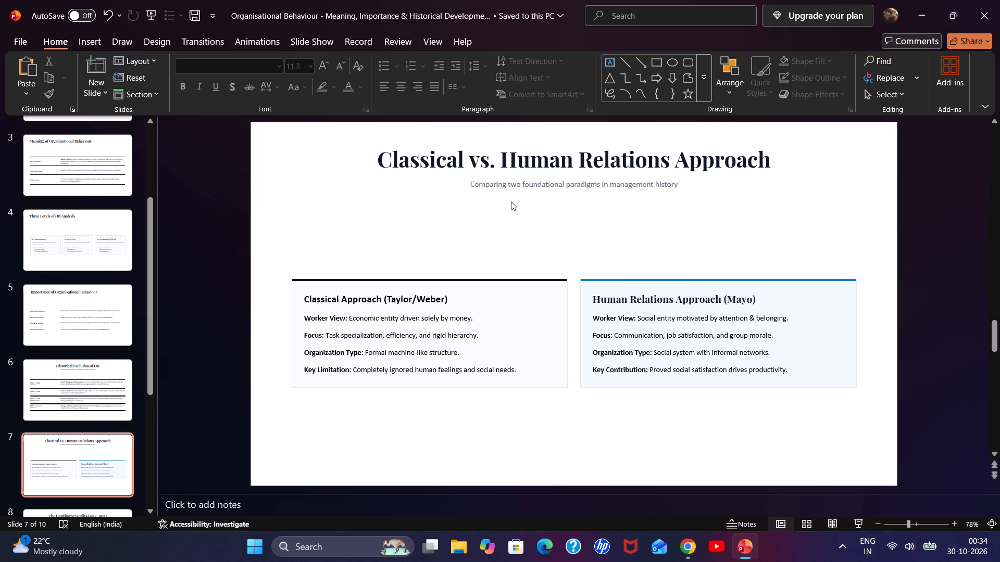
Delete the subtitle "Comparing two foundational paradigms in management history" from slide 7.
{"action": "left_click", "coordinate": [646, 185]}
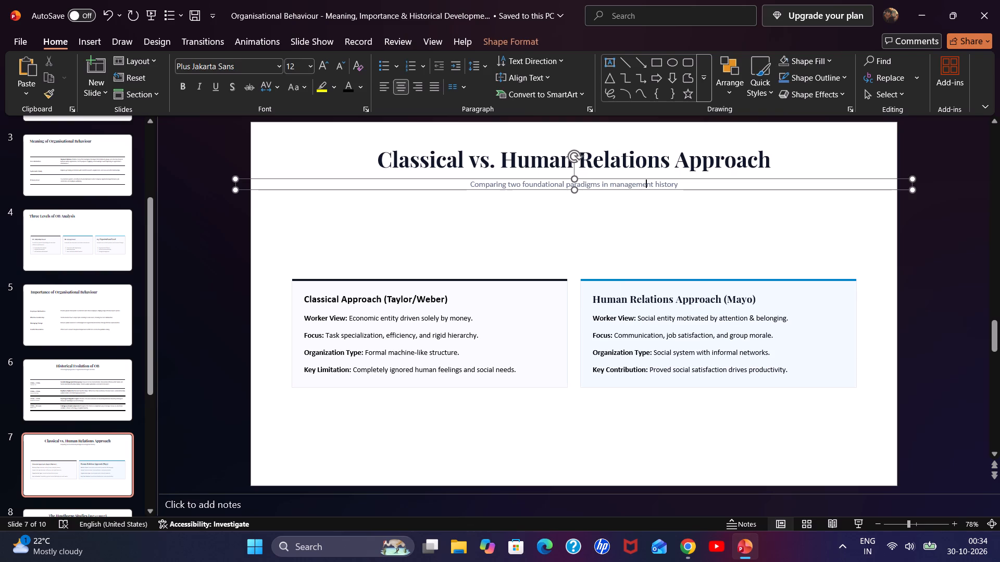
{"action": "key", "text": "BackSpace"}
{"action": "key", "text": "Right"}
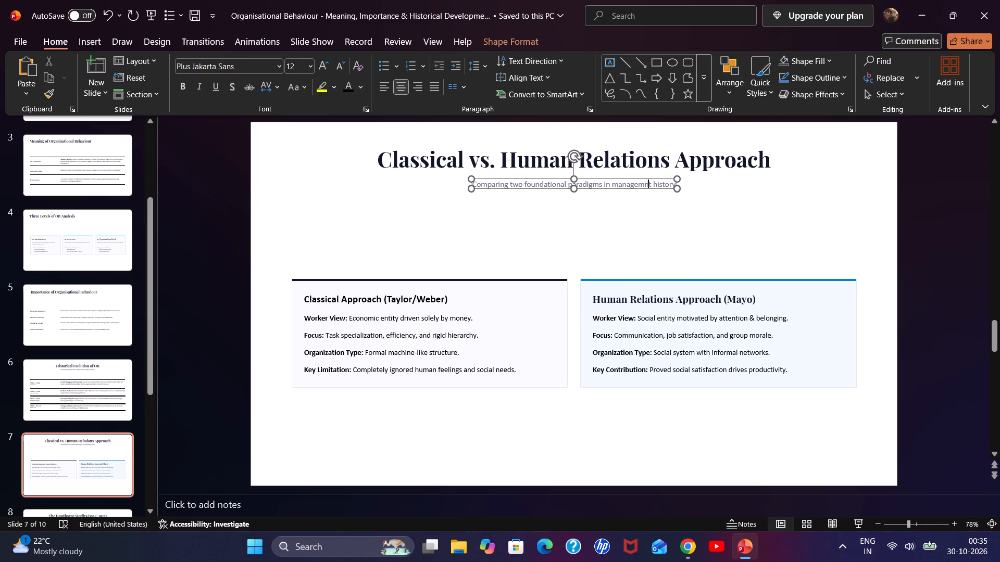
{"action": "left_click", "coordinate": [656, 178]}
{"action": "key", "text": "BackSpace"}
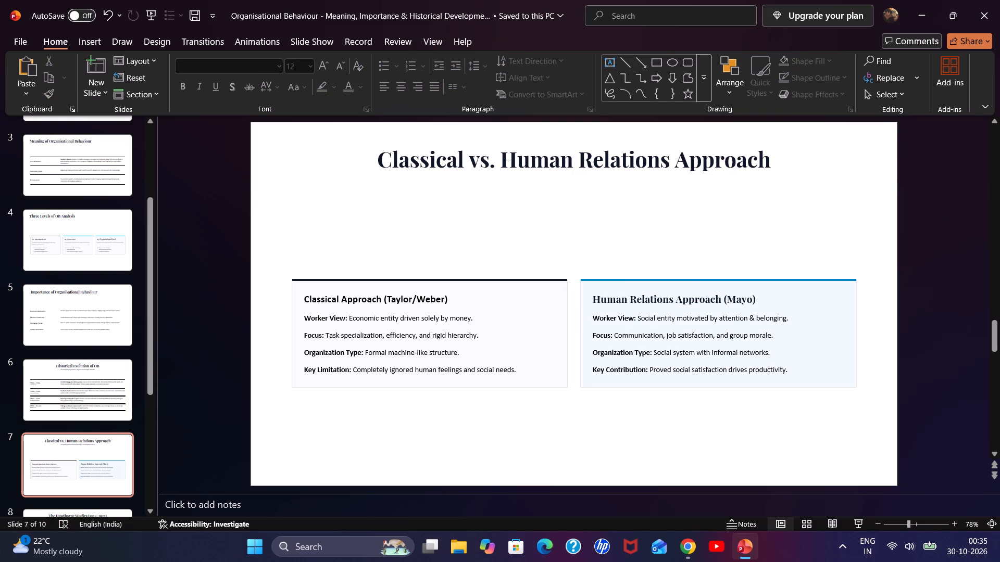
Move the "Classical vs. Human Relations Approach" title left so its text lines up with the first card's left edge.
{"action": "left_click", "coordinate": [523, 160]}
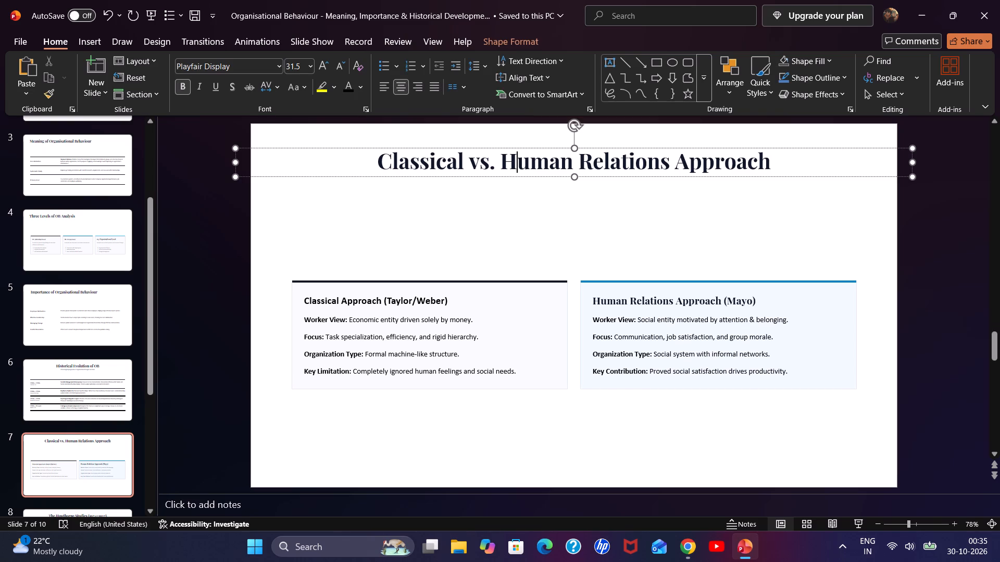
{"action": "left_click_drag", "start_coordinate": [528, 145], "coordinate": [443, 143]}
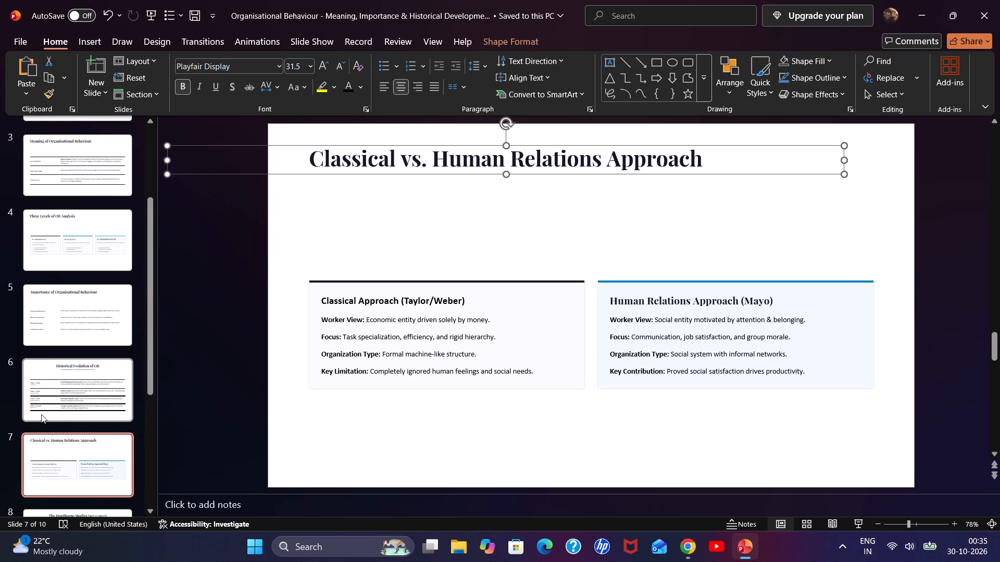
Delete the subtitle "Chronological progression of organizational thought over time" from slide 6.
{"action": "left_click", "coordinate": [24, 399]}
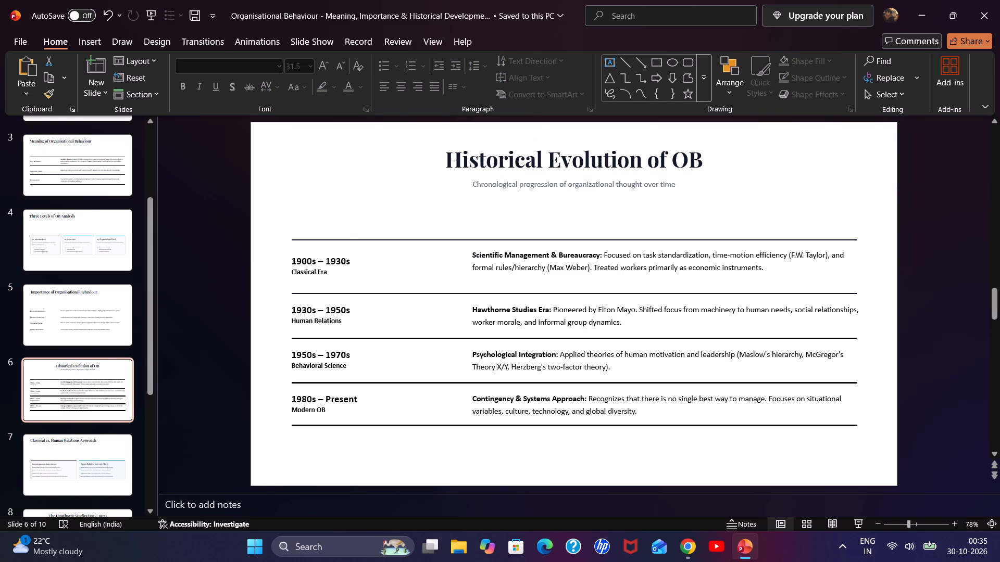
{"action": "left_click", "coordinate": [529, 182]}
{"action": "key", "text": "BackSpace"}
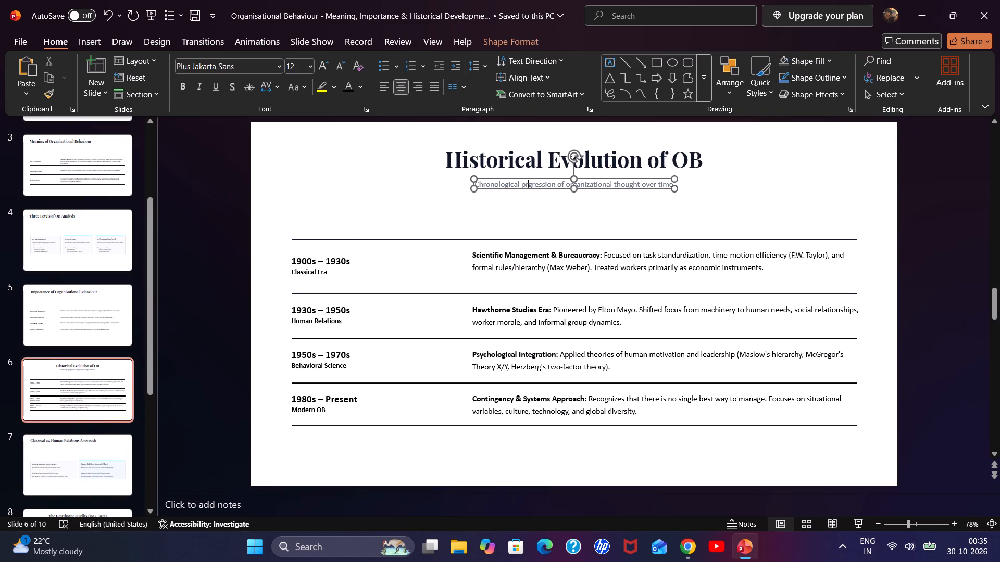
{"action": "key", "text": "Up"}
{"action": "key", "text": "BackSpace"}
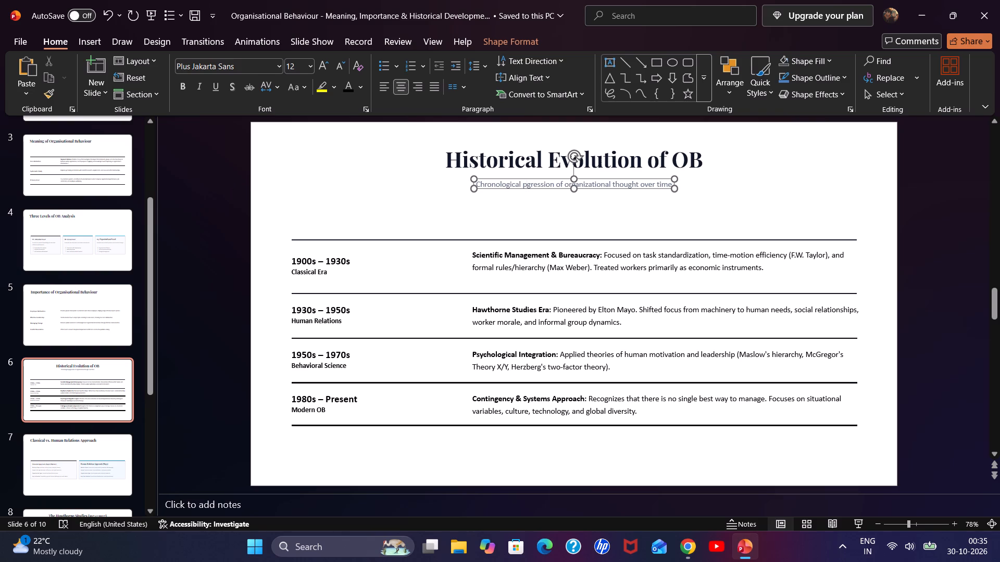
{"action": "left_click", "coordinate": [535, 177]}
{"action": "key", "text": "BackSpace"}
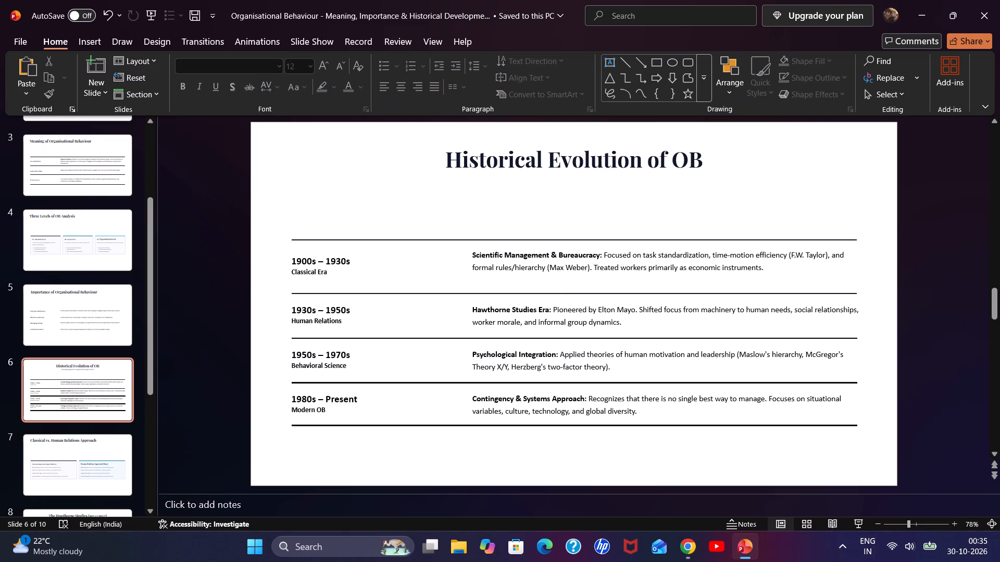
Move the "Historical Evolution of OB" title left so its text lines up with the start of the divider lines.
{"action": "left_click", "coordinate": [537, 157]}
{"action": "left_click_drag", "start_coordinate": [538, 147], "coordinate": [418, 149]}
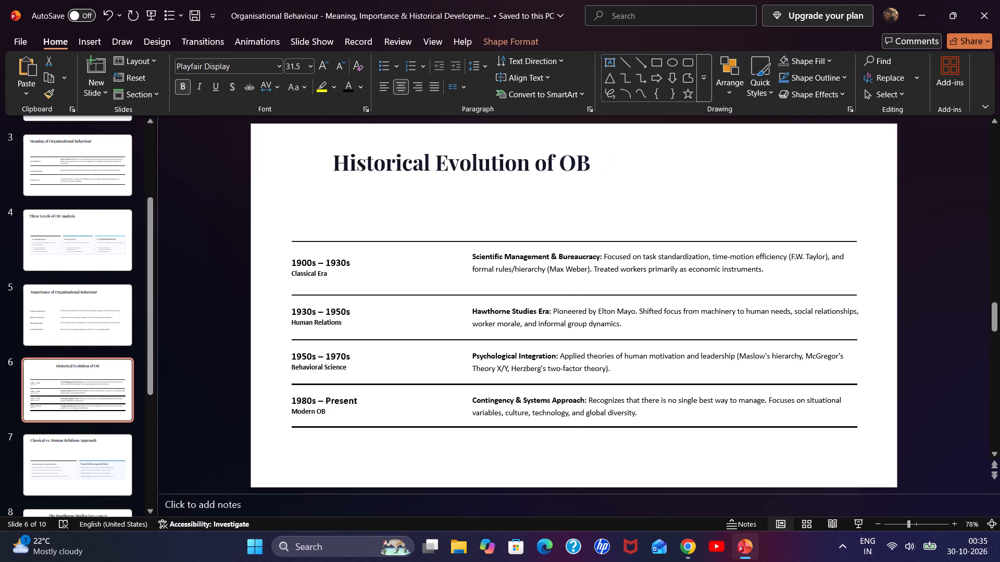
{"action": "left_click_drag", "start_coordinate": [418, 149], "coordinate": [386, 149]}
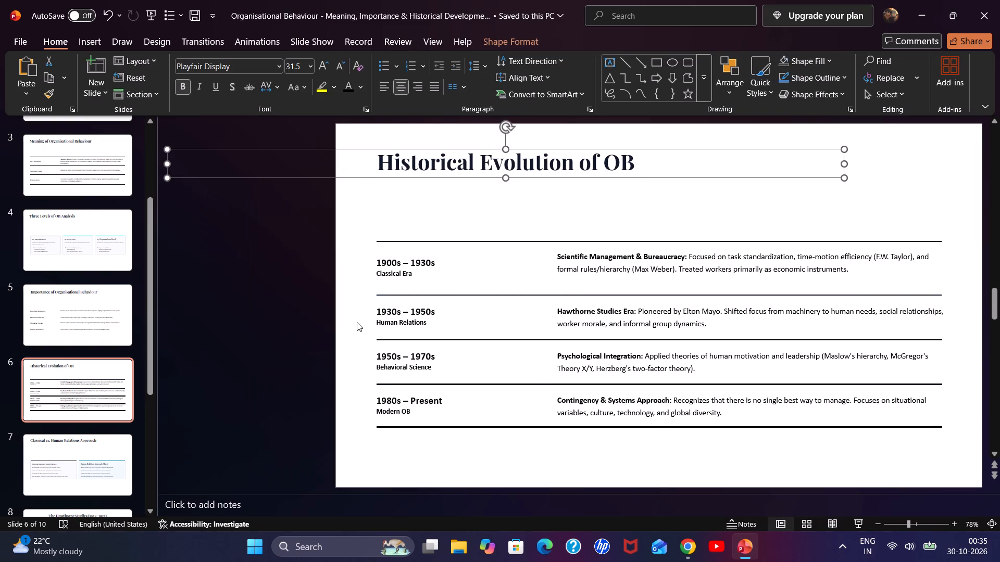
{"action": "left_click", "coordinate": [356, 327]}
On slide 9, delete the subtitle "OB integrates knowledge from multiple social and behavioral sciences".
{"action": "left_click", "coordinate": [50, 444]}
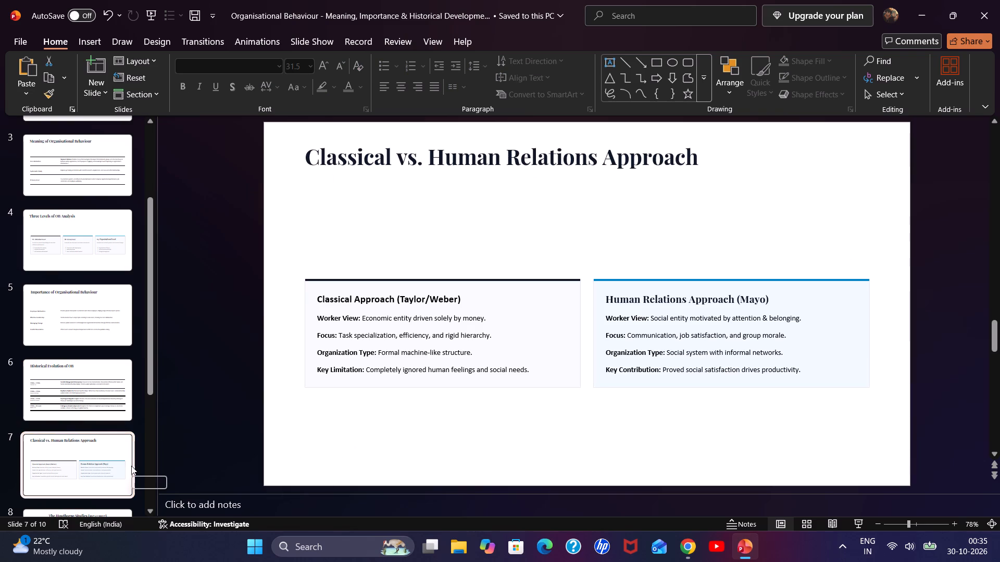
{"action": "scroll", "coordinate": [102, 470], "scroll_direction": "down", "scroll_amount": 1}
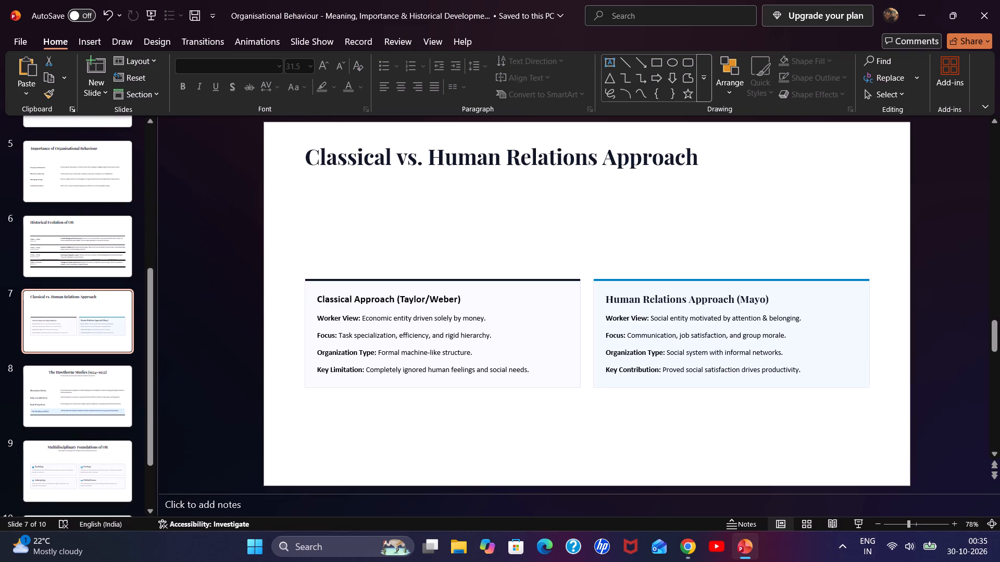
{"action": "left_click", "coordinate": [83, 456]}
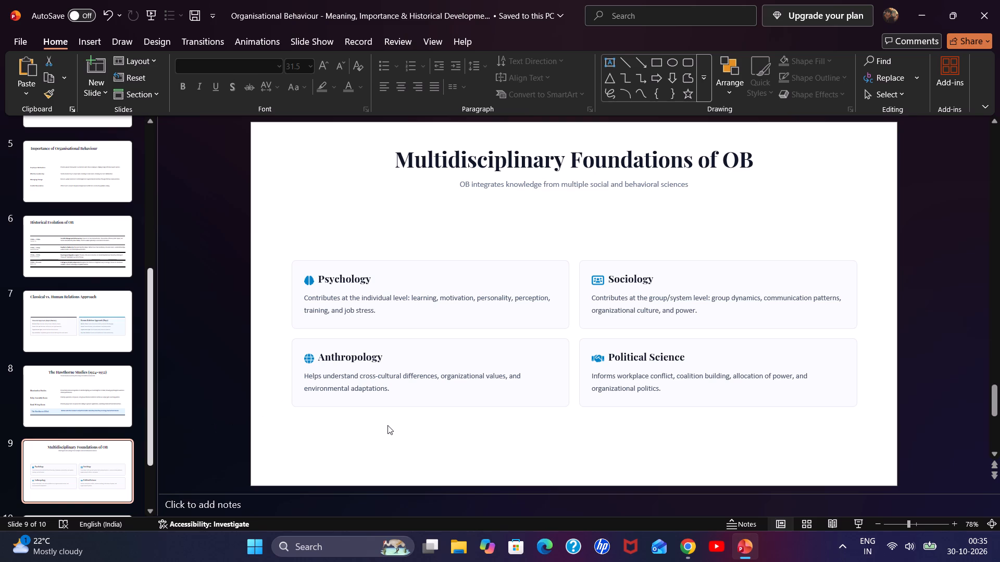
{"action": "left_click", "coordinate": [577, 181]}
{"action": "left_click", "coordinate": [577, 181]}
{"action": "left_click", "coordinate": [587, 180]}
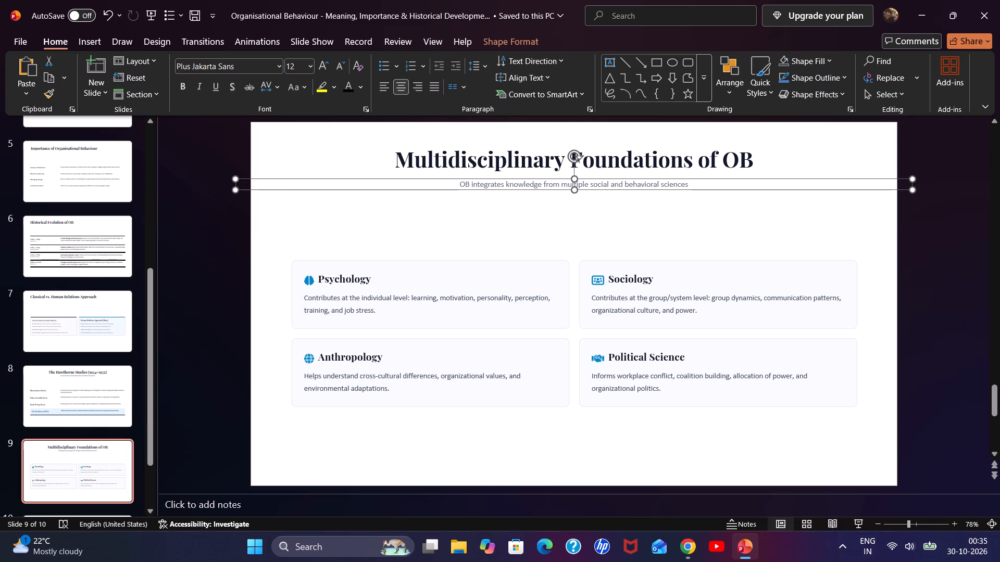
{"action": "key", "text": "BackSpace"}
Move the "Multidisciplinary Foundations of OB" title left so its text lines up with the Psychology card's left edge.
{"action": "left_click", "coordinate": [583, 164]}
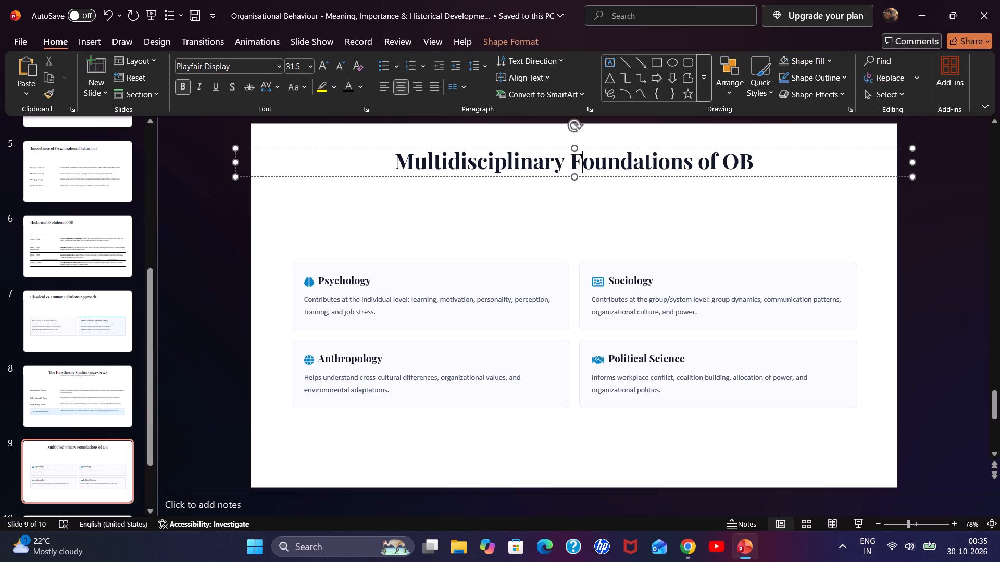
{"action": "left_click_drag", "start_coordinate": [586, 146], "coordinate": [493, 147]}
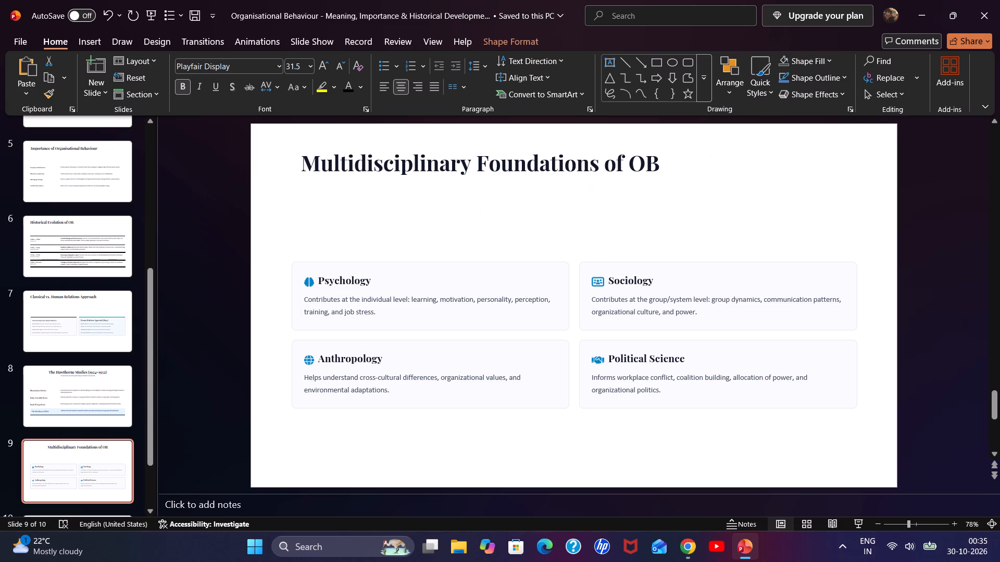
{"action": "left_click_drag", "start_coordinate": [493, 147], "coordinate": [483, 149]}
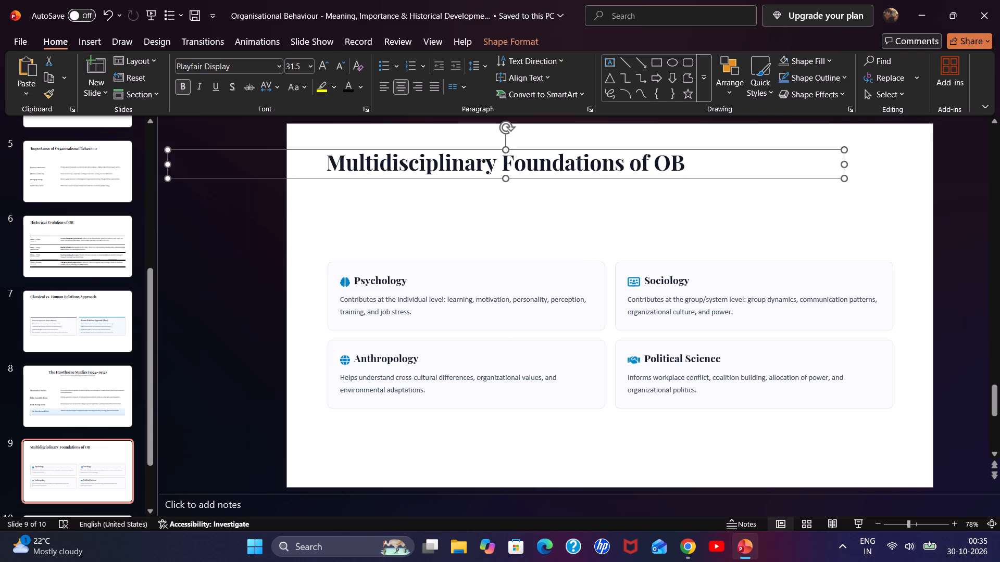
{"action": "left_click", "coordinate": [315, 247]}
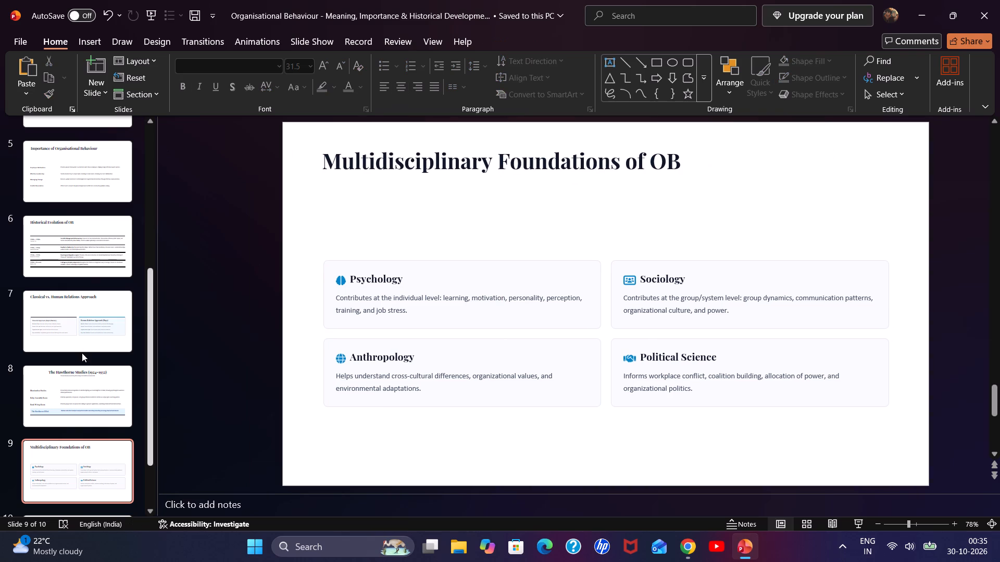
On the closing slide 10, delete the rounded border box around the academic references.
{"action": "scroll", "coordinate": [81, 360], "scroll_direction": "down", "scroll_amount": 5}
{"action": "left_click", "coordinate": [58, 453]}
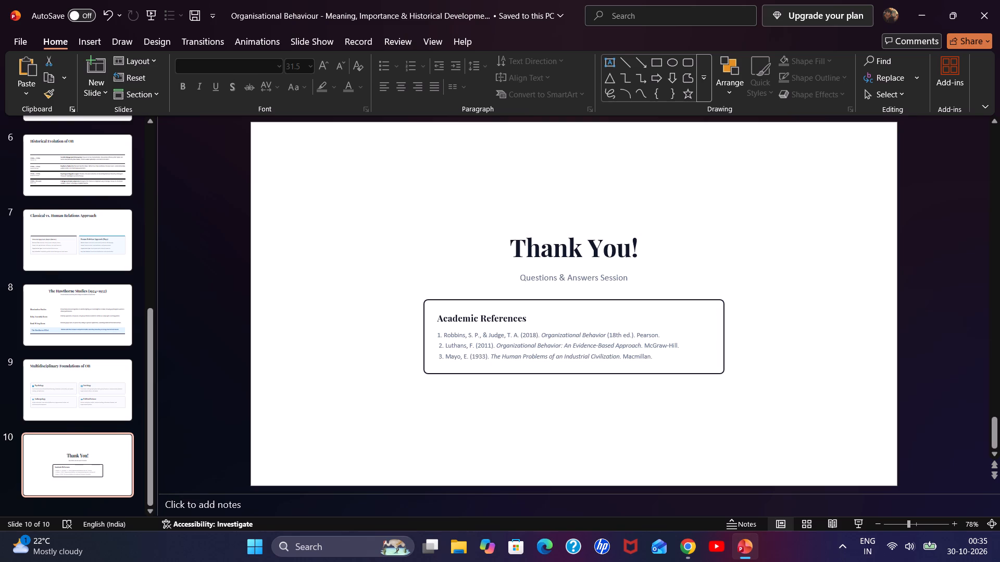
{"action": "left_click_drag", "start_coordinate": [672, 298], "coordinate": [627, 317]}
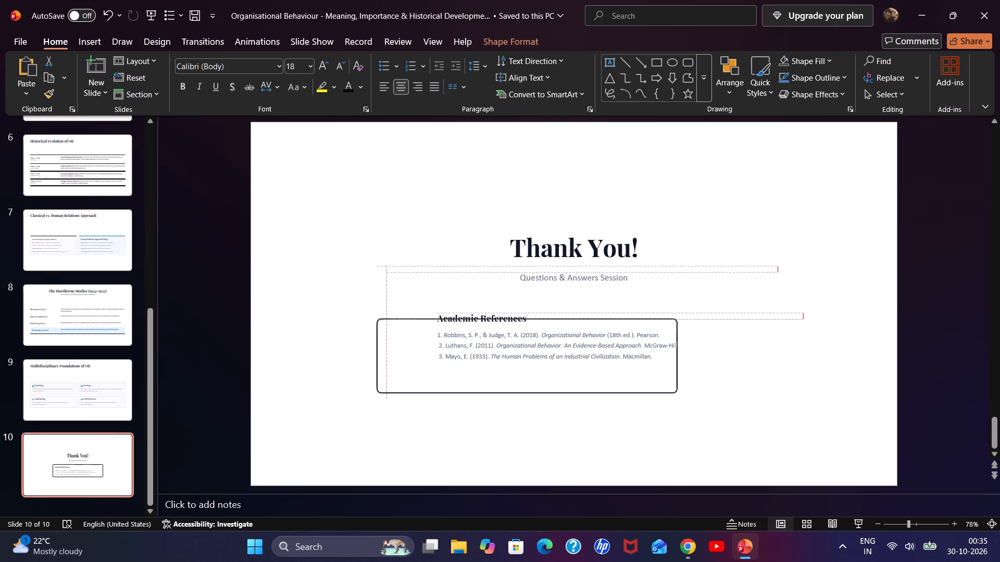
{"action": "left_click_drag", "start_coordinate": [627, 317], "coordinate": [656, 305]}
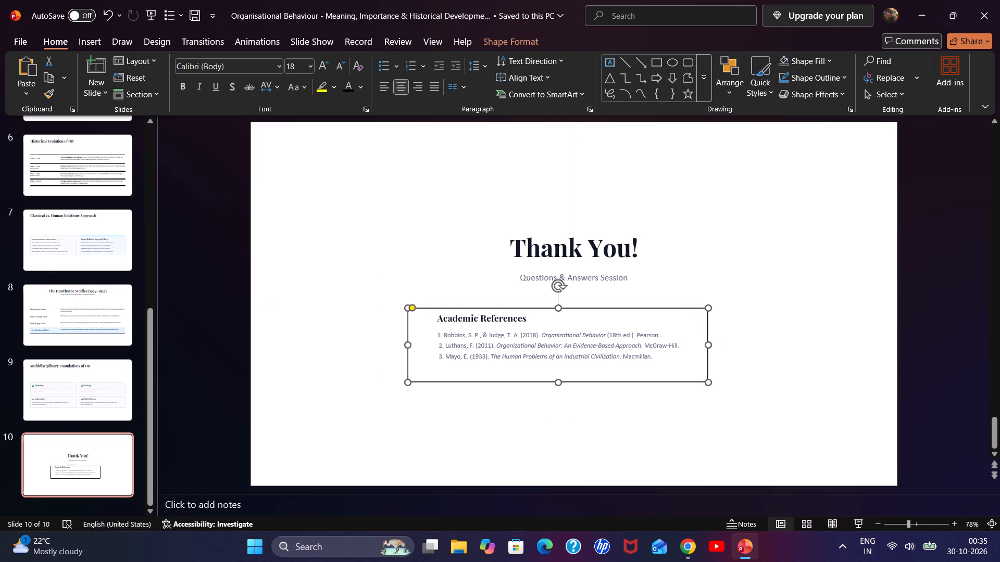
{"action": "left_click", "coordinate": [656, 305]}
{"action": "key", "text": "BackSpace"}
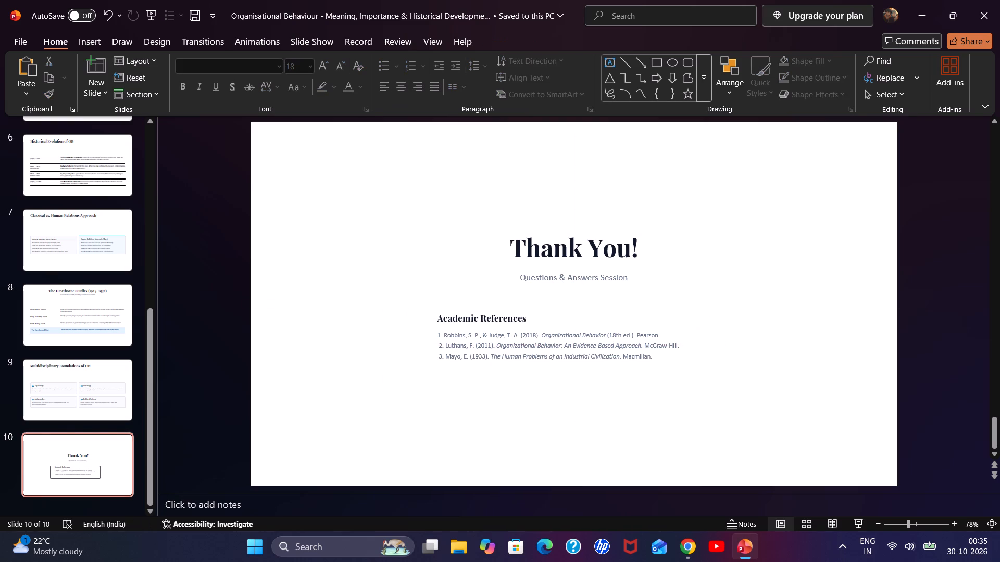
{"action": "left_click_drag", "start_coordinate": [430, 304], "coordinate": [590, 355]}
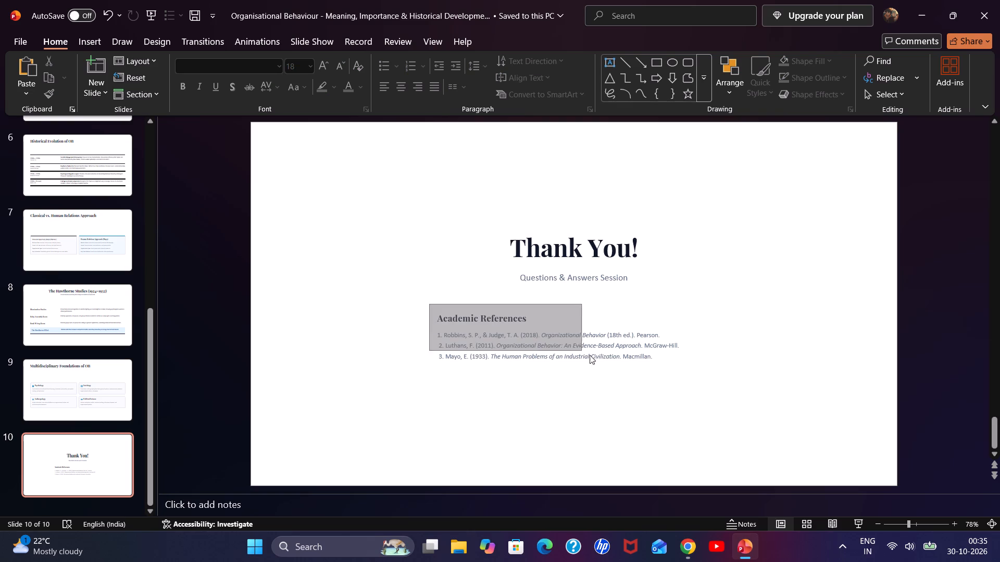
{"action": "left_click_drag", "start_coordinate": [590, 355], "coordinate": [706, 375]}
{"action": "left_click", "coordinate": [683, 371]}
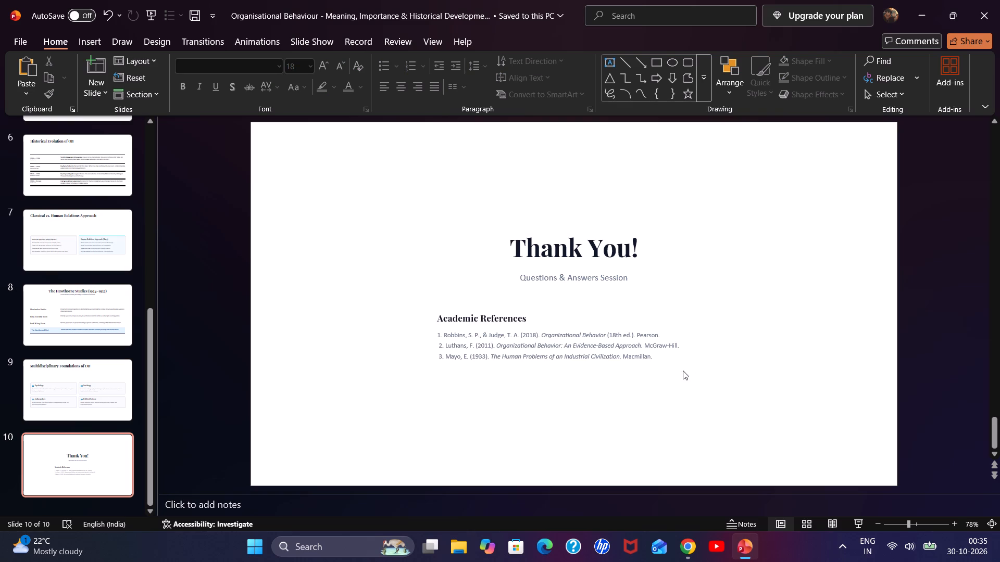
Move the numbered reference list left and slightly down, clear of the "Academic References" heading.
{"action": "left_click", "coordinate": [633, 330]}
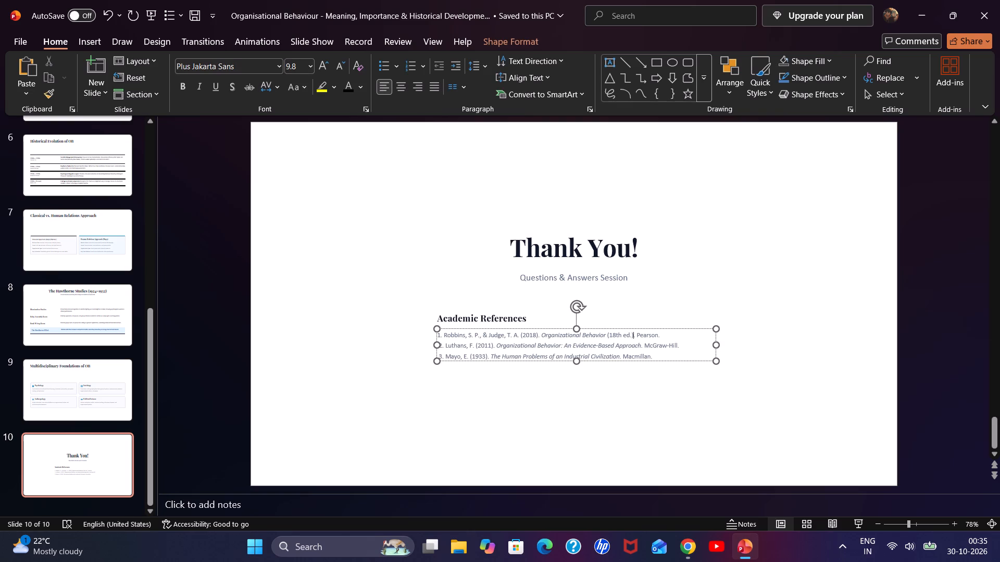
{"action": "left_click_drag", "start_coordinate": [633, 330], "coordinate": [510, 349]}
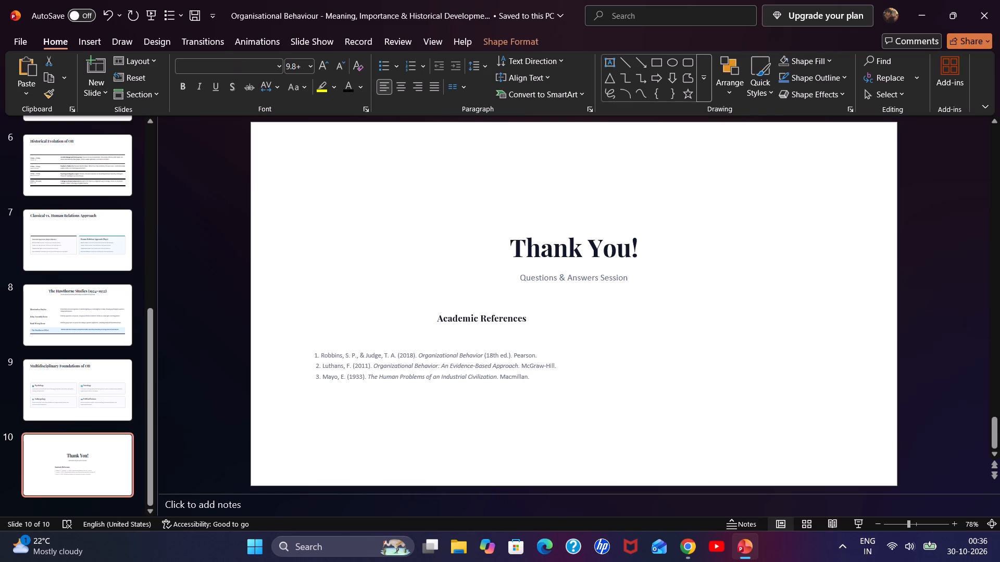
{"action": "left_click_drag", "start_coordinate": [510, 349], "coordinate": [515, 352]}
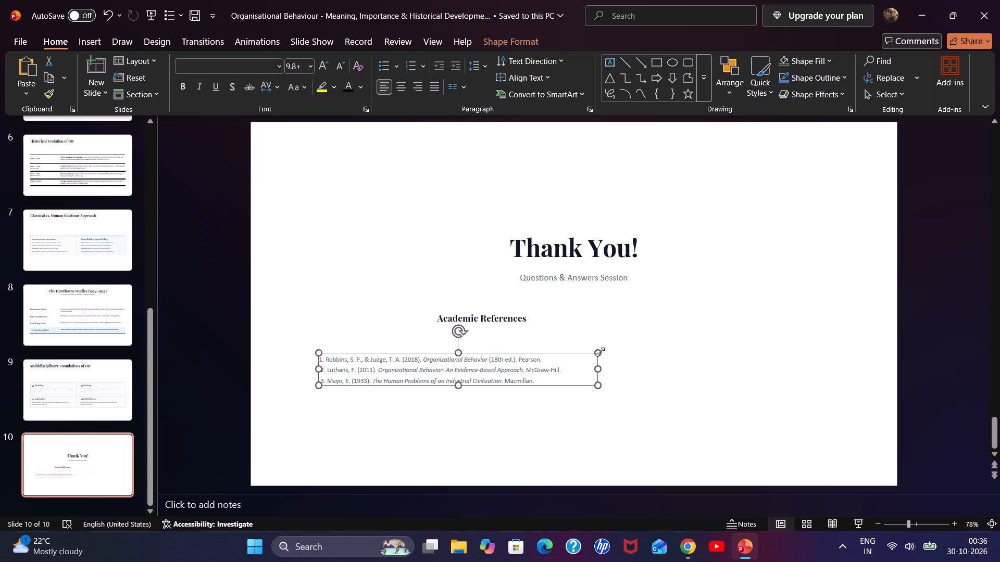
Format the whole reference list as 16 pt black Arial text.
{"action": "left_click", "coordinate": [311, 66]}
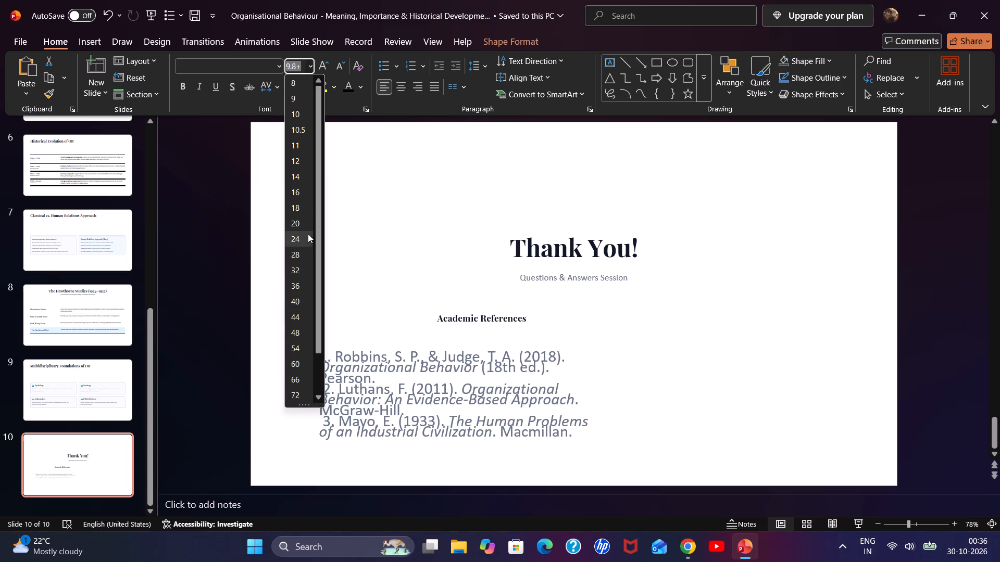
{"action": "left_click", "coordinate": [299, 195]}
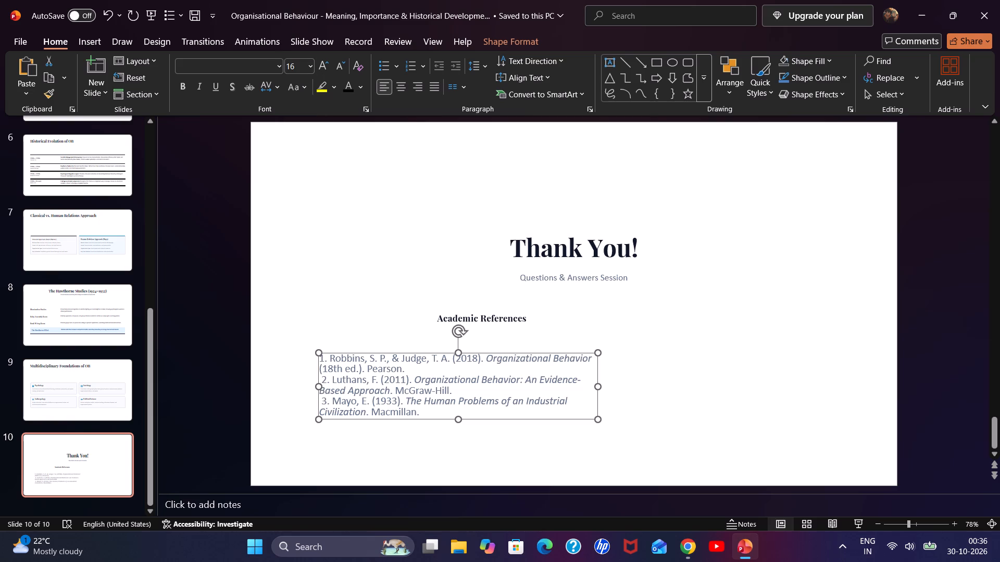
{"action": "left_click_drag", "start_coordinate": [423, 413], "coordinate": [308, 334]}
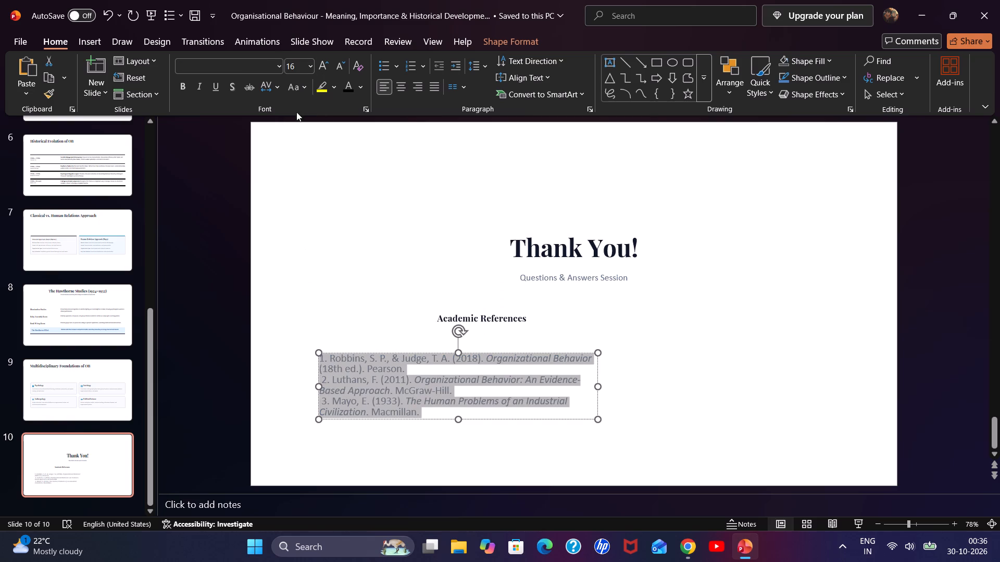
{"action": "left_click", "coordinate": [349, 88]}
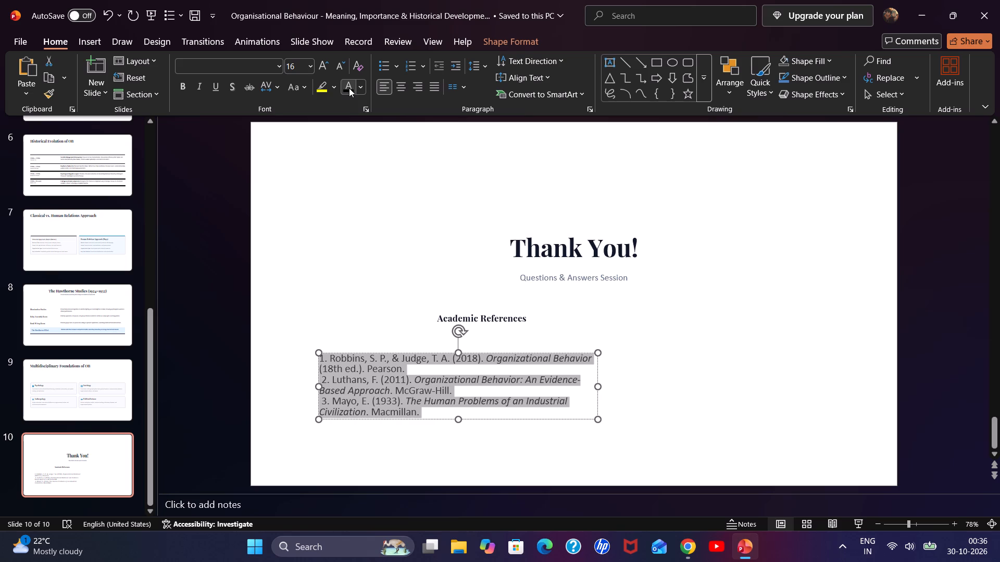
{"action": "left_click", "coordinate": [282, 63]}
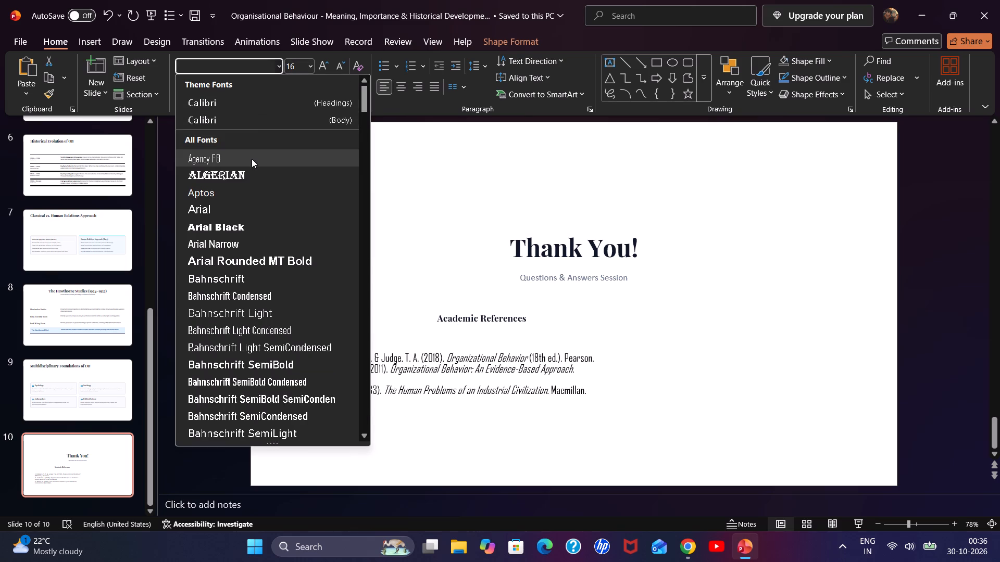
{"action": "left_click", "coordinate": [241, 209]}
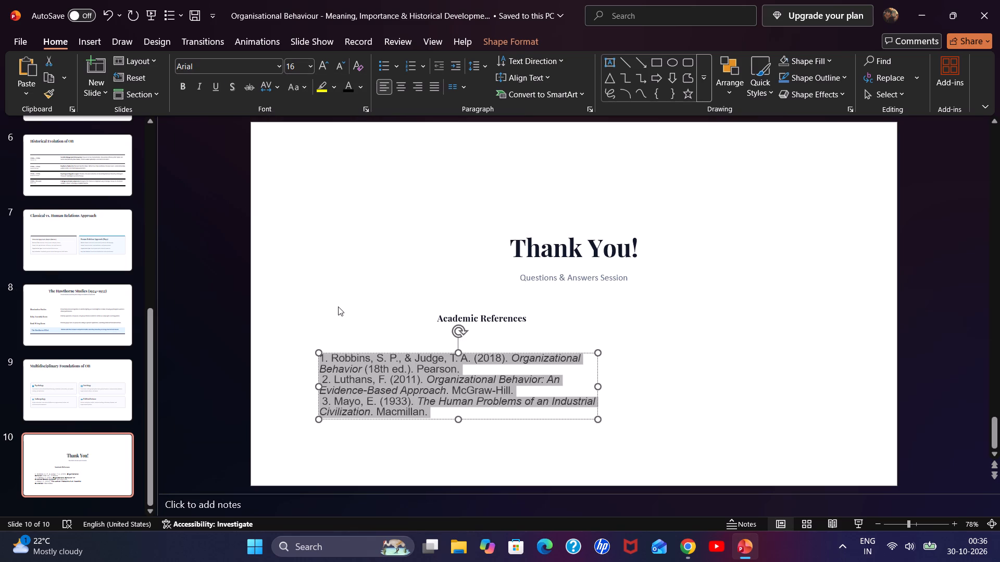
{"action": "left_click", "coordinate": [338, 306]}
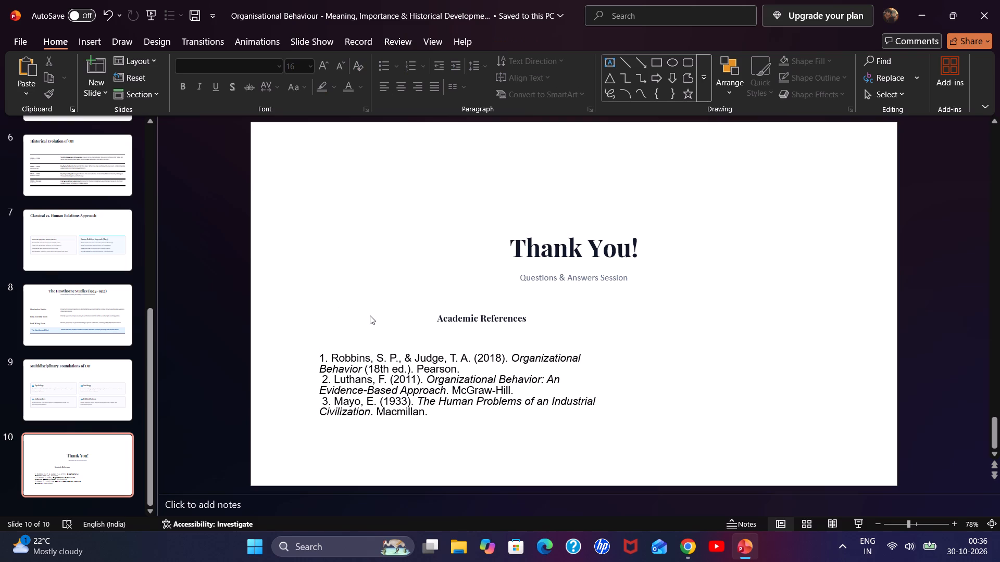
Move the "Academic References" heading left so it sits above the reference list.
{"action": "left_click", "coordinate": [536, 319]}
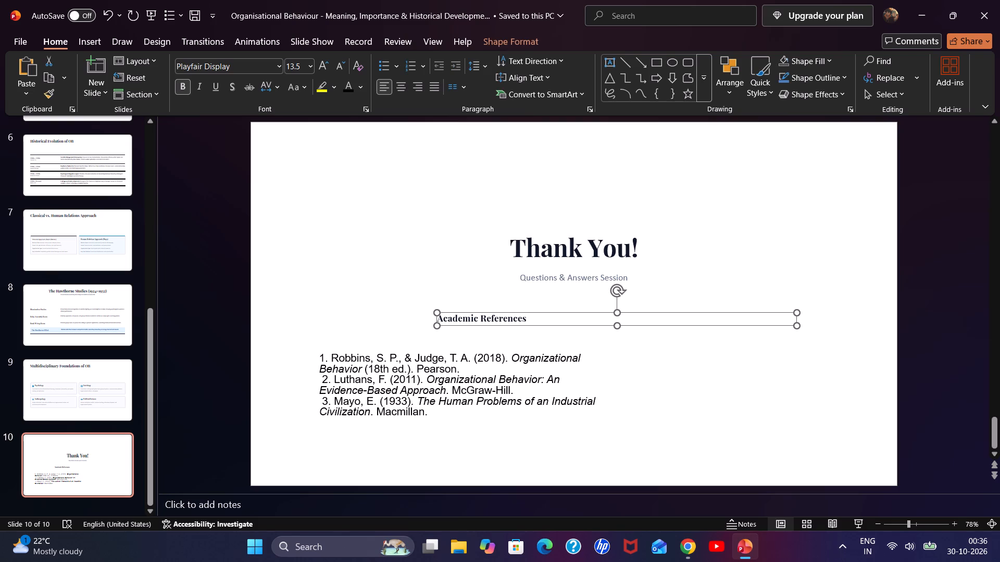
{"action": "left_click_drag", "start_coordinate": [554, 312], "coordinate": [454, 308]}
Remove the word "Academic" from the heading, leaving only "References".
{"action": "left_click", "coordinate": [378, 313]}
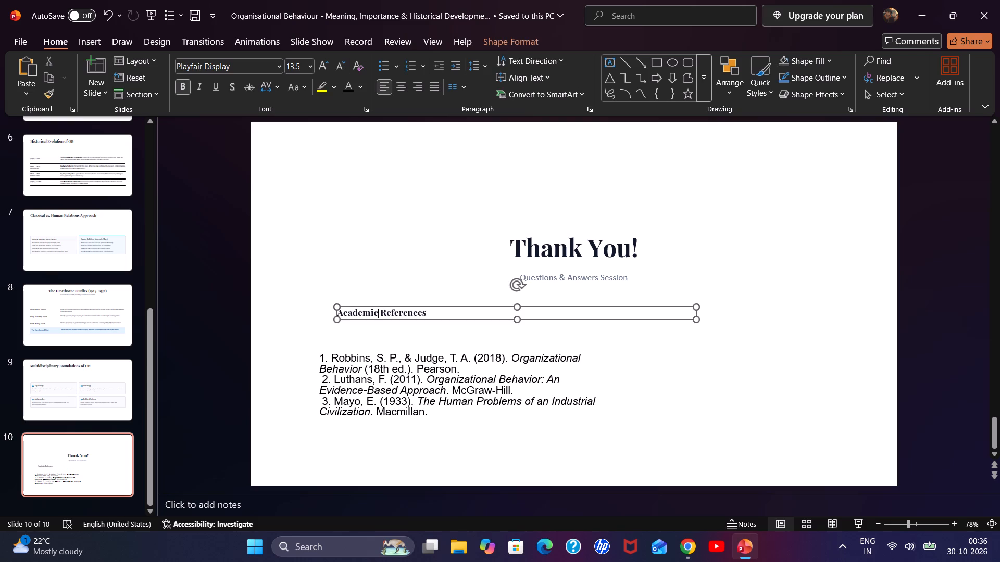
{"action": "key", "text": "BackSpace"}
{"action": "key", "text": "BackSpace"}
{"action": "key", "text": "BackSpace"}
{"action": "key", "text": "BackSpace"}
{"action": "key", "text": "BackSpace"}
{"action": "key", "text": "BackSpace"}
{"action": "key", "text": "BackSpace"}
{"action": "key", "text": "BackSpace"}
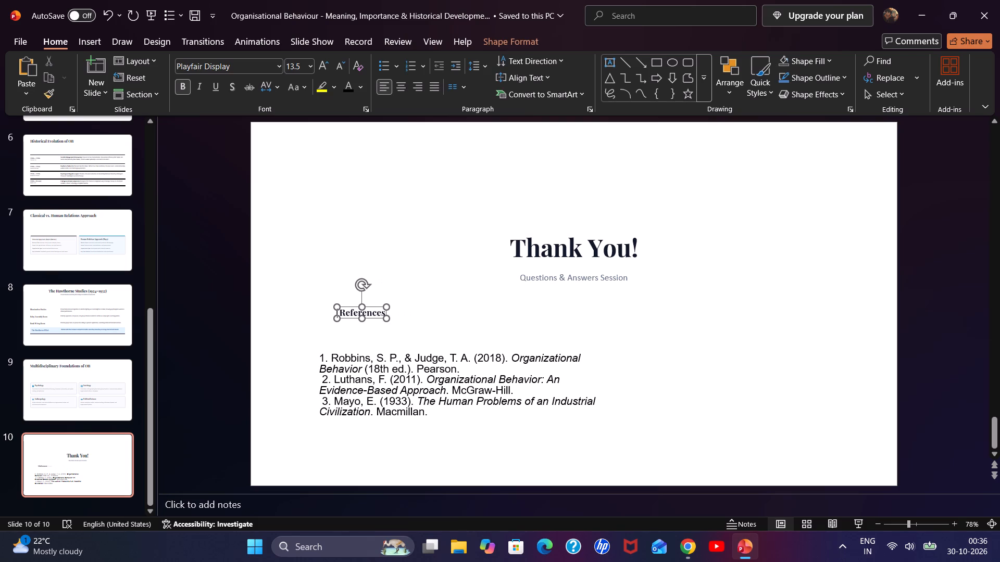
Set the "References" heading to 28 pt and align it with the reference list's left edge.
{"action": "left_click", "coordinate": [309, 65]}
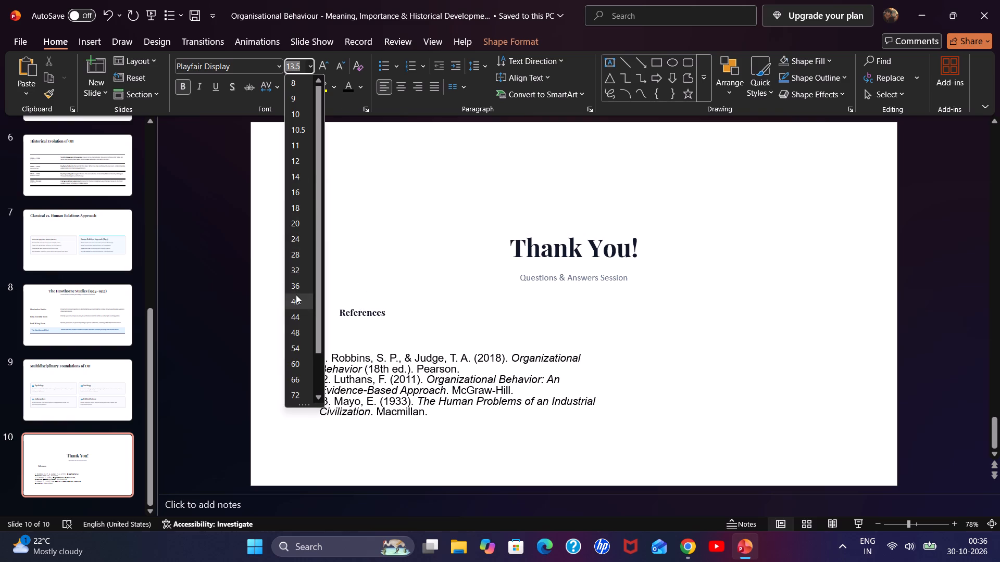
{"action": "triple_click", "coordinate": [349, 310]}
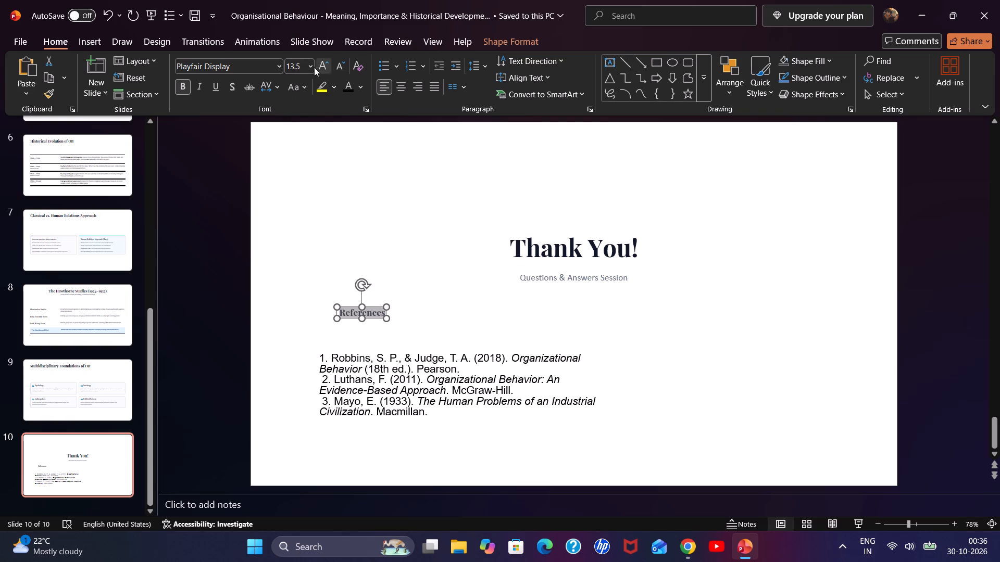
{"action": "left_click", "coordinate": [309, 70]}
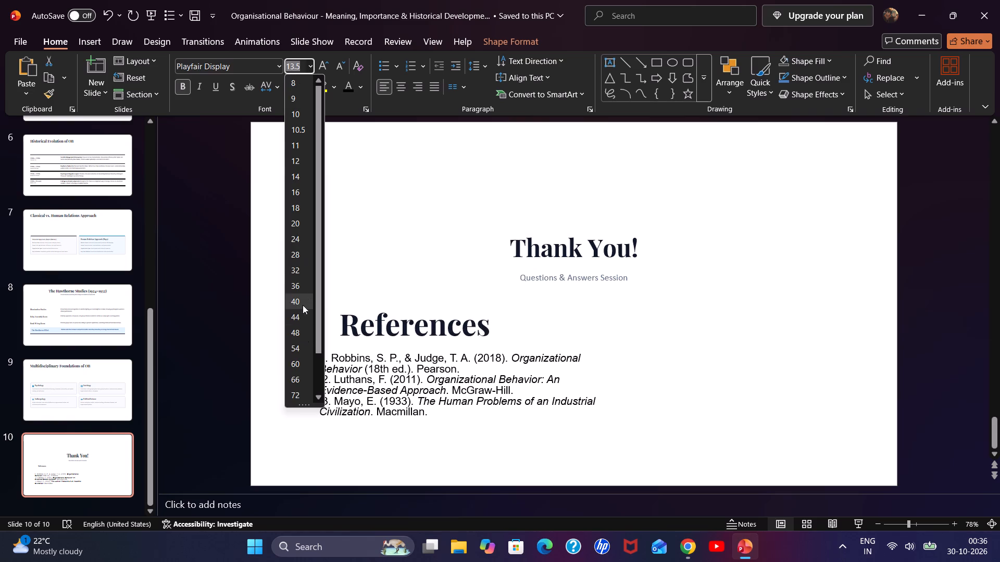
{"action": "left_click", "coordinate": [301, 260]}
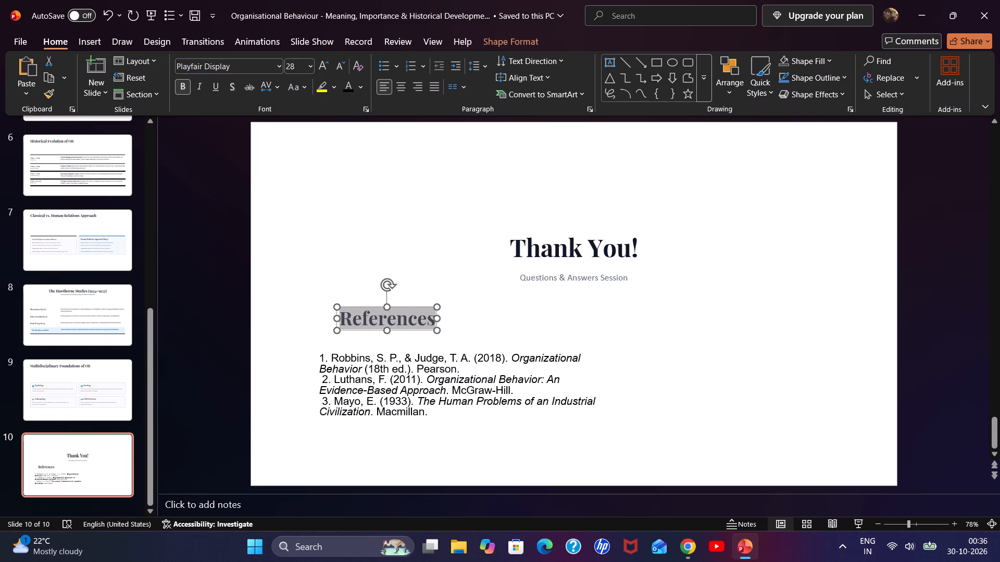
{"action": "left_click_drag", "start_coordinate": [354, 305], "coordinate": [337, 303]}
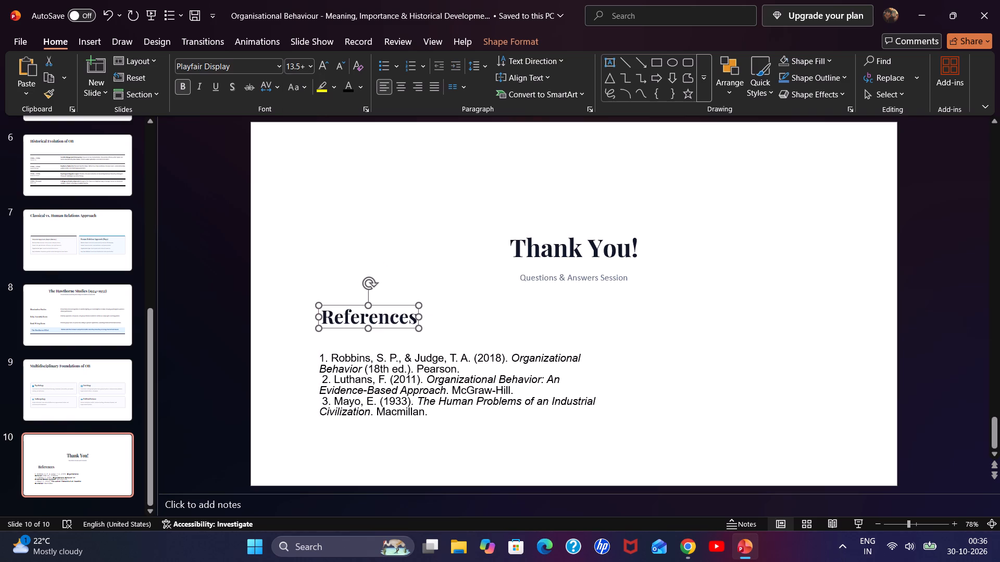
Delete the subtitle "Questions & Answers Session" from slide 10.
{"action": "left_click", "coordinate": [631, 277]}
{"action": "key", "text": "BackSpace"}
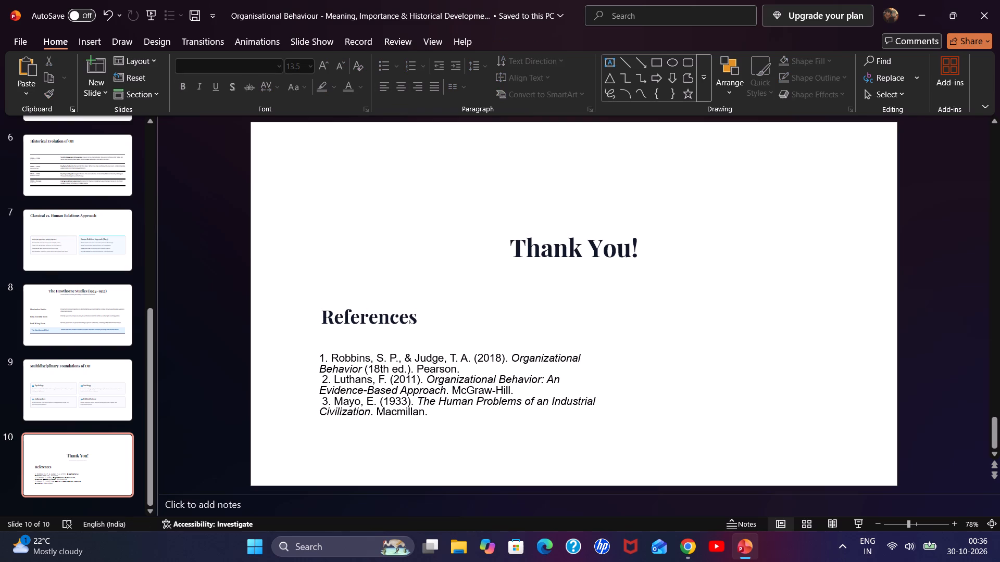
Move the "Thank You!" title to the lower part of the slide, below and to the right of the reference list.
{"action": "left_click_drag", "start_coordinate": [643, 248], "coordinate": [556, 237]}
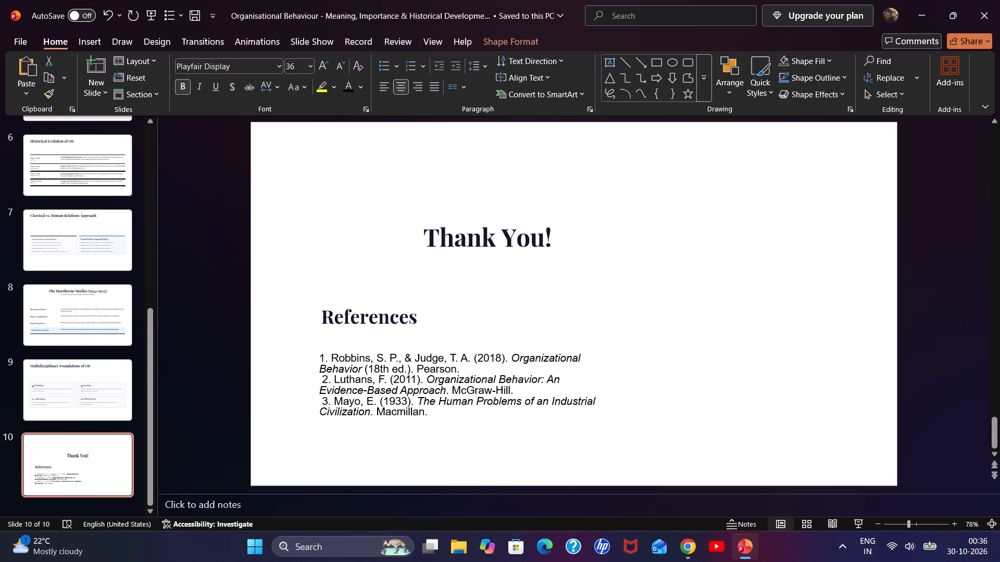
{"action": "left_click_drag", "start_coordinate": [556, 237], "coordinate": [705, 431]}
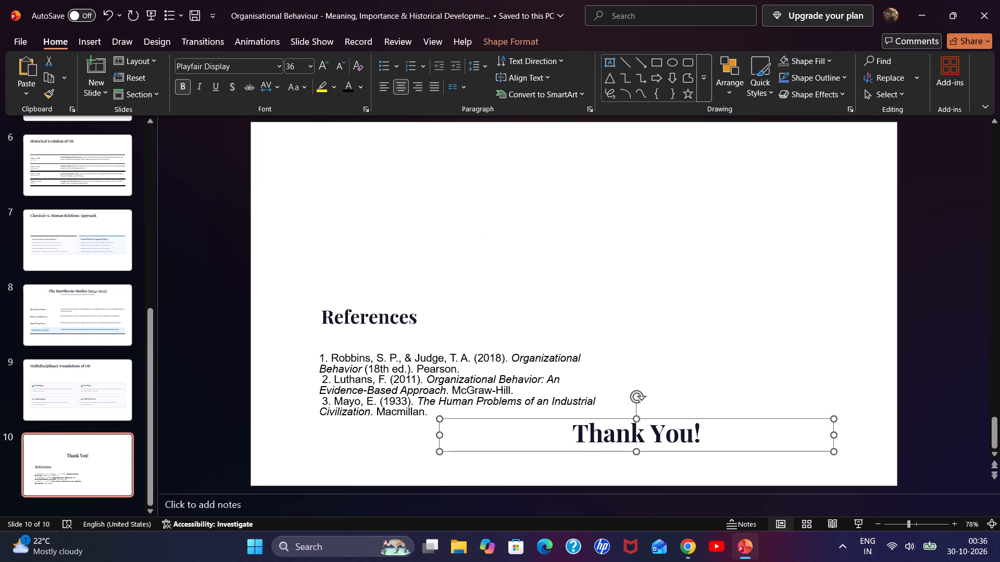
{"action": "left_click", "coordinate": [532, 344]}
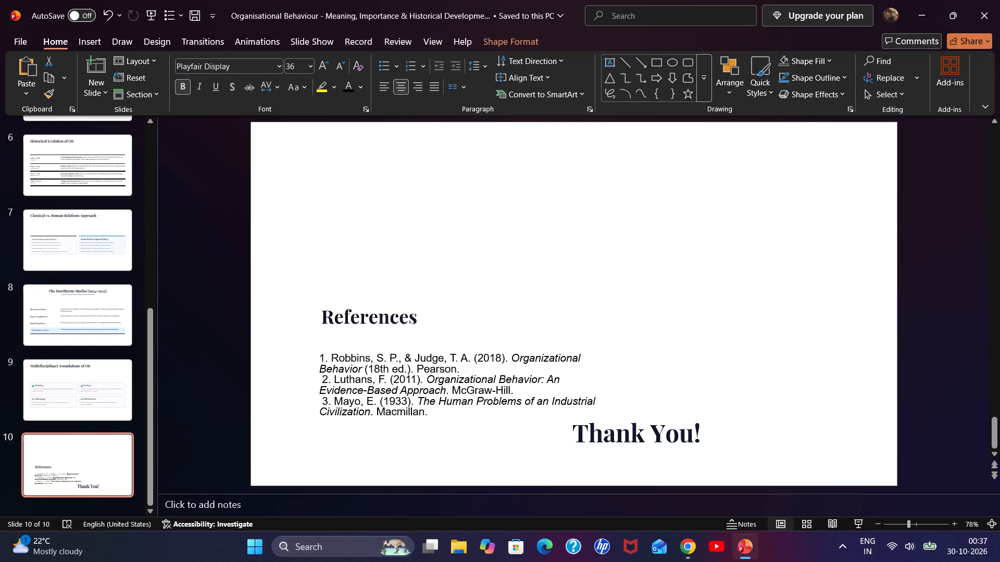
Move the reference list up into the upper half of the slide, leaving space for its heading above.
{"action": "left_click", "coordinate": [518, 352]}
{"action": "left_click_drag", "start_coordinate": [518, 350], "coordinate": [511, 239]}
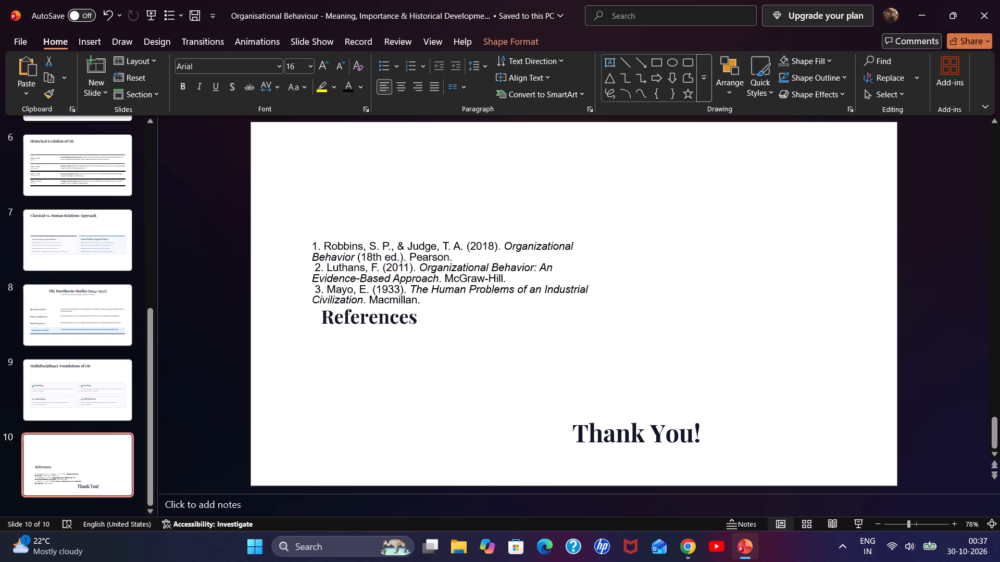
{"action": "left_click_drag", "start_coordinate": [511, 239], "coordinate": [514, 231]}
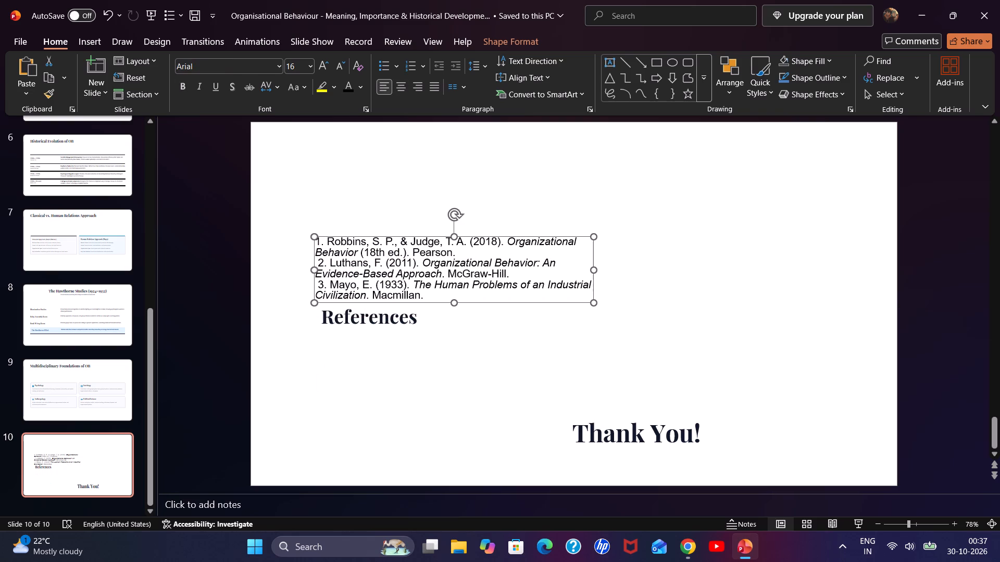
Move the "References" heading up above the reference list and line it up with the list's left edge.
{"action": "left_click", "coordinate": [405, 321]}
{"action": "left_click_drag", "start_coordinate": [405, 304], "coordinate": [397, 174]}
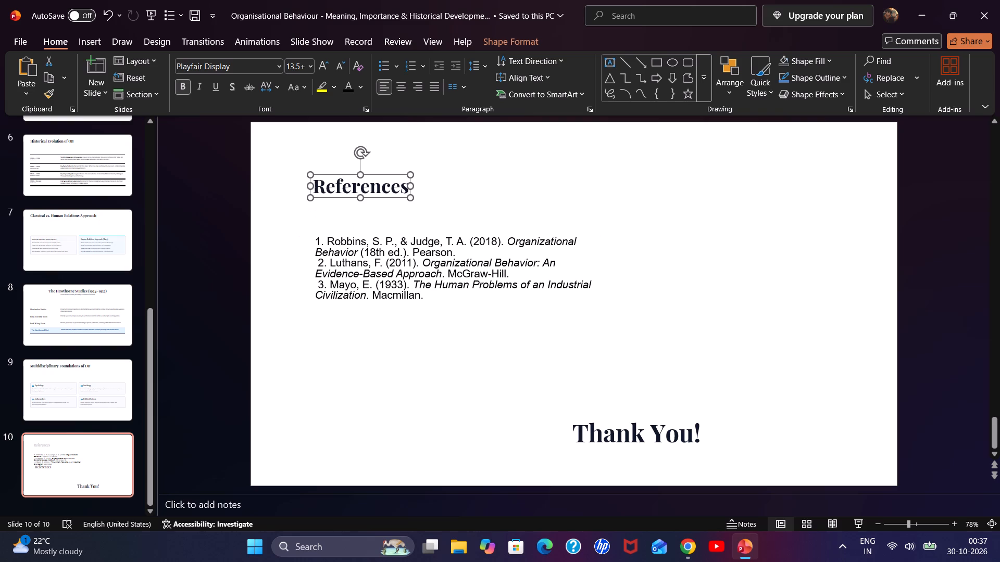
{"action": "left_click", "coordinate": [399, 335]}
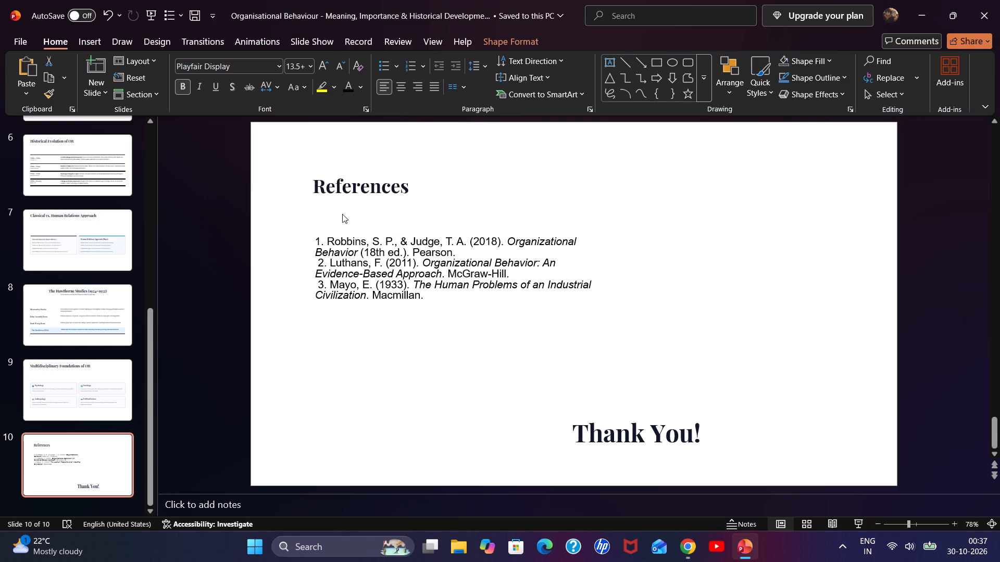
{"action": "left_click", "coordinate": [331, 180]}
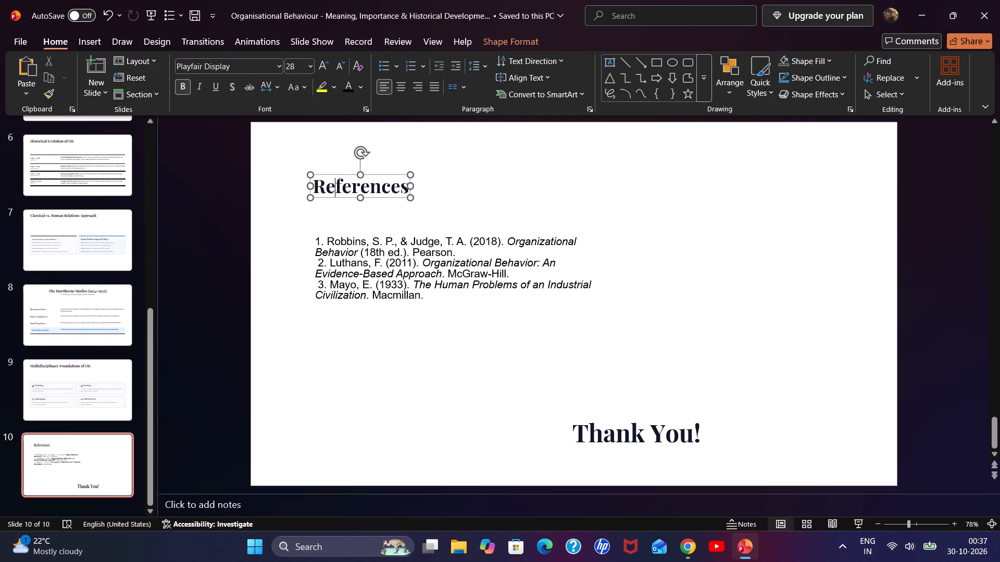
{"action": "left_click_drag", "start_coordinate": [335, 172], "coordinate": [341, 171]}
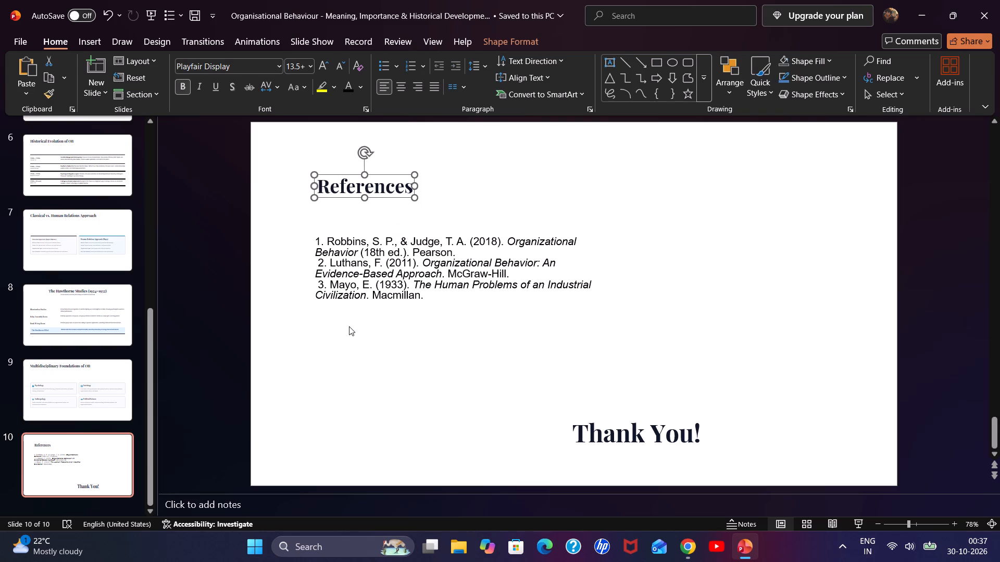
{"action": "left_click", "coordinate": [349, 326]}
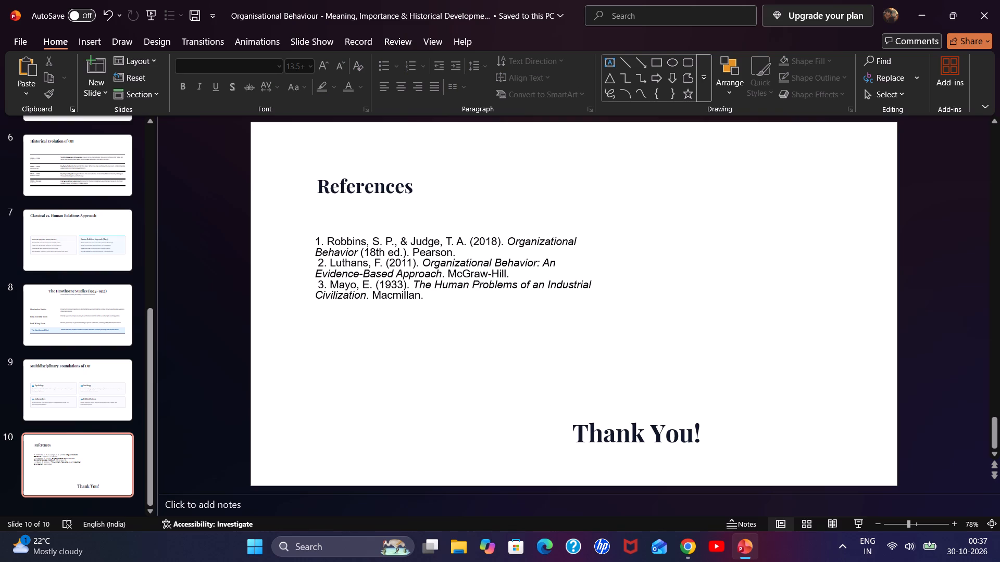
Move the "Thank You!" title up and to the left, closer beneath the reference list on slide 10.
{"action": "left_click_drag", "start_coordinate": [606, 432], "coordinate": [612, 420]}
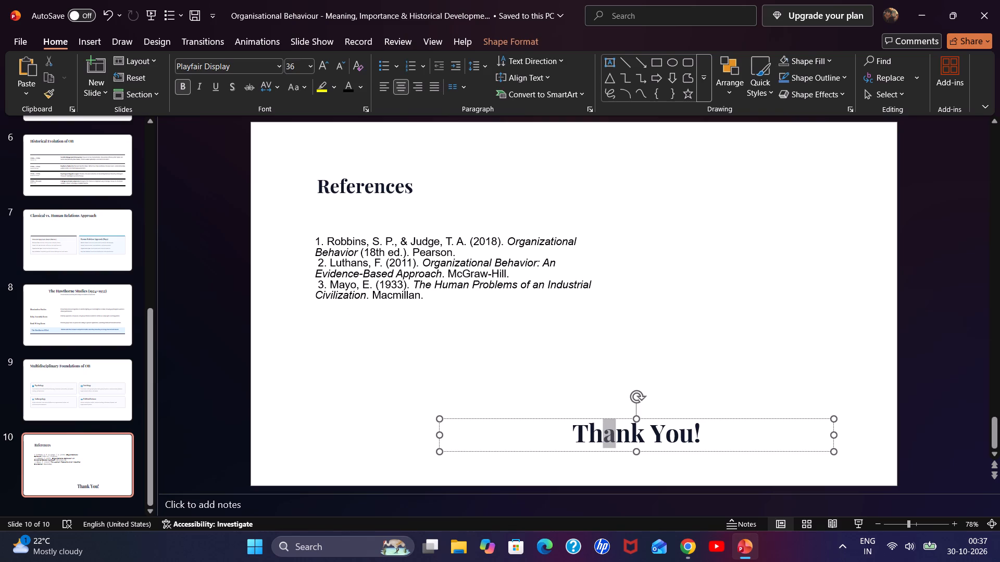
{"action": "left_click_drag", "start_coordinate": [612, 420], "coordinate": [613, 418]}
{"action": "left_click_drag", "start_coordinate": [616, 415], "coordinate": [590, 390]}
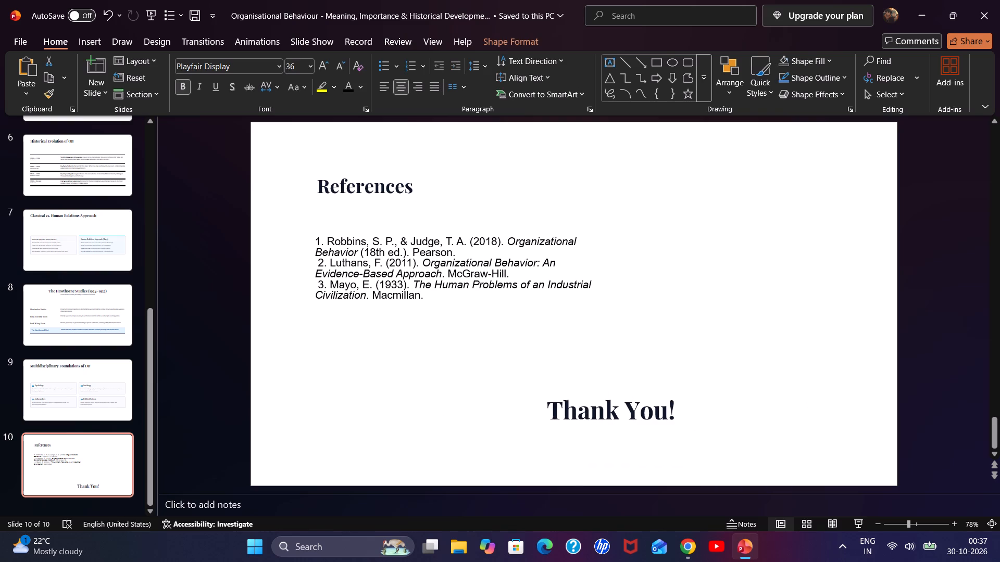
{"action": "left_click_drag", "start_coordinate": [590, 390], "coordinate": [547, 348]}
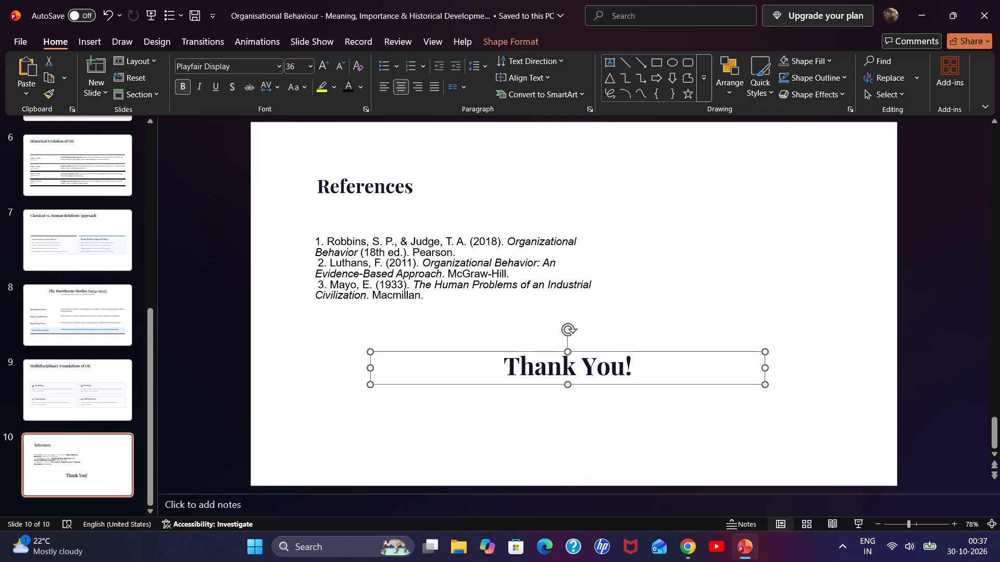
Remove the exclamation mark from the "Thank You!" title so it reads "Thank You".
{"action": "left_click", "coordinate": [645, 364]}
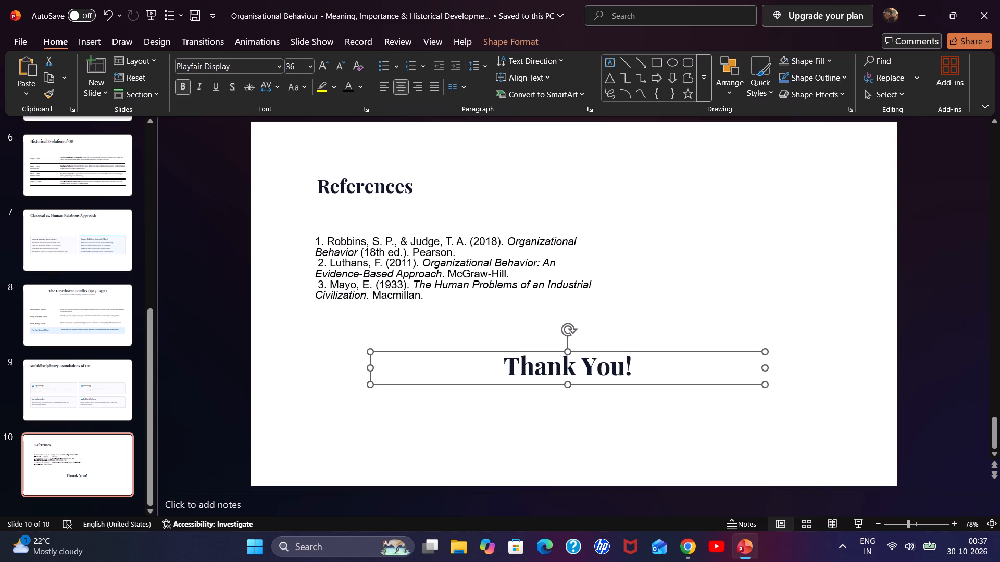
{"action": "left_click", "coordinate": [643, 364]}
{"action": "left_click", "coordinate": [632, 364]}
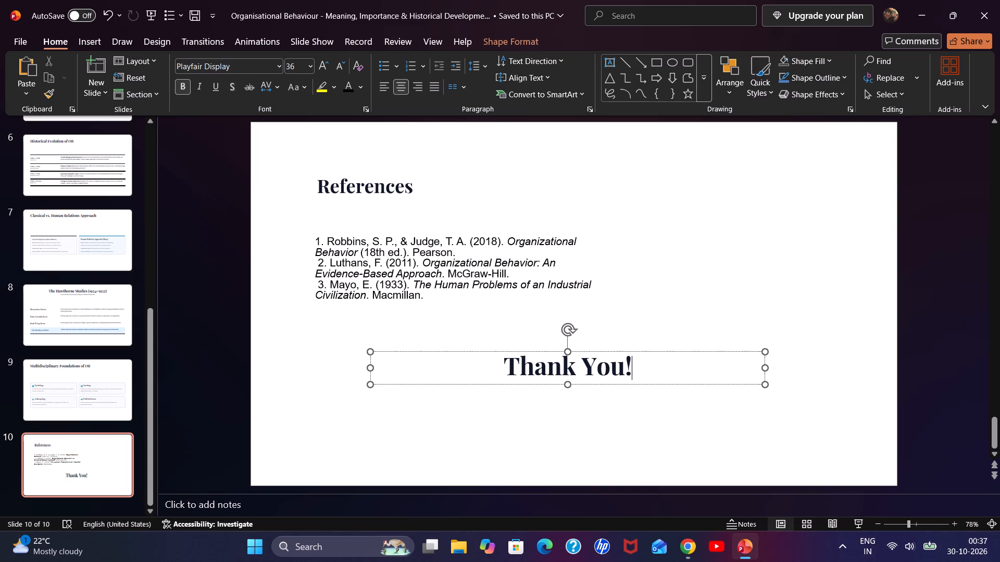
{"action": "key", "text": "BackSpace"}
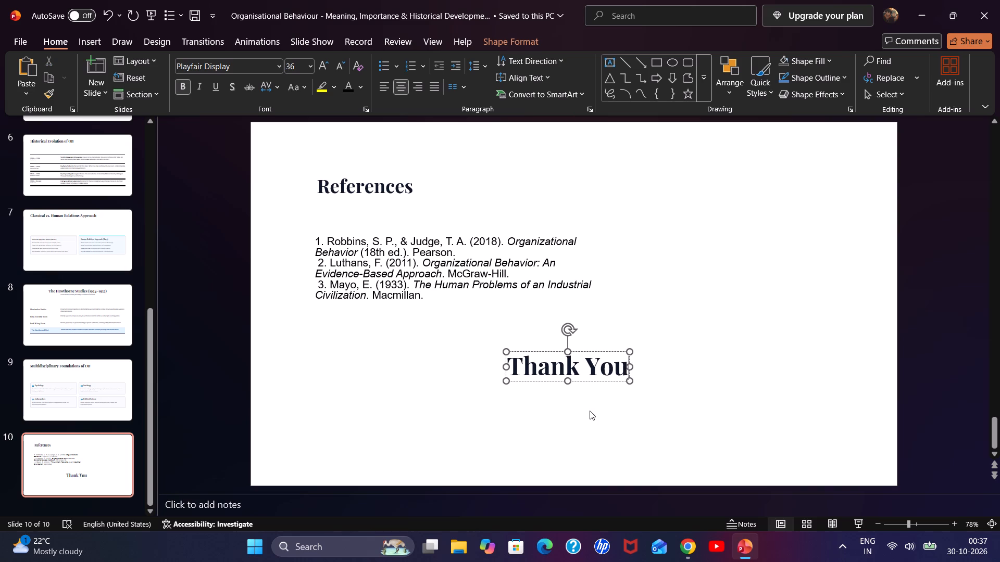
Widen the "Thank You" text box to the right and set its font size to 48.
{"action": "left_click_drag", "start_coordinate": [630, 379], "coordinate": [642, 393]}
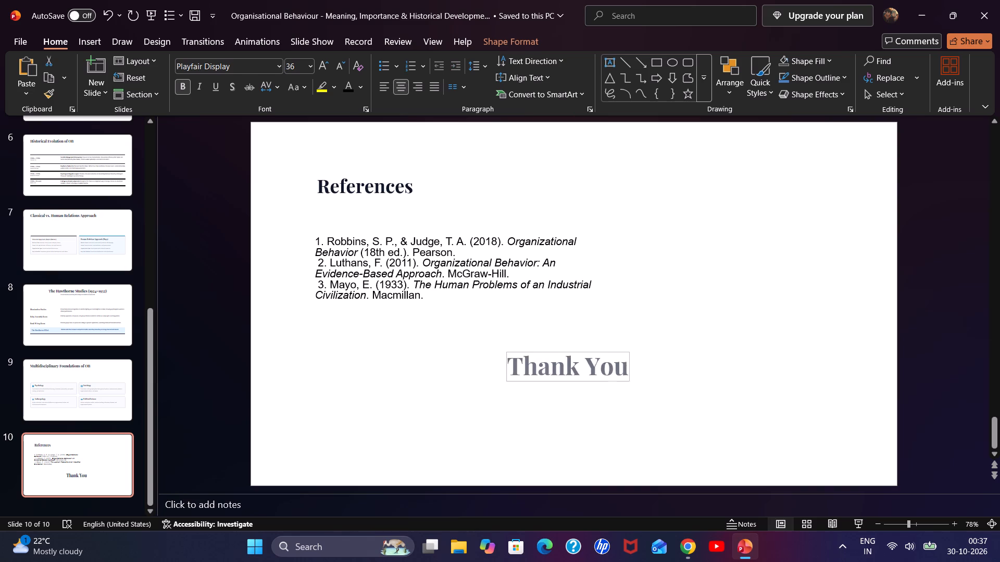
{"action": "left_click_drag", "start_coordinate": [642, 393], "coordinate": [676, 409]}
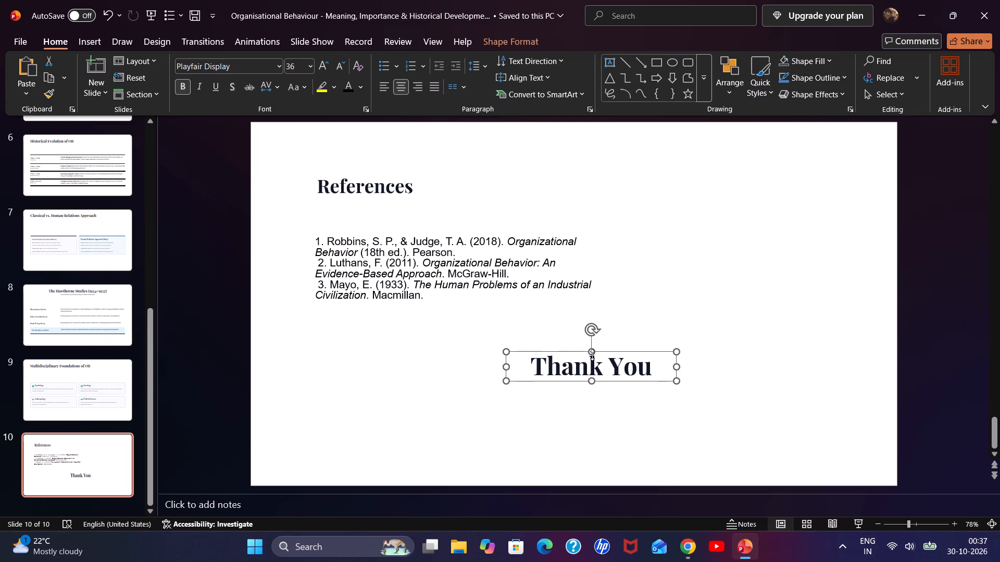
{"action": "left_click", "coordinate": [308, 61]}
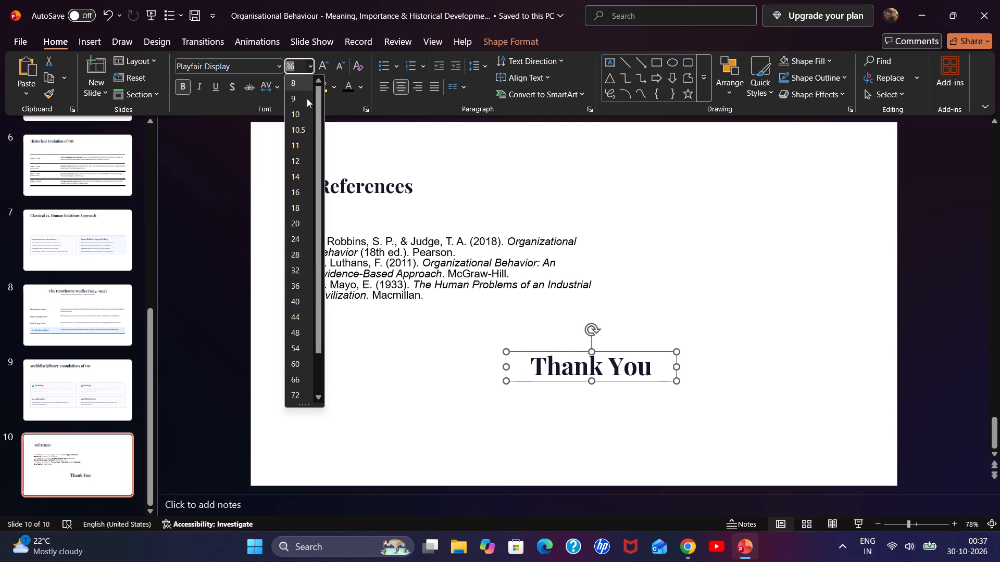
{"action": "left_click", "coordinate": [302, 335]}
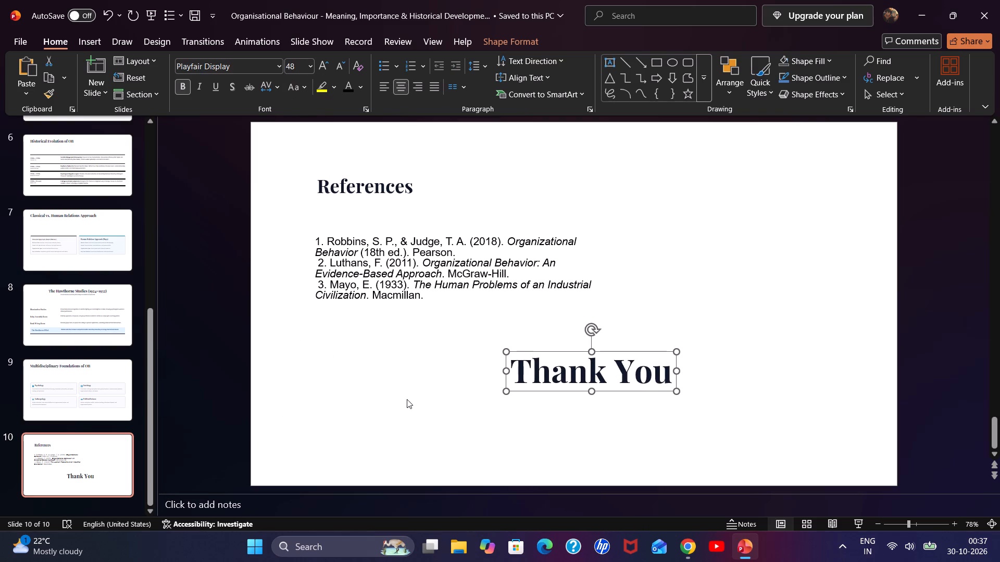
{"action": "left_click", "coordinate": [407, 399]}
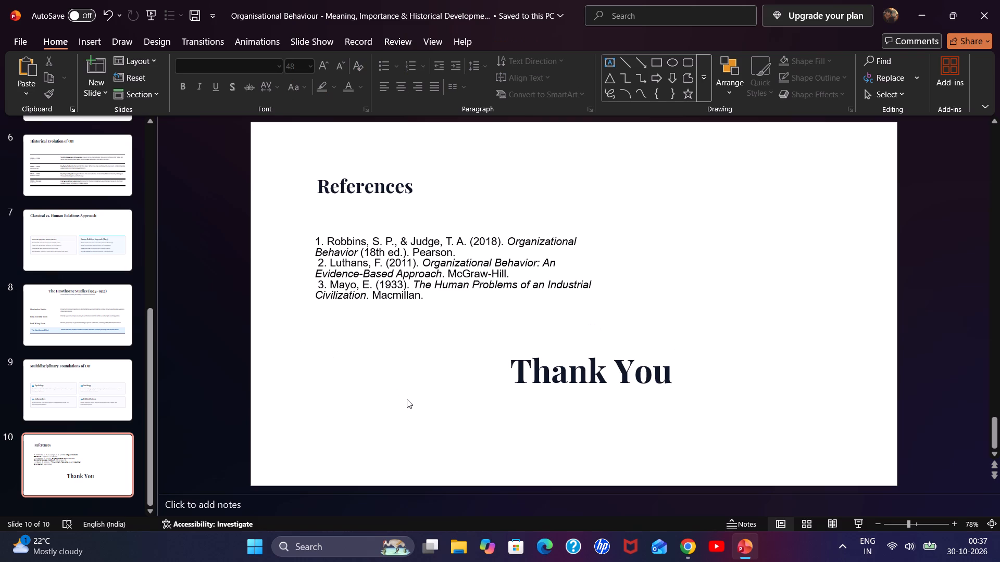
Cut slide 8, "The Hawthorne Studies (1924–1932)", from the presentation.
{"action": "left_click", "coordinate": [81, 314]}
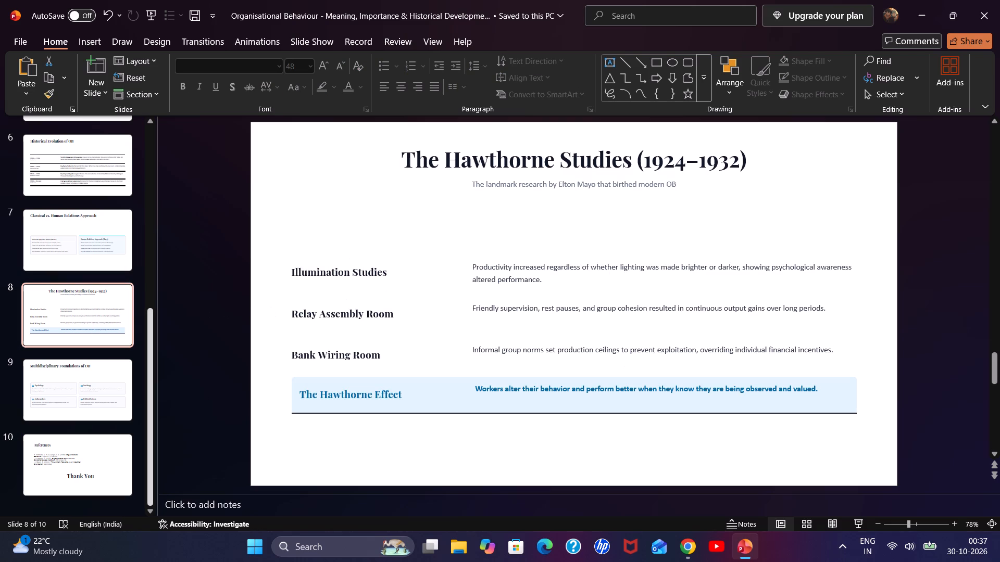
{"action": "right_click", "coordinate": [84, 330]}
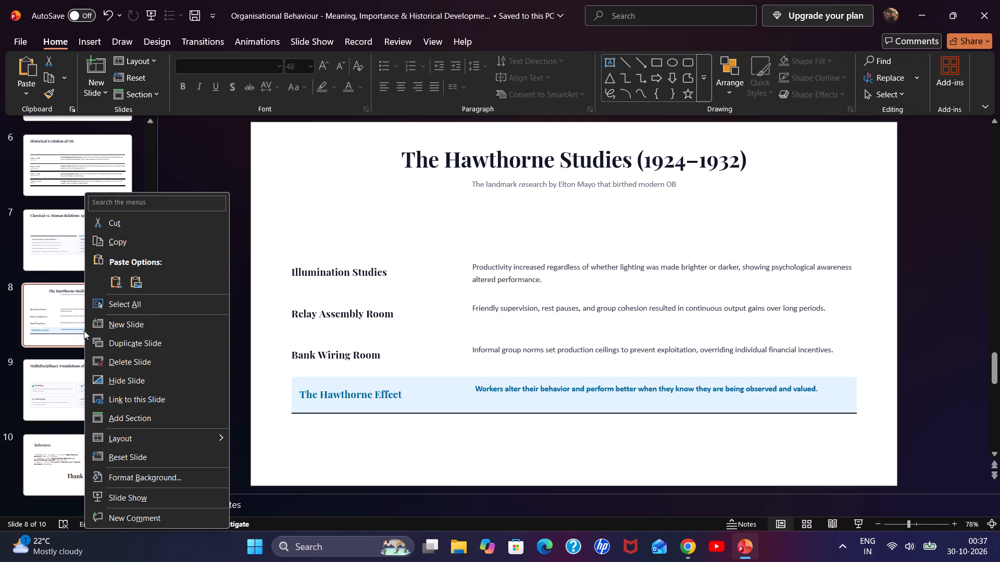
{"action": "left_click", "coordinate": [131, 229]}
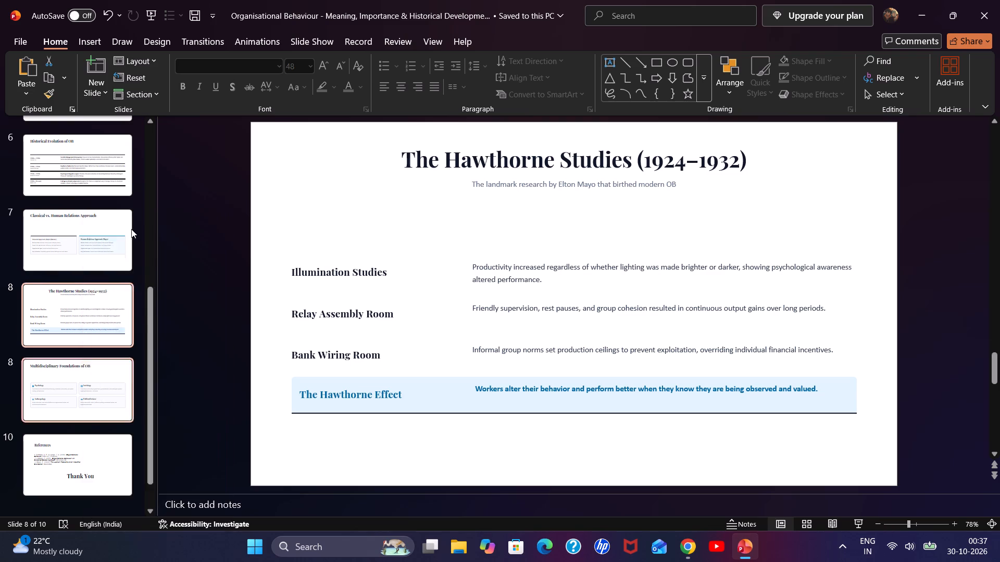
Review the slides in order from the title slide to the References and Thank You slide, checking their layout.
{"action": "scroll", "coordinate": [106, 262], "scroll_direction": "up", "scroll_amount": 3}
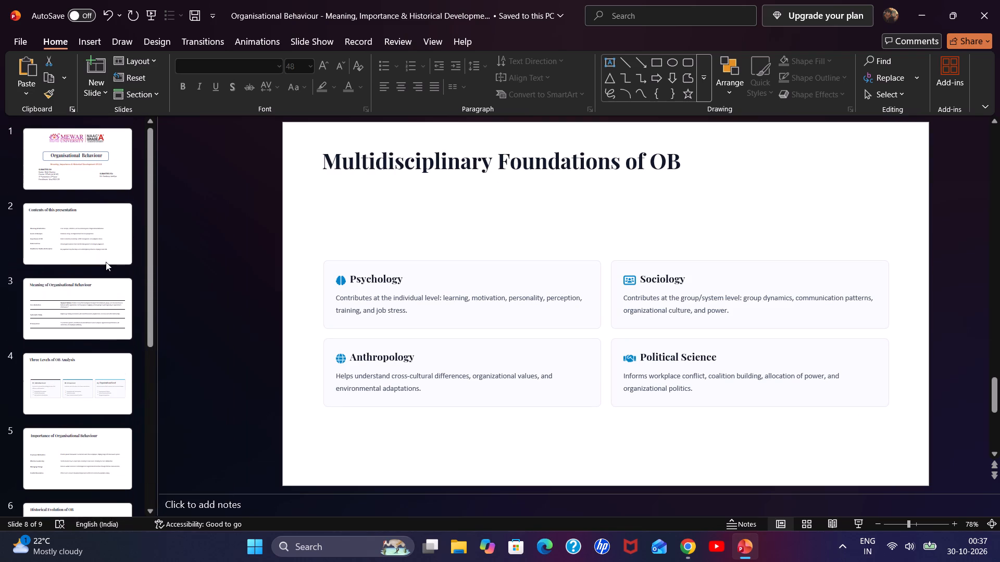
{"action": "left_click", "coordinate": [93, 173]}
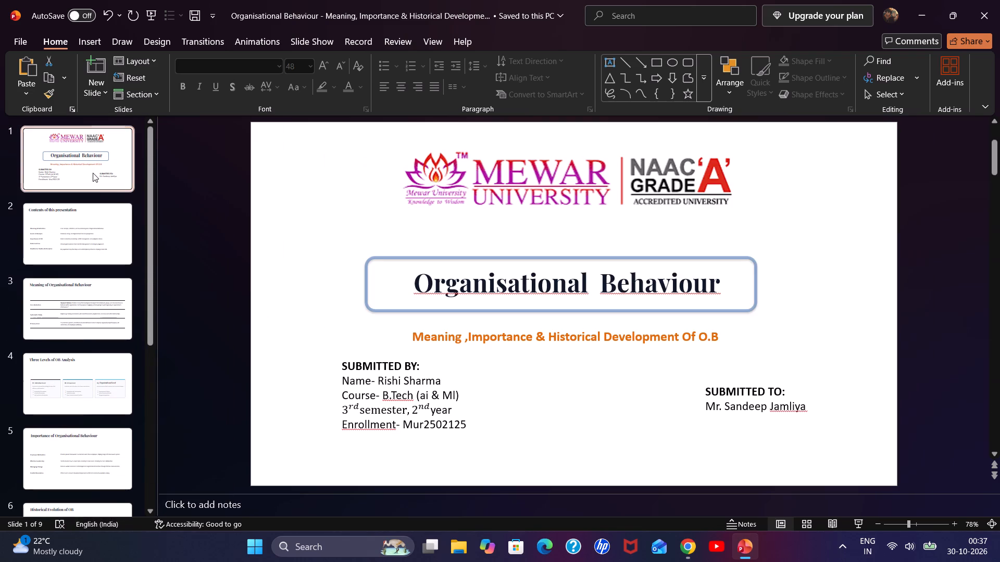
{"action": "left_click", "coordinate": [86, 221]}
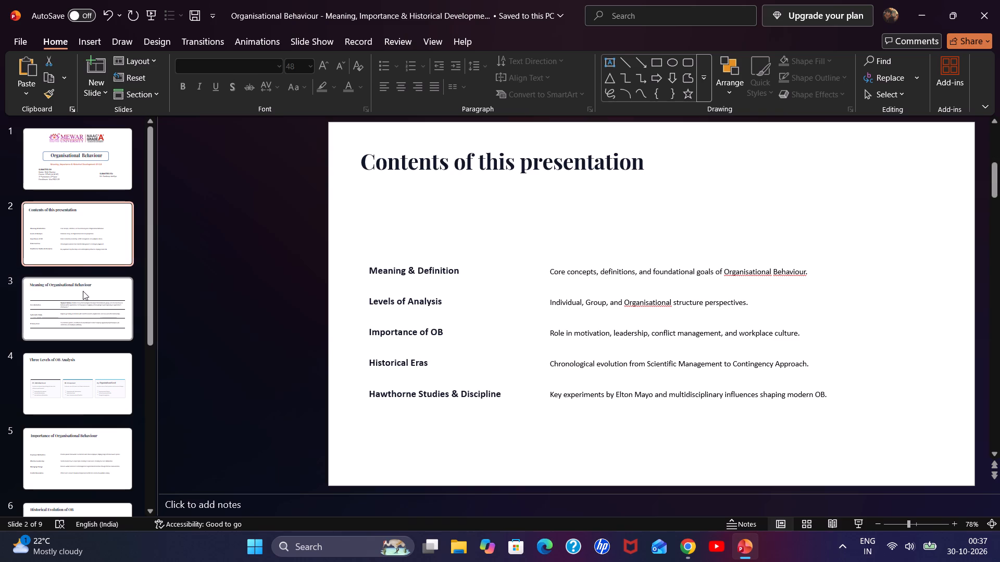
{"action": "left_click", "coordinate": [83, 291]}
{"action": "left_click", "coordinate": [86, 391]}
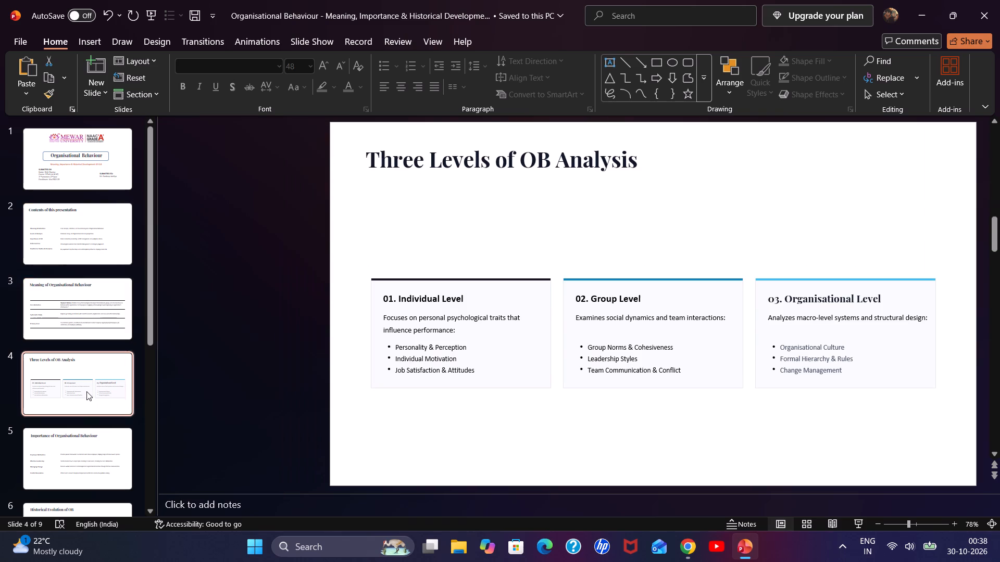
{"action": "left_click", "coordinate": [86, 430]}
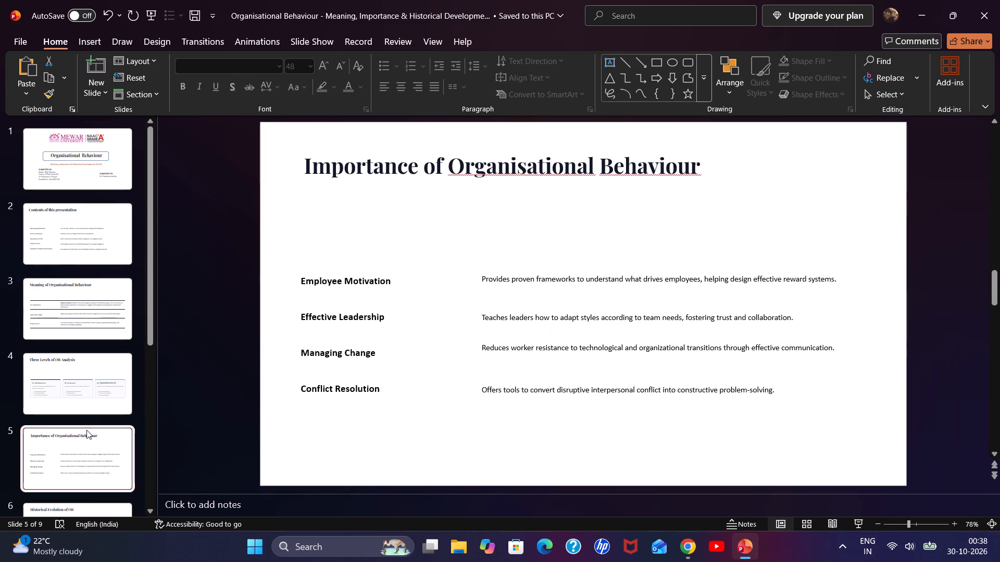
{"action": "scroll", "coordinate": [86, 430], "scroll_direction": "down", "scroll_amount": 1}
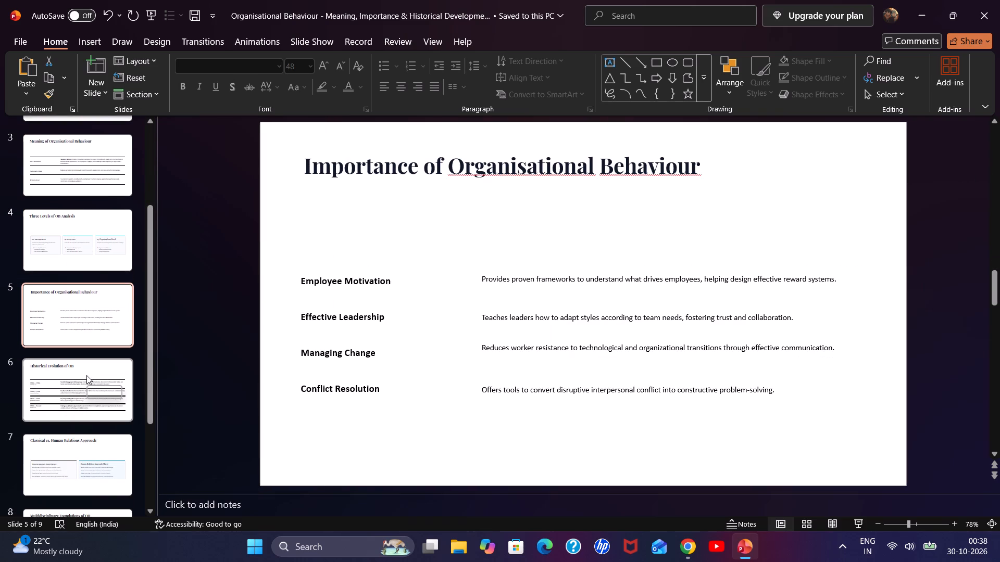
{"action": "left_click", "coordinate": [86, 375]}
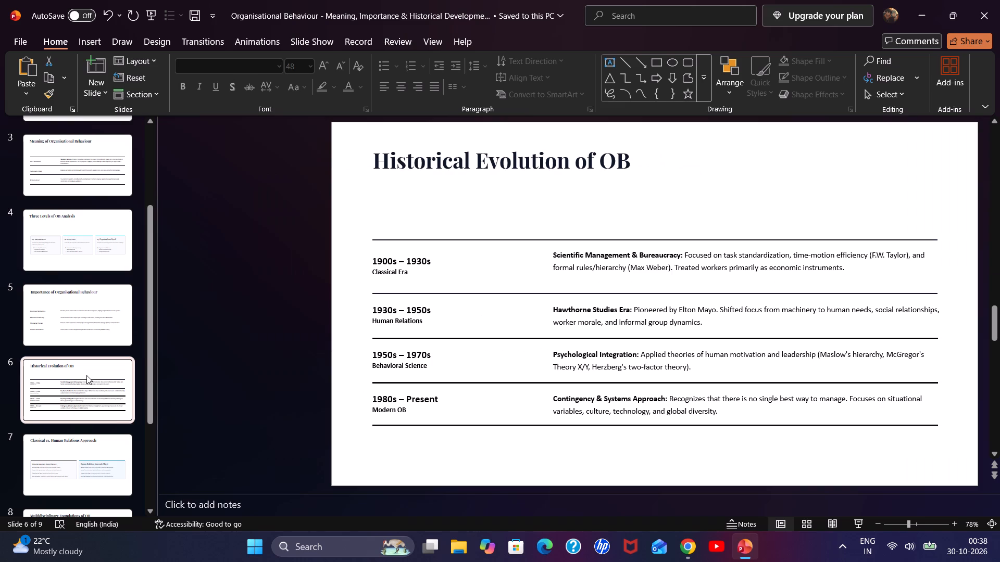
{"action": "left_click", "coordinate": [90, 468]}
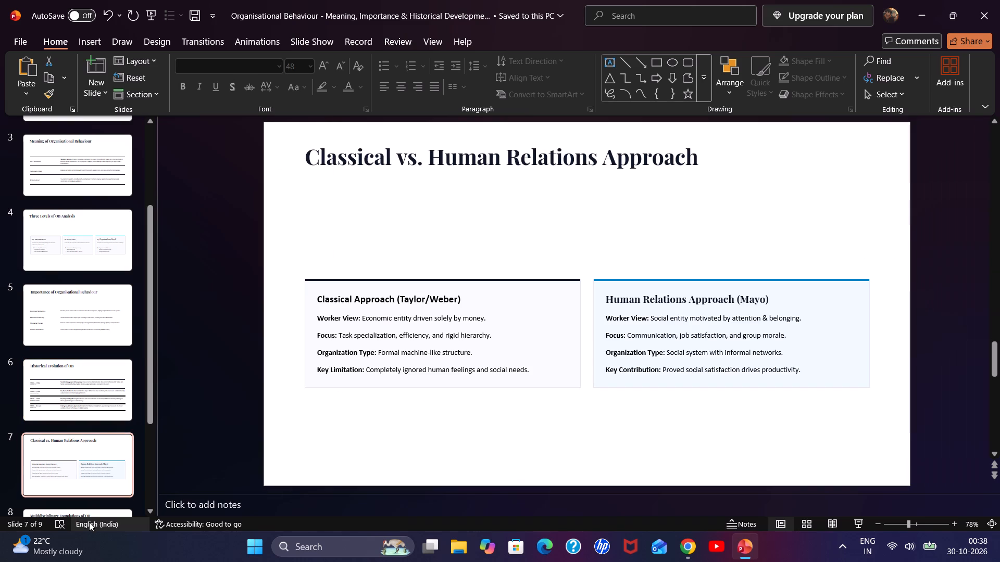
{"action": "scroll", "coordinate": [87, 469], "scroll_direction": "down", "scroll_amount": 2}
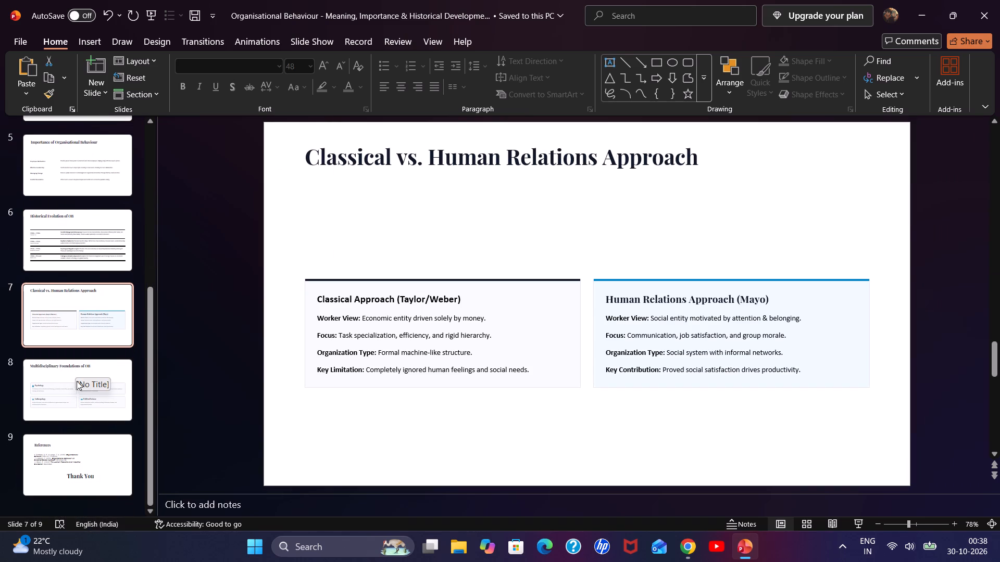
{"action": "left_click", "coordinate": [77, 381]}
{"action": "left_click", "coordinate": [90, 434]}
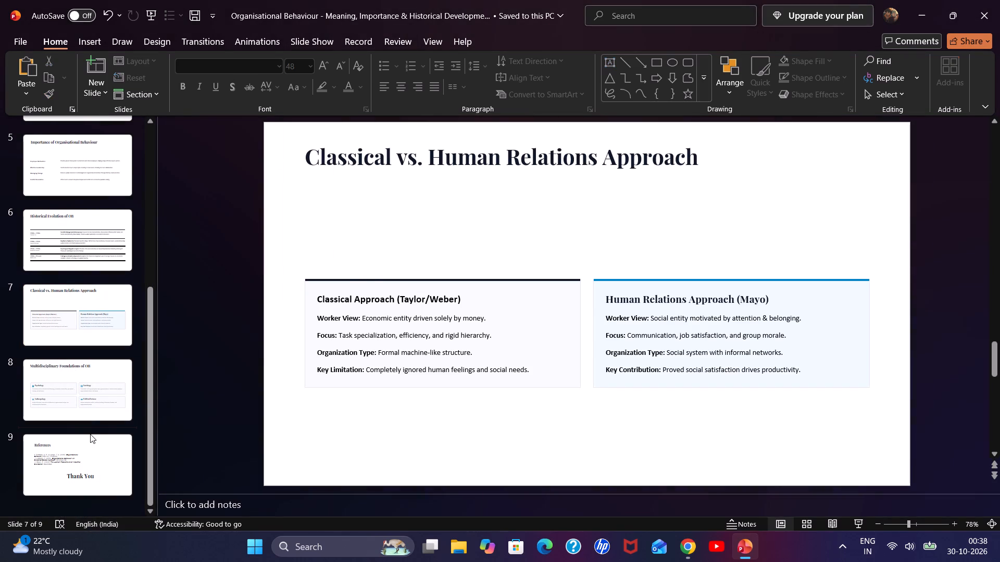
{"action": "left_click", "coordinate": [101, 462]}
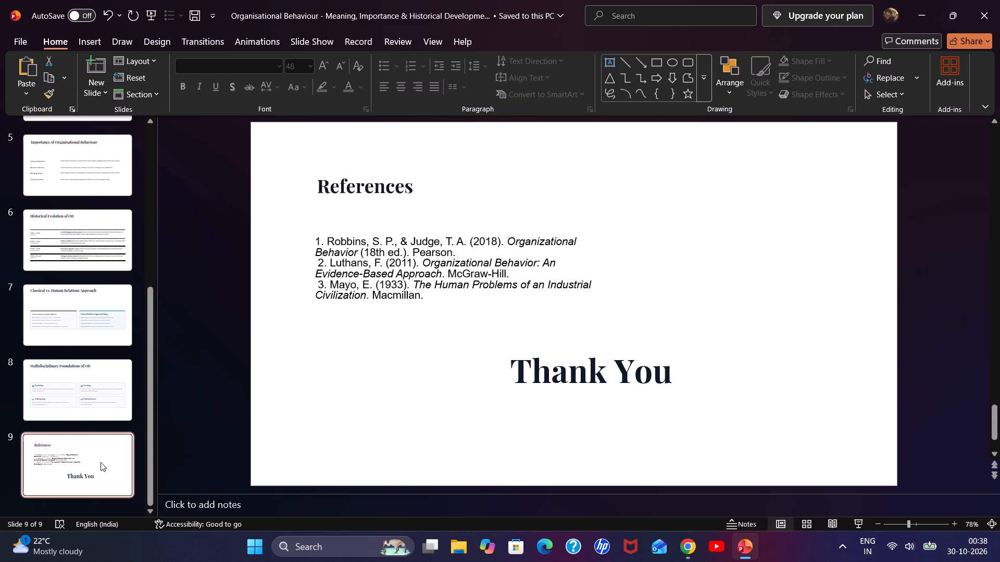
{"action": "scroll", "coordinate": [101, 462], "scroll_direction": "down", "scroll_amount": 2}
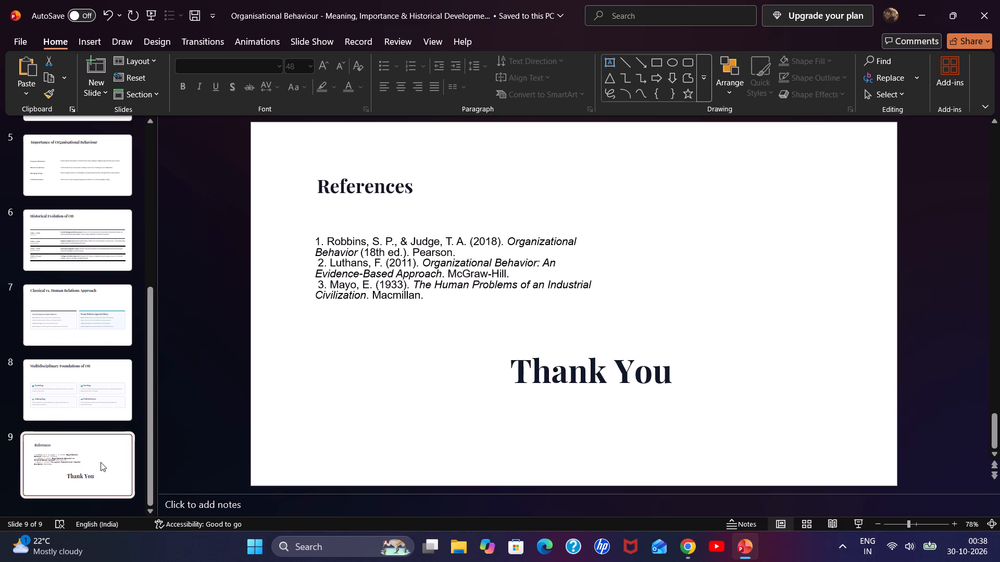
Compare the font and size of the "References" heading with those of the "Historical Evolution of OB" title on slide 6.
{"action": "triple_click", "coordinate": [406, 195]}
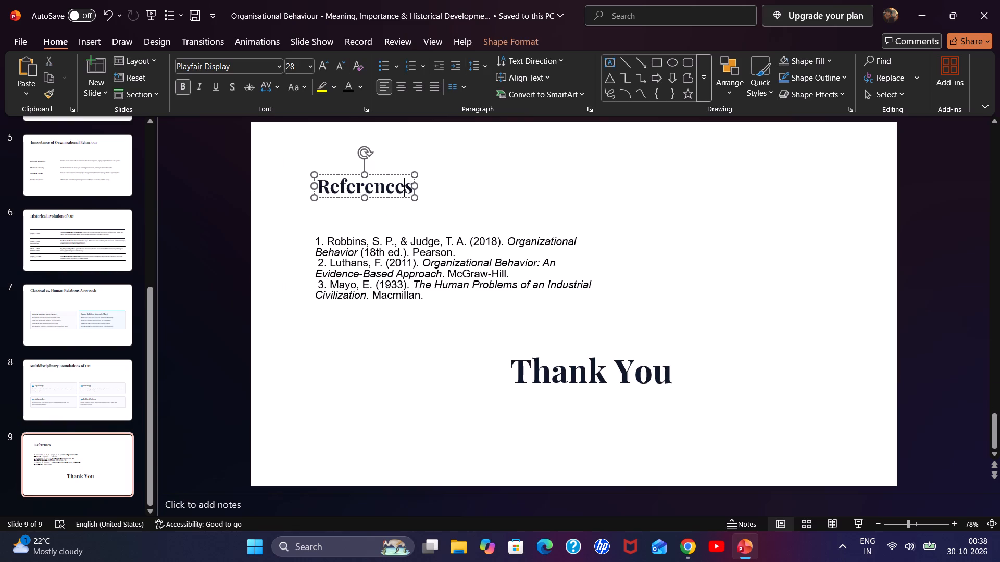
{"action": "left_click", "coordinate": [280, 67]}
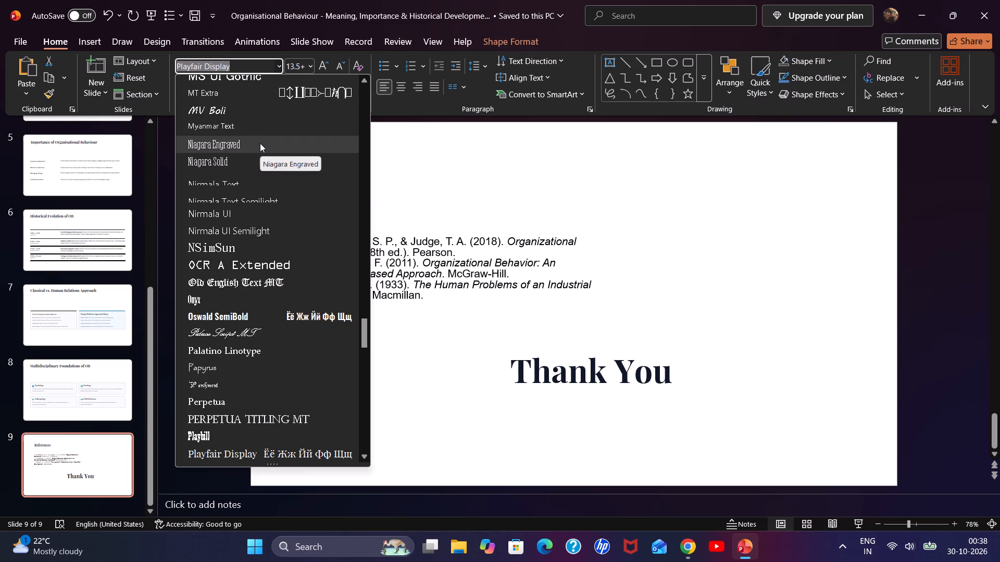
{"action": "scroll", "coordinate": [260, 143], "scroll_direction": "up", "scroll_amount": 6}
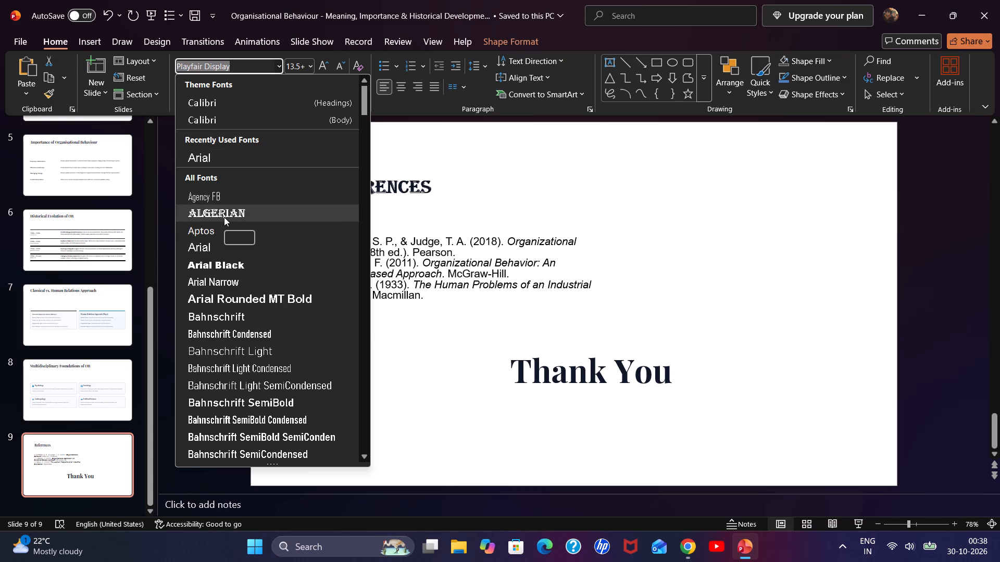
{"action": "left_click", "coordinate": [96, 285]}
{"action": "left_click", "coordinate": [122, 248]}
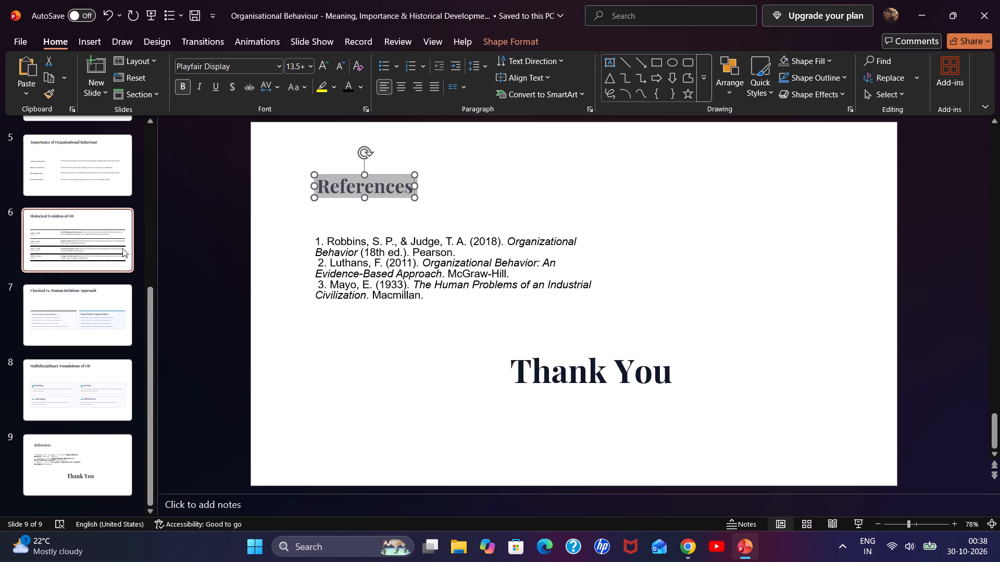
{"action": "left_click", "coordinate": [464, 155]}
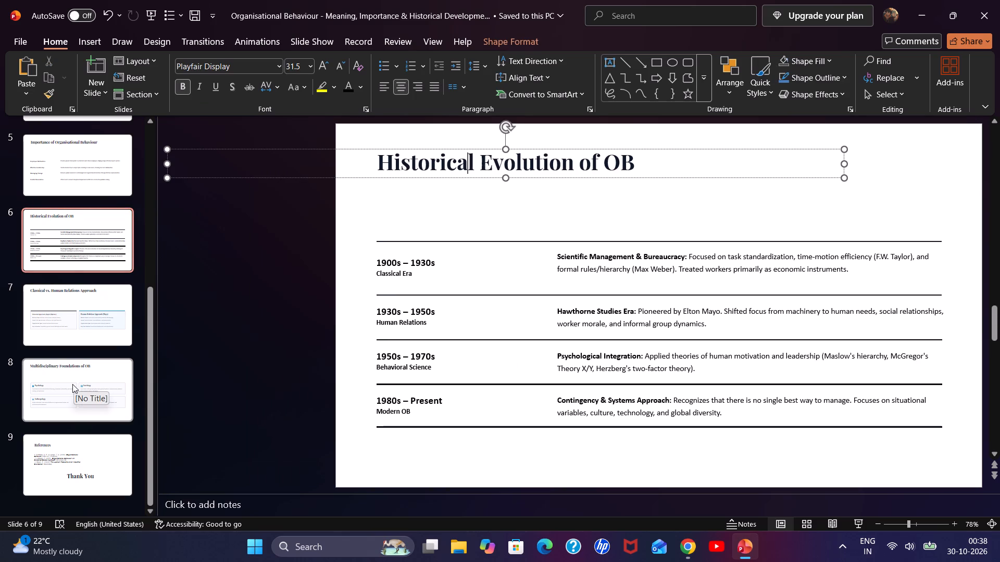
{"action": "left_click", "coordinate": [65, 449]}
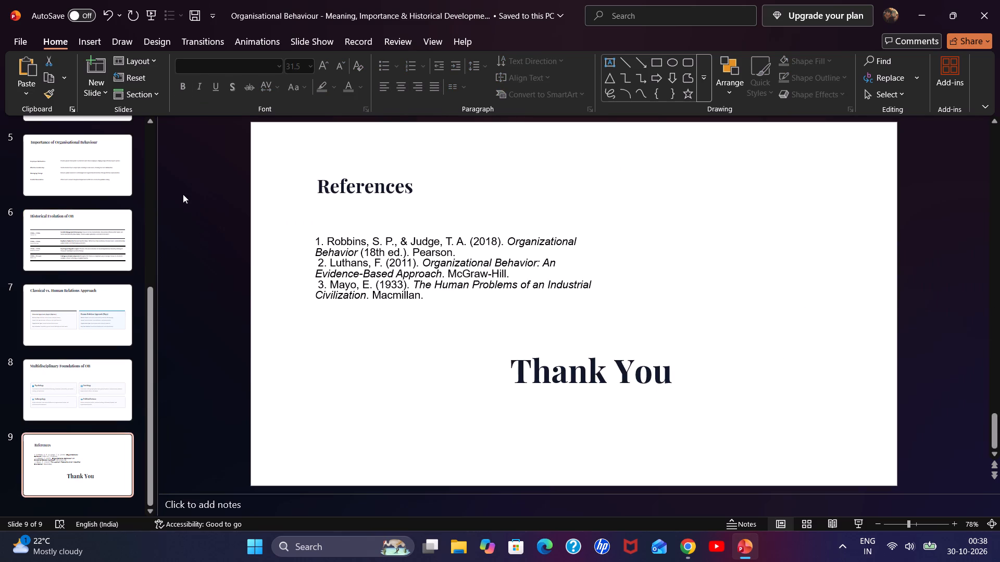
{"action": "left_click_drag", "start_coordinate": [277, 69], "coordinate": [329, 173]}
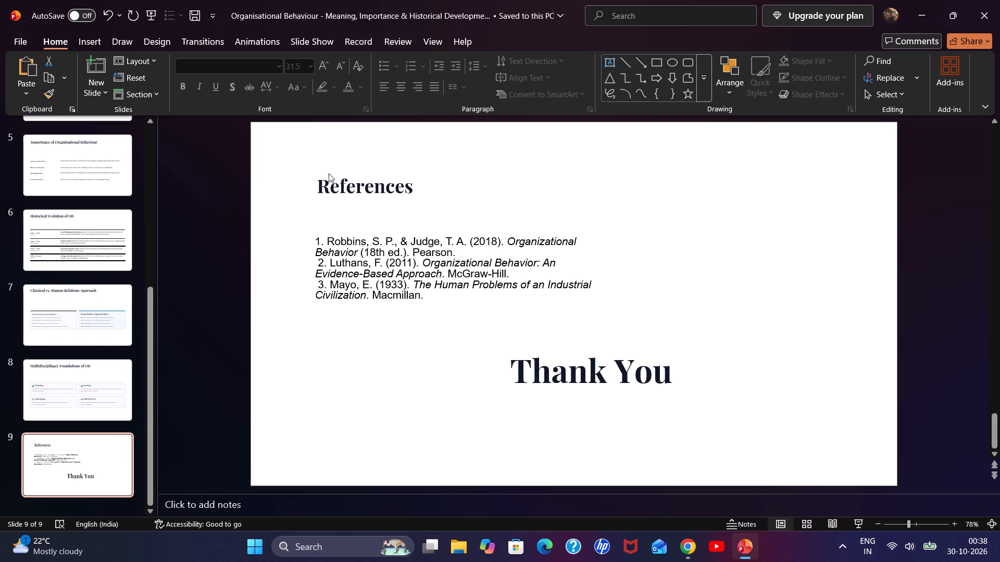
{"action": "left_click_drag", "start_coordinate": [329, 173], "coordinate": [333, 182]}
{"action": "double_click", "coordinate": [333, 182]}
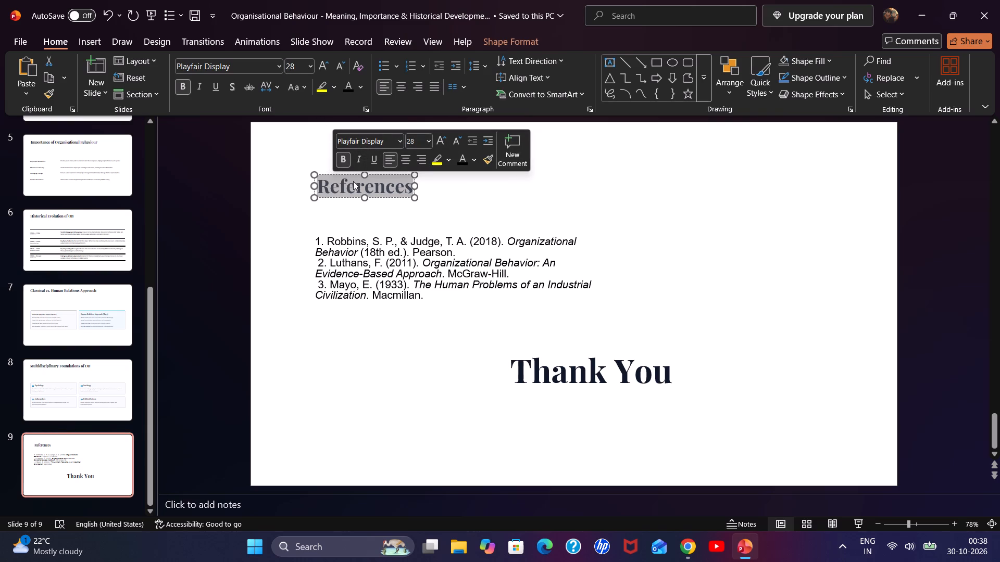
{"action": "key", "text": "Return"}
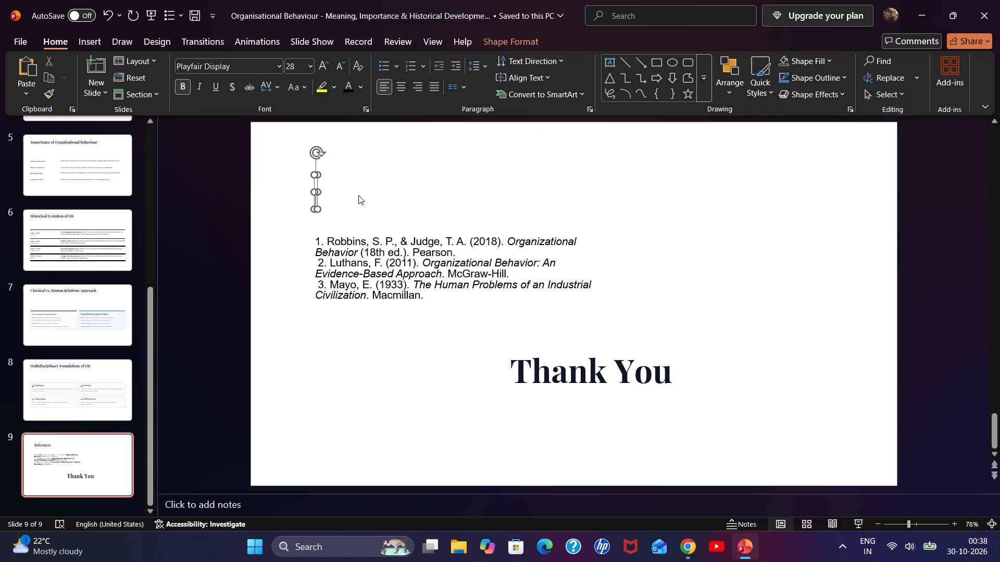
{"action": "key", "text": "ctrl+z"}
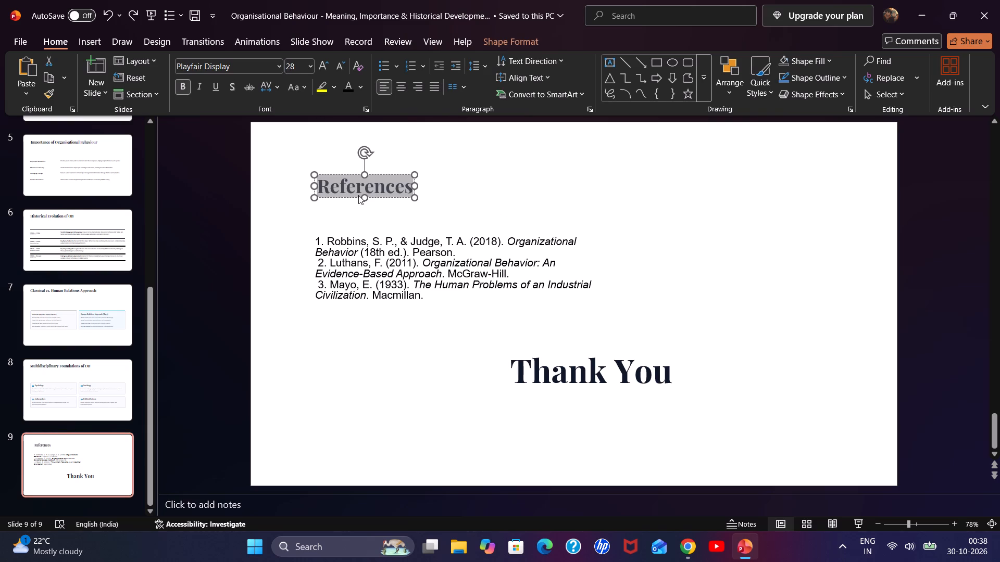
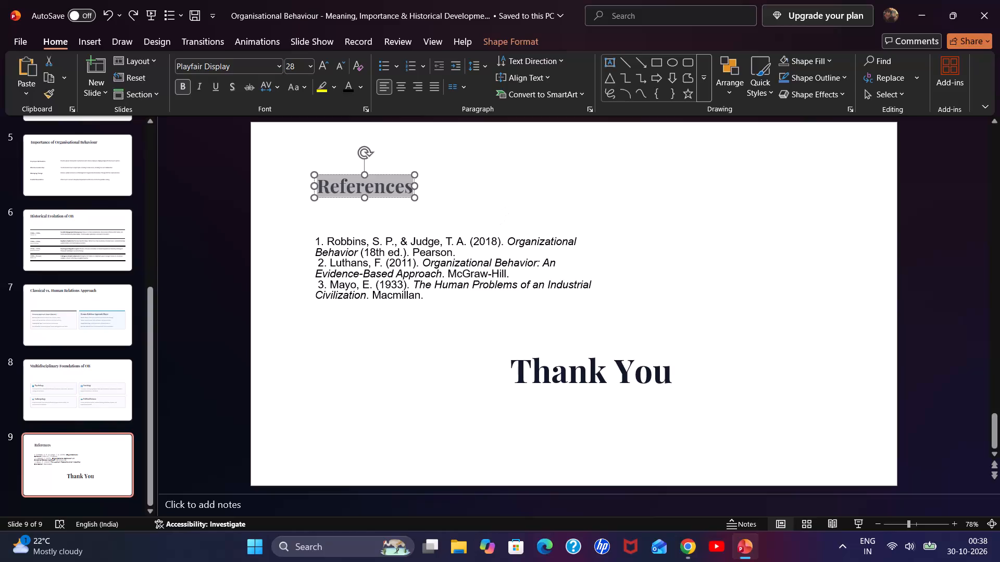
Review the Classical vs. Human Relations Approach slide and the title slide of the presentation.
{"action": "left_click", "coordinate": [67, 337]}
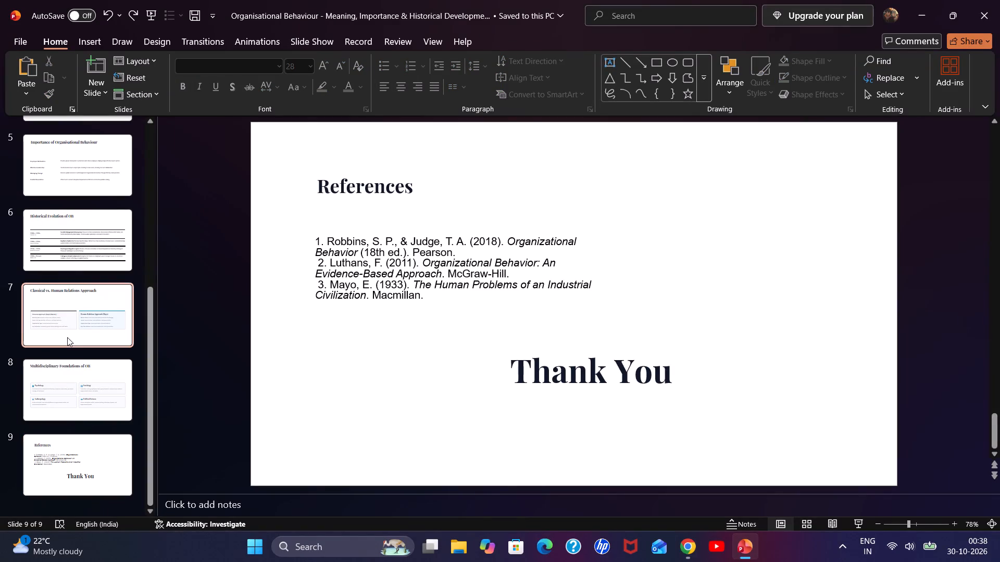
{"action": "left_click", "coordinate": [191, 290]}
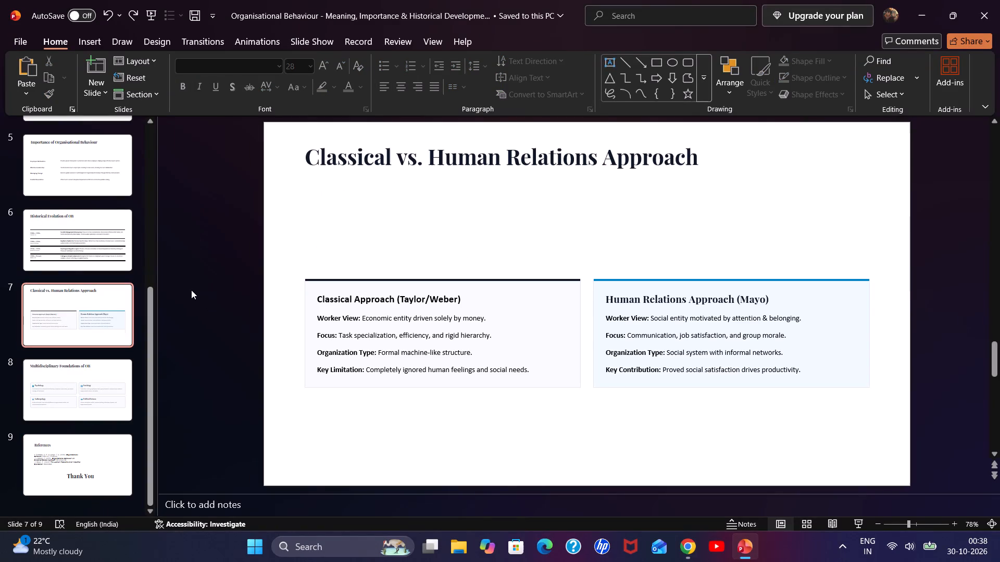
{"action": "scroll", "coordinate": [84, 280], "scroll_direction": "up", "scroll_amount": 2}
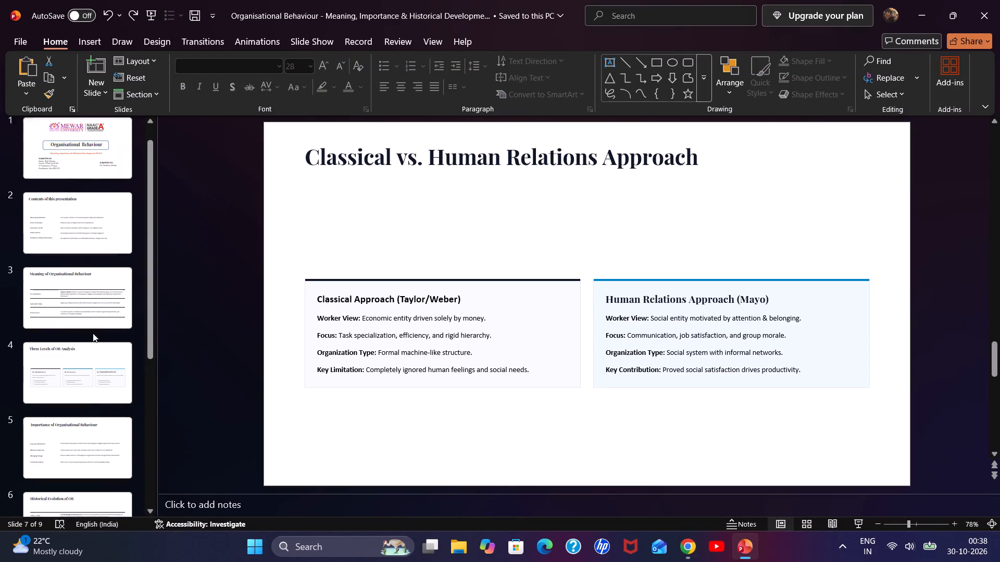
{"action": "scroll", "coordinate": [93, 333], "scroll_direction": "up", "scroll_amount": 6}
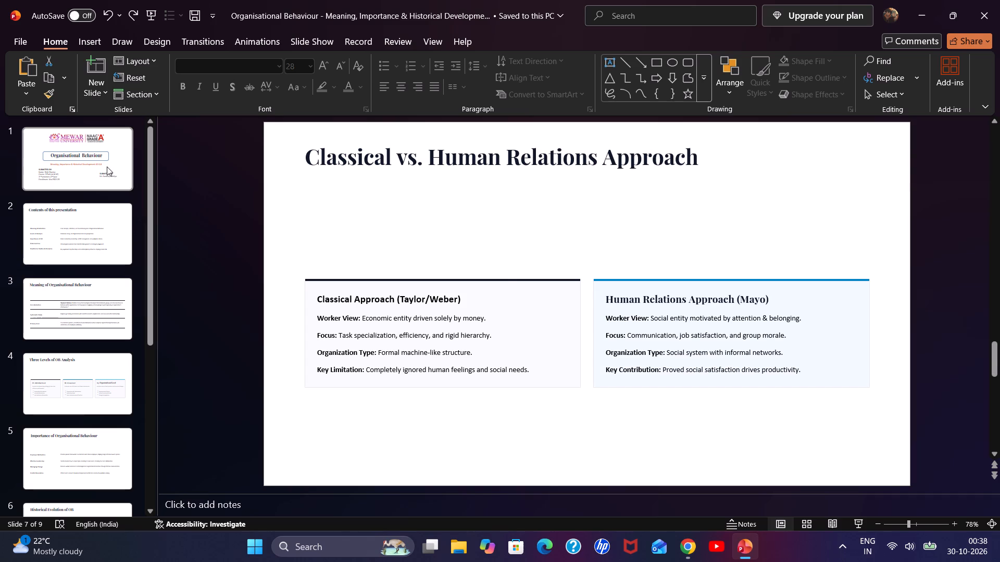
{"action": "left_click", "coordinate": [107, 167]}
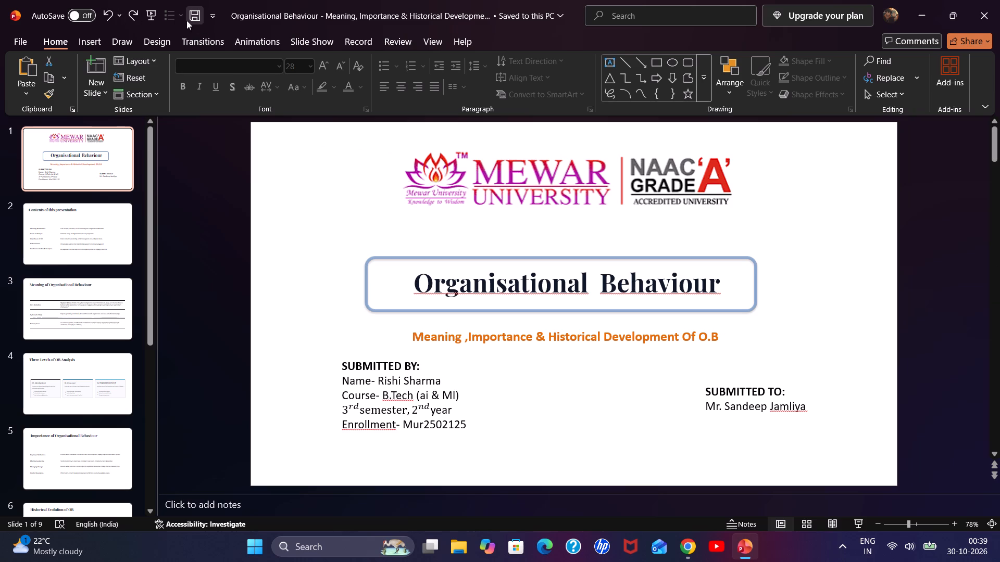
Save the presentation under a new name in the Downloads folder, using the student's name followed by "(O.B)UNIT-1".
{"action": "left_click", "coordinate": [27, 42]}
{"action": "left_click", "coordinate": [60, 240]}
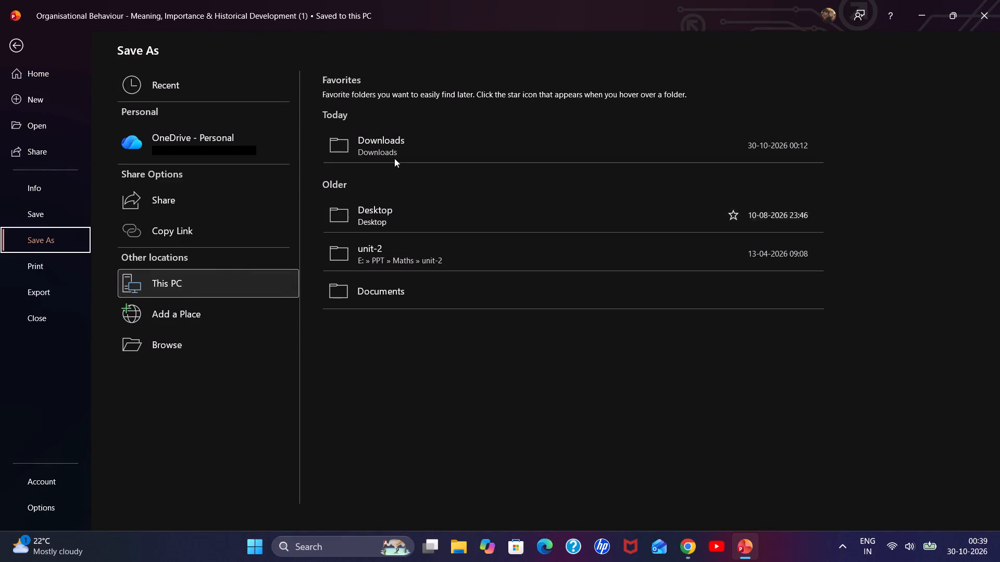
{"action": "left_click", "coordinate": [406, 138]}
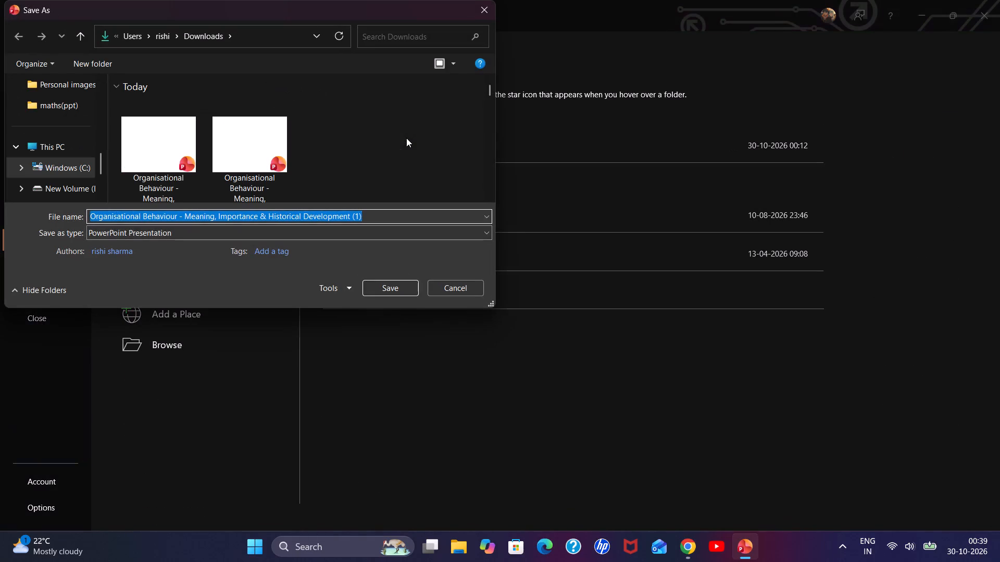
{"action": "key", "text": "BackSpace"}
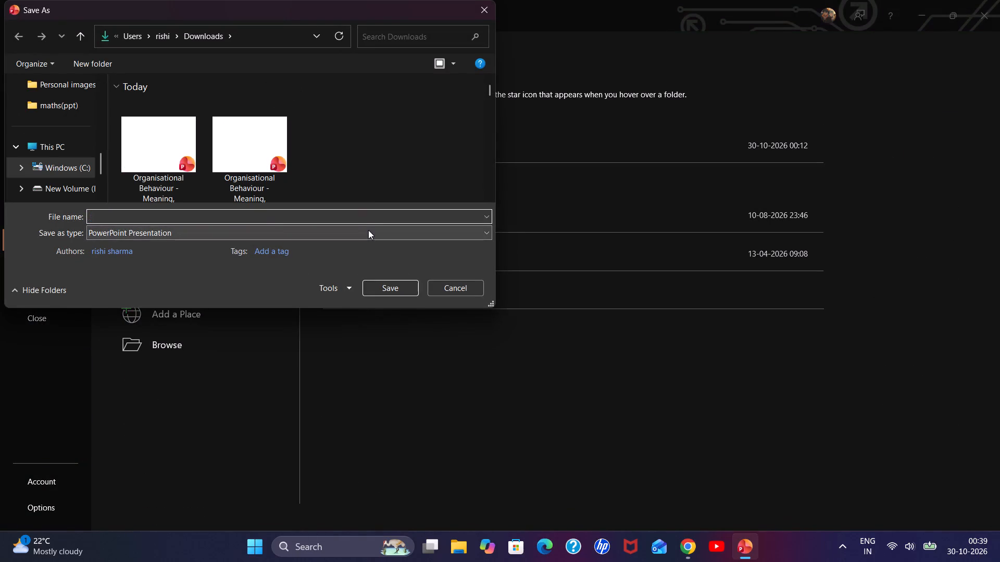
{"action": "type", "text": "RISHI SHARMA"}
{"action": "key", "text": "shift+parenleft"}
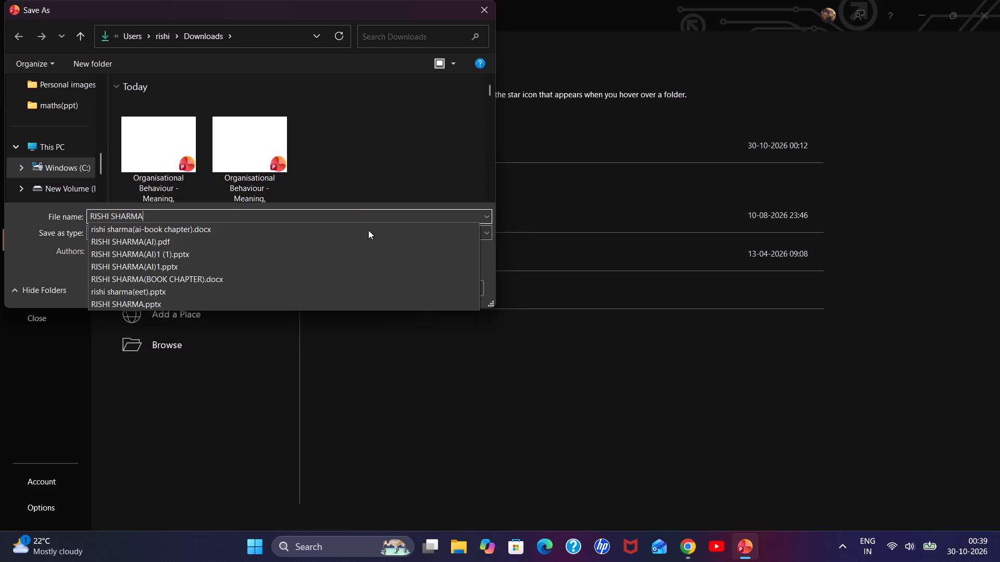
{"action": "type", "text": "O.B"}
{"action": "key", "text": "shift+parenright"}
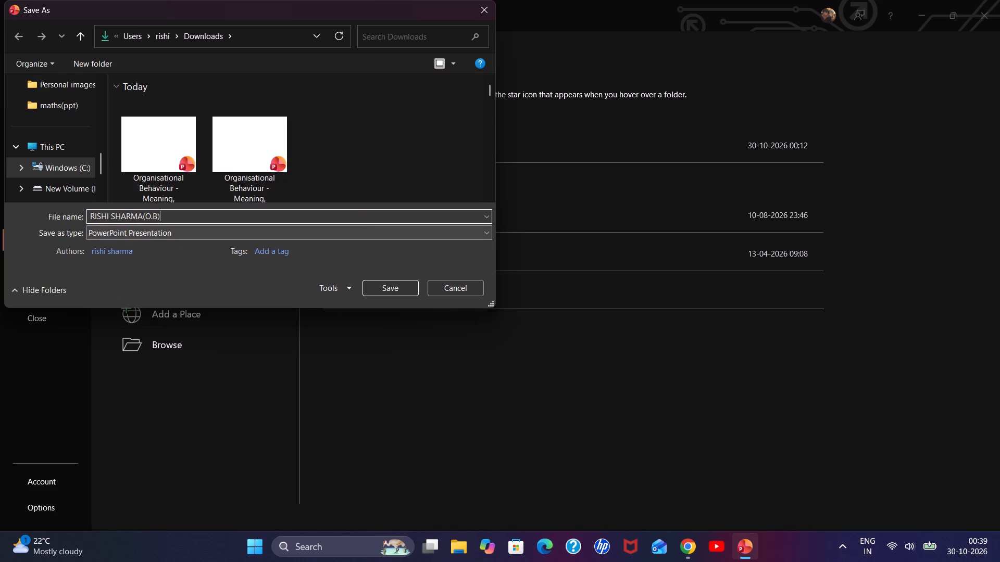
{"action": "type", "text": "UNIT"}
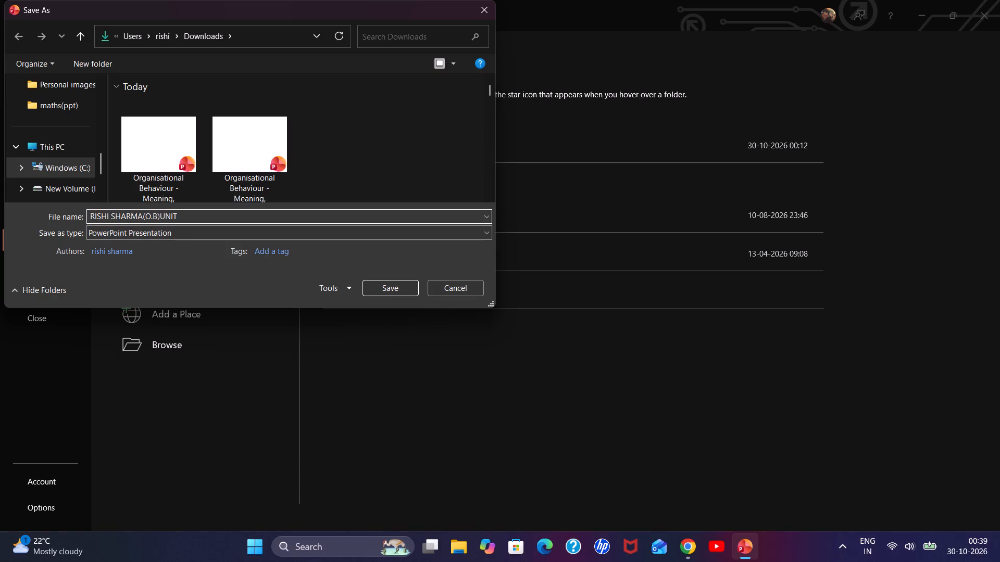